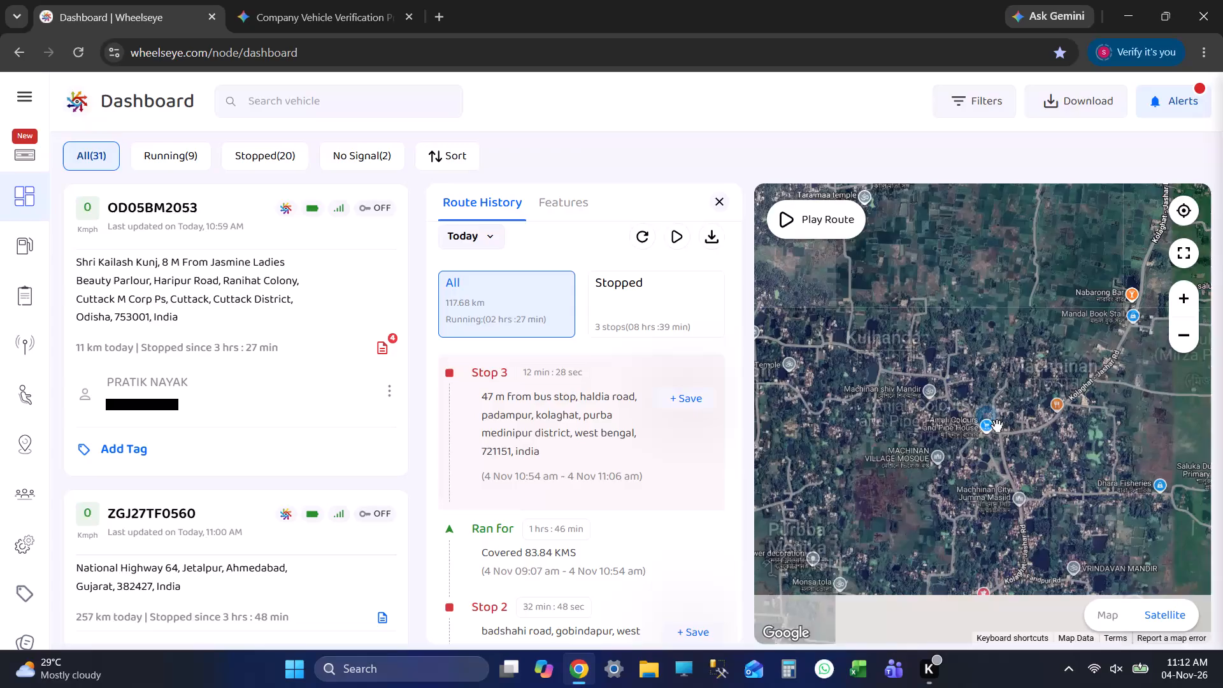
Examine the satellite map along Kolaghat - Jashar Rd from Sribara Joshar Bridge through Machhinan and Gopal Nagar to Chhatinda.
{"action": "scroll", "coordinate": [997, 426], "scroll_direction": "down", "scroll_amount": 2}
{"action": "scroll", "coordinate": [1015, 397], "scroll_direction": "up", "scroll_amount": 2}
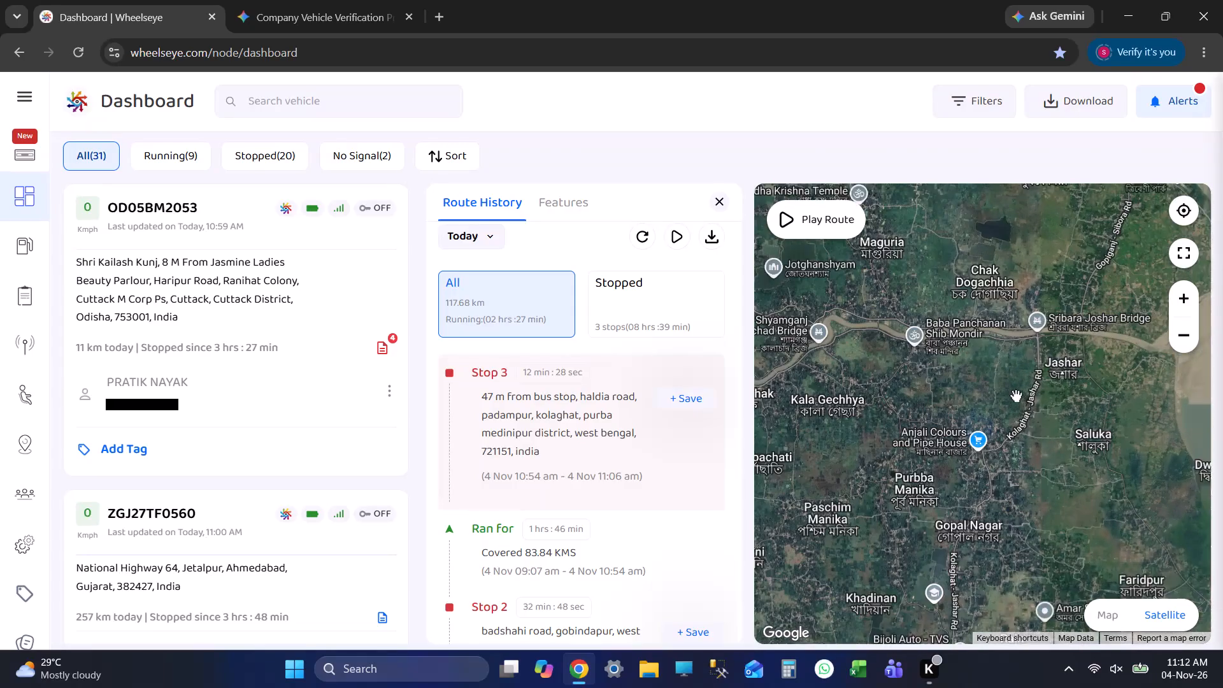
{"action": "left_click_drag", "start_coordinate": [1026, 389], "coordinate": [939, 413]}
{"action": "scroll", "coordinate": [945, 405], "scroll_direction": "up", "scroll_amount": 3}
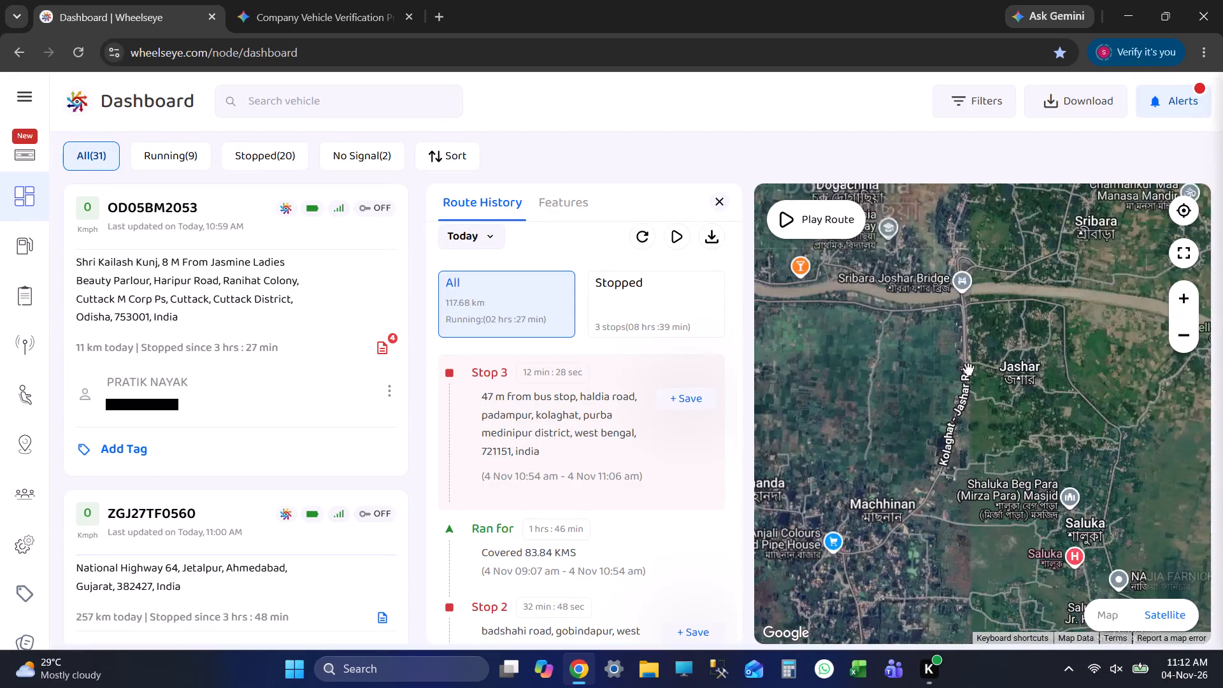
{"action": "scroll", "coordinate": [968, 369], "scroll_direction": "up", "scroll_amount": 2}
{"action": "scroll", "coordinate": [970, 366], "scroll_direction": "down", "scroll_amount": 4}
{"action": "scroll", "coordinate": [917, 457], "scroll_direction": "up", "scroll_amount": 2}
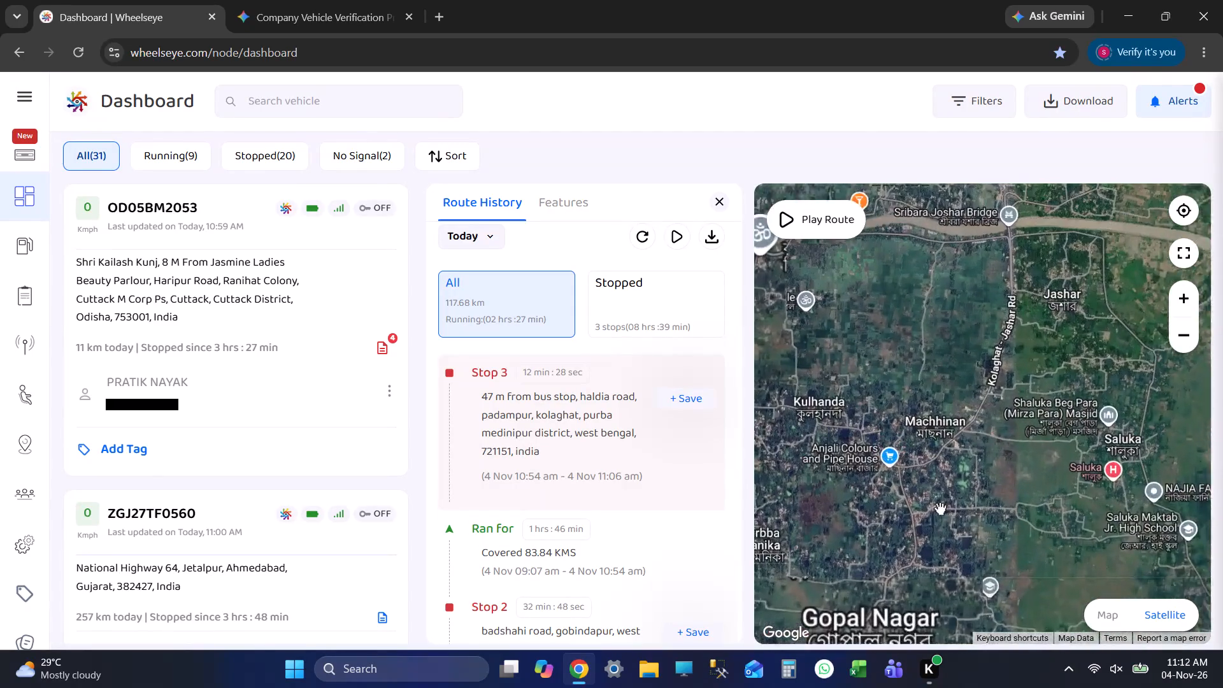
{"action": "left_click_drag", "start_coordinate": [940, 508], "coordinate": [940, 308]}
{"action": "scroll", "coordinate": [943, 301], "scroll_direction": "down", "scroll_amount": 2}
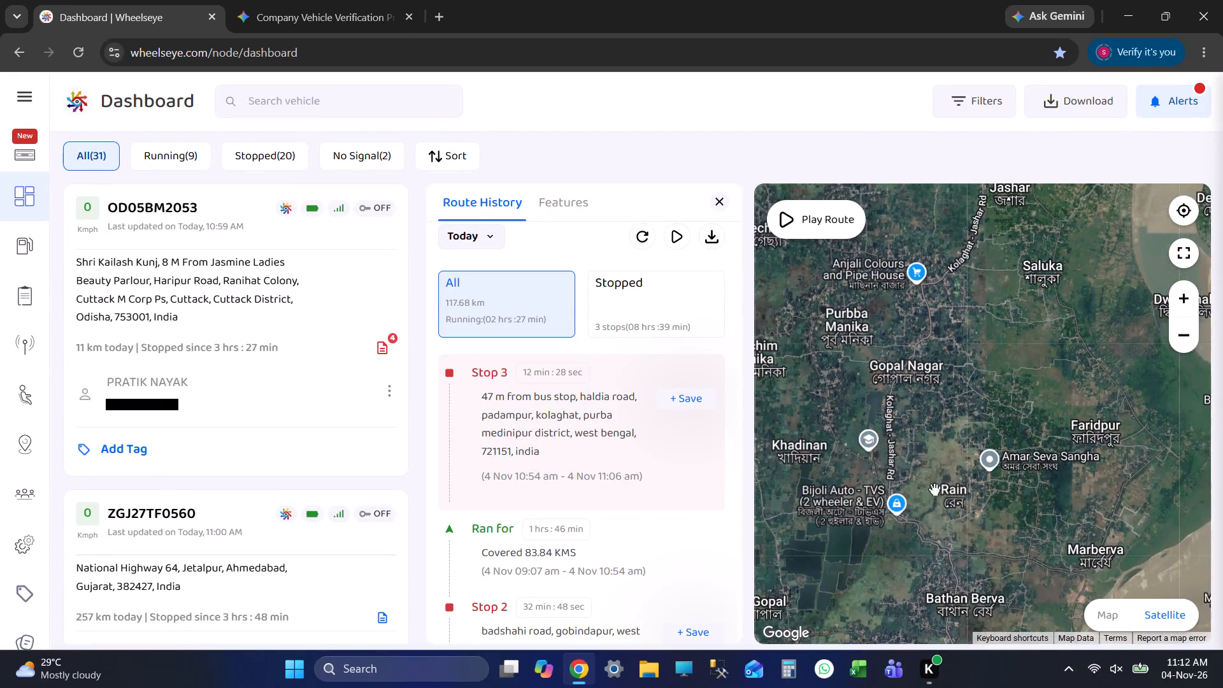
{"action": "left_click_drag", "start_coordinate": [962, 466], "coordinate": [933, 319]}
{"action": "left_click_drag", "start_coordinate": [978, 431], "coordinate": [967, 321]}
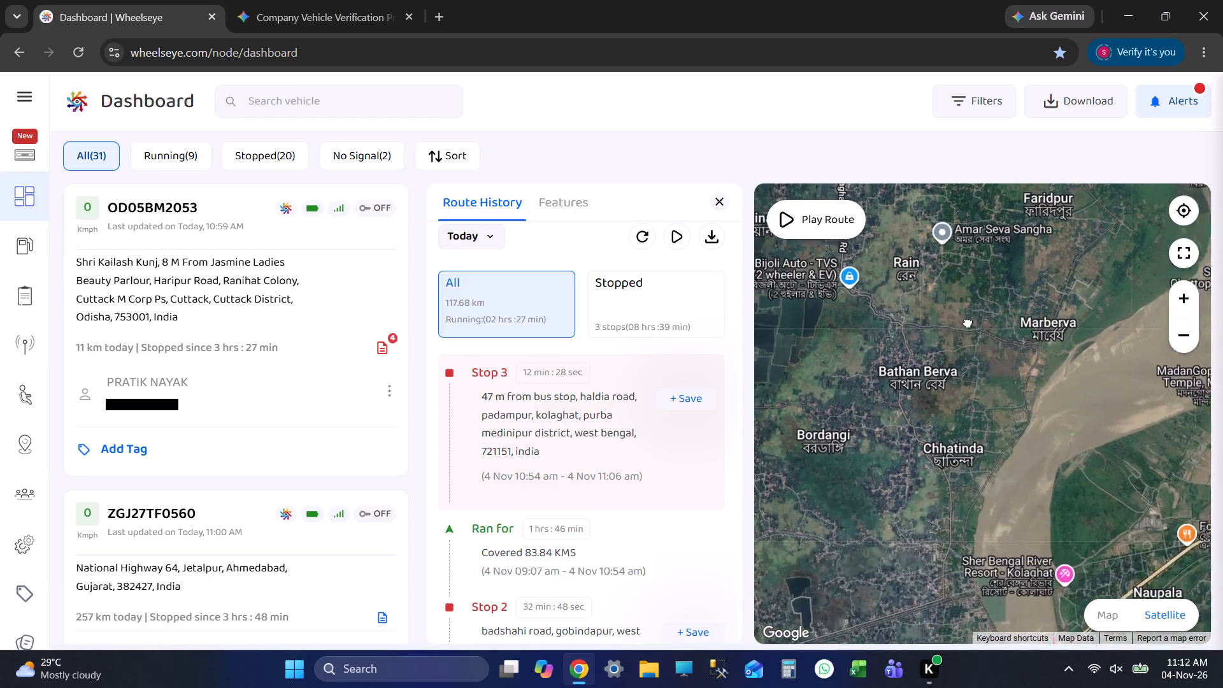
{"action": "left_click_drag", "start_coordinate": [967, 321], "coordinate": [971, 259]}
{"action": "scroll", "coordinate": [973, 260], "scroll_direction": "down", "scroll_amount": 1}
{"action": "scroll", "coordinate": [969, 306], "scroll_direction": "up", "scroll_amount": 2}
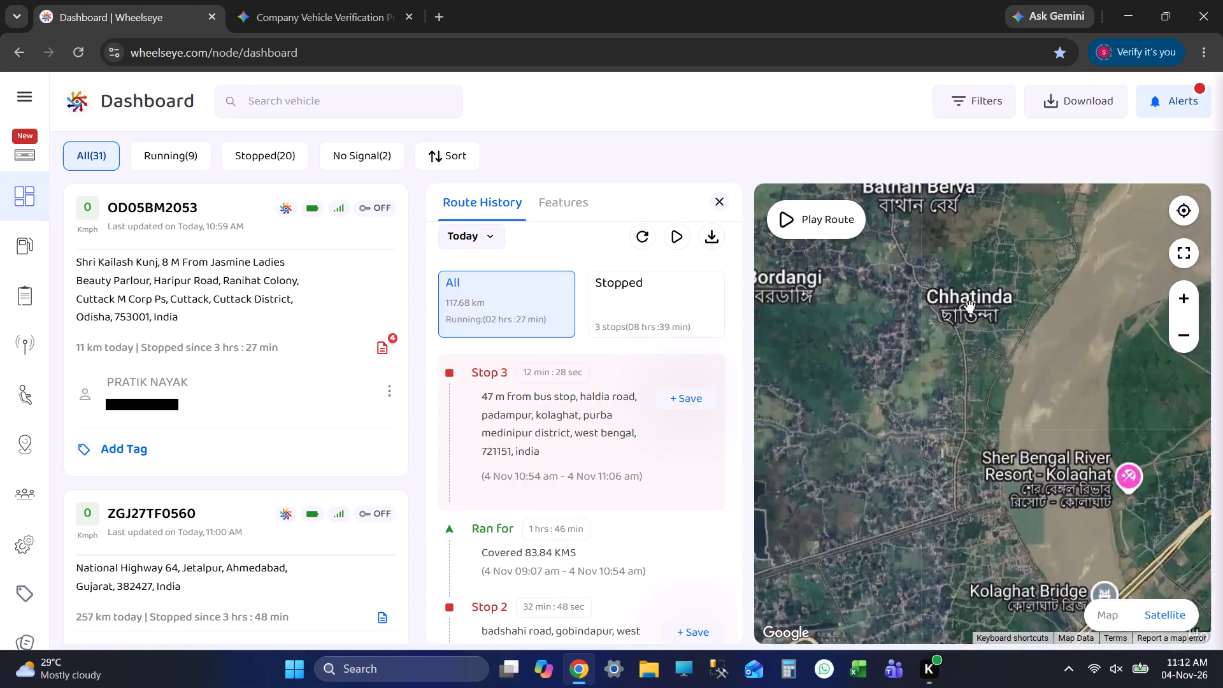
{"action": "scroll", "coordinate": [969, 306], "scroll_direction": "down", "scroll_amount": 4}
Examine the satellite map around Gopal Nagar, Rain and Faridpur, between Kolaghat - Jashar Rd and the river.
{"action": "left_click_drag", "start_coordinate": [950, 317], "coordinate": [1001, 425]}
{"action": "scroll", "coordinate": [1001, 425], "scroll_direction": "down", "scroll_amount": 1}
{"action": "scroll", "coordinate": [1005, 420], "scroll_direction": "up", "scroll_amount": 2}
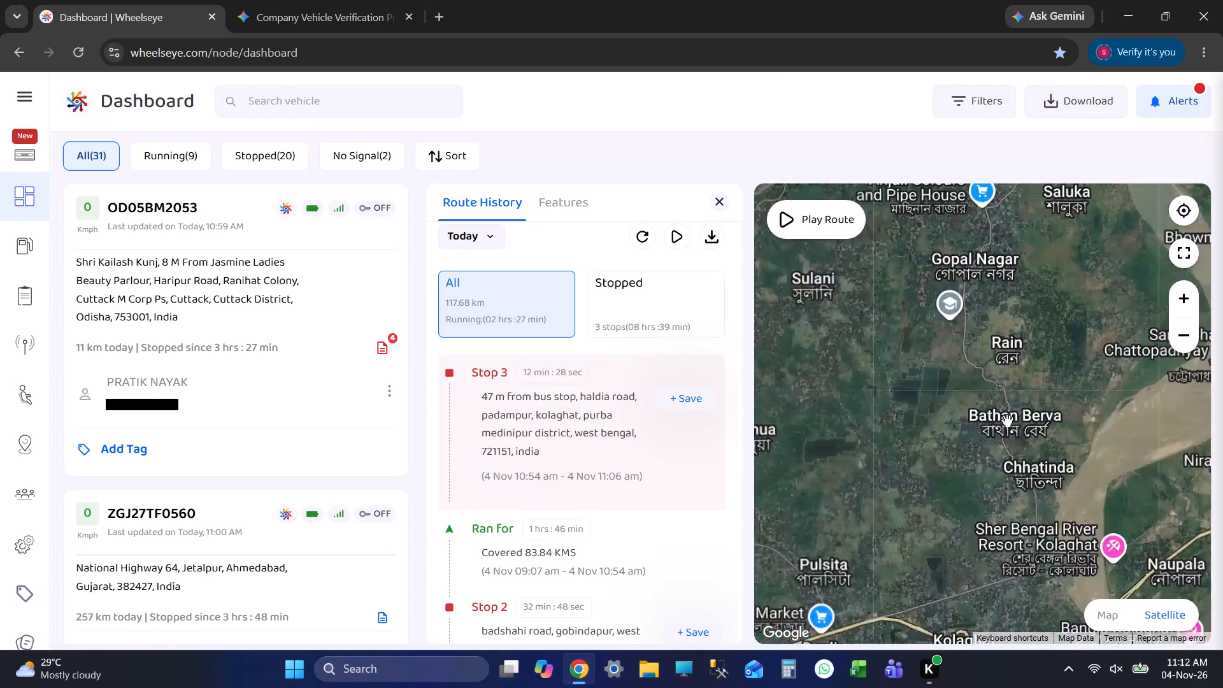
{"action": "left_click_drag", "start_coordinate": [1010, 392], "coordinate": [995, 488]}
{"action": "scroll", "coordinate": [992, 433], "scroll_direction": "down", "scroll_amount": 1}
{"action": "scroll", "coordinate": [1015, 403], "scroll_direction": "up", "scroll_amount": 1}
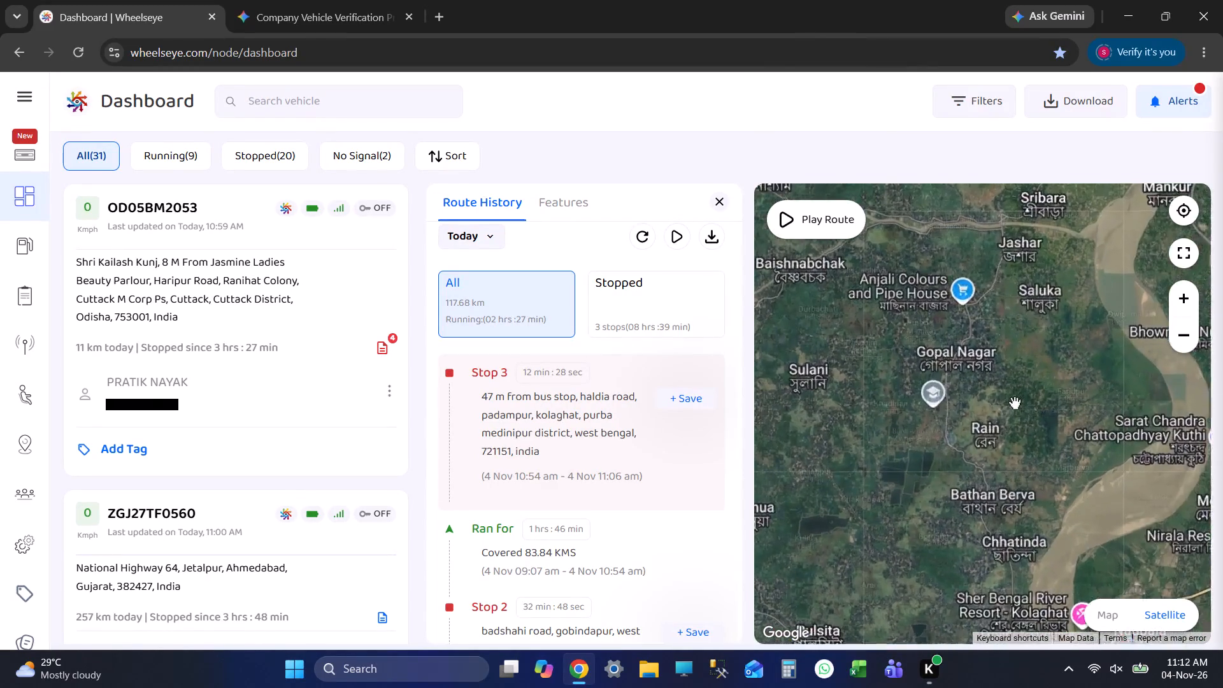
{"action": "left_click_drag", "start_coordinate": [1009, 381], "coordinate": [917, 463]}
{"action": "scroll", "coordinate": [899, 438], "scroll_direction": "up", "scroll_amount": 2}
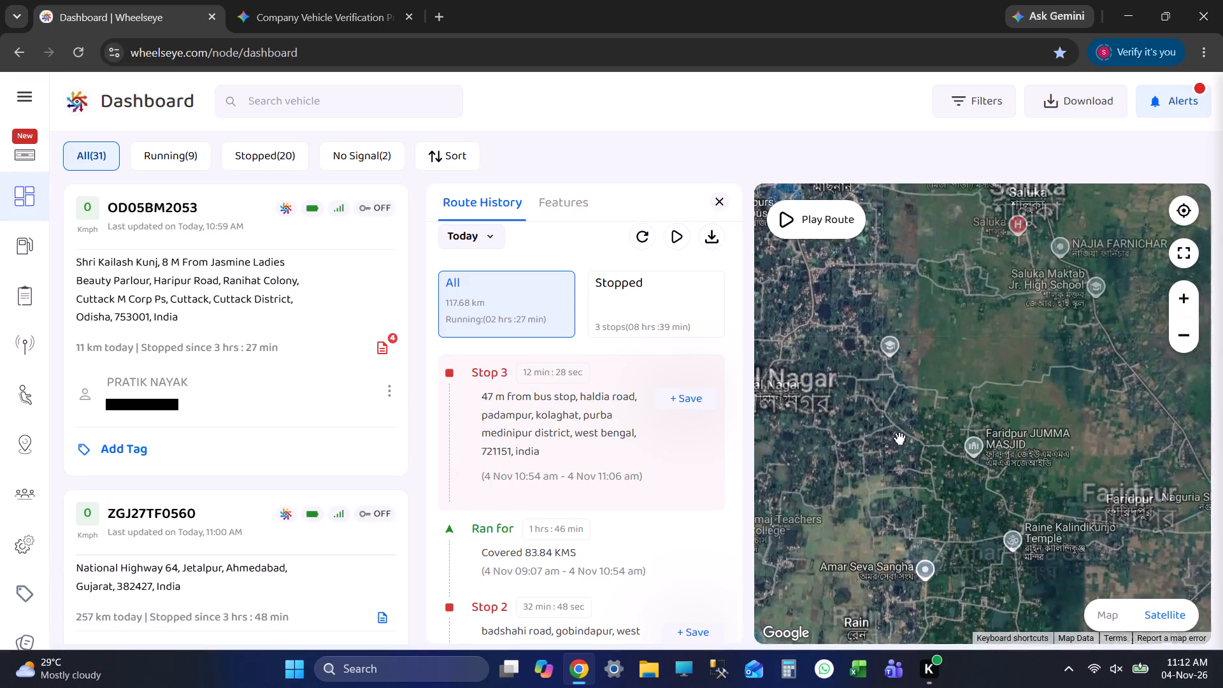
{"action": "left_click_drag", "start_coordinate": [896, 417], "coordinate": [792, 292]}
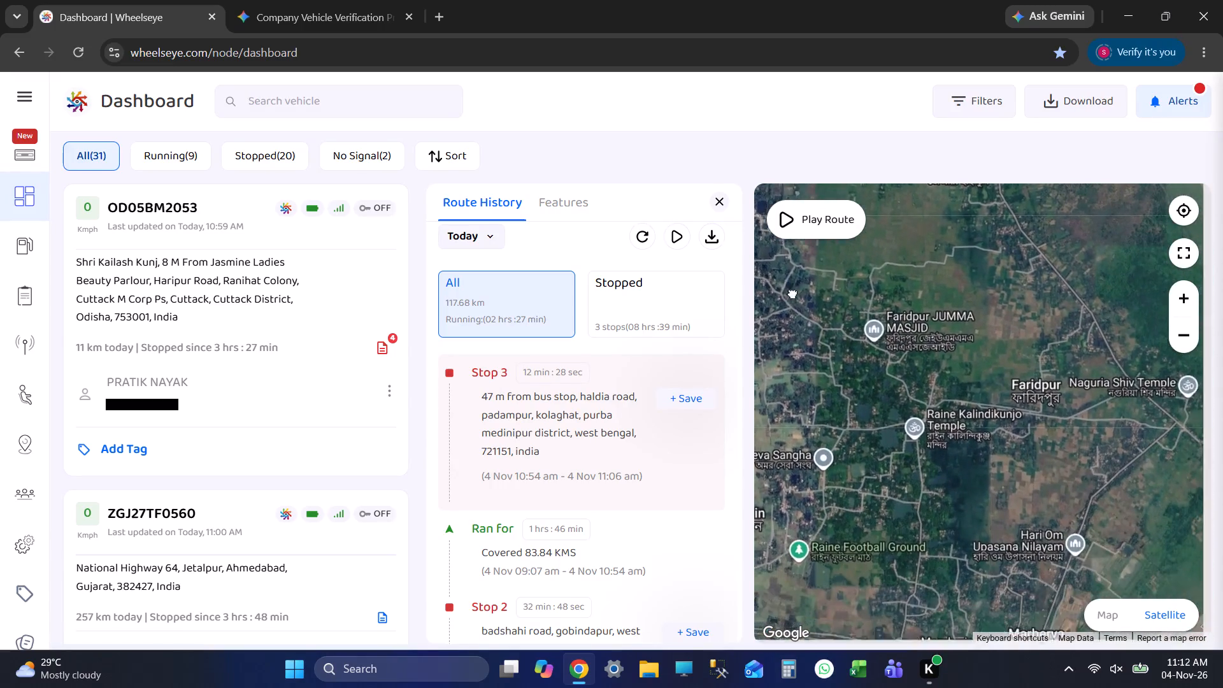
{"action": "left_click_drag", "start_coordinate": [792, 292], "coordinate": [790, 292]}
{"action": "scroll", "coordinate": [790, 292], "scroll_direction": "down", "scroll_amount": 2}
{"action": "scroll", "coordinate": [829, 298], "scroll_direction": "up", "scroll_amount": 1}
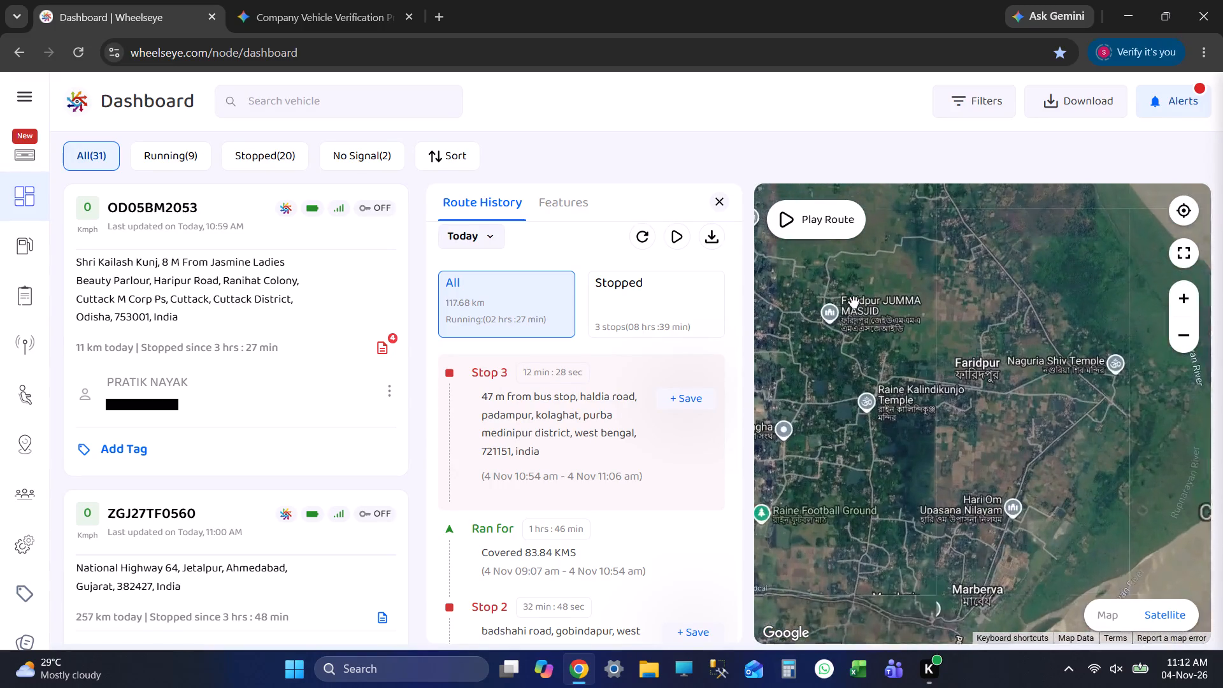
{"action": "left_click_drag", "start_coordinate": [854, 302], "coordinate": [981, 421]}
{"action": "scroll", "coordinate": [1011, 398], "scroll_direction": "down", "scroll_amount": 2}
{"action": "scroll", "coordinate": [908, 359], "scroll_direction": "down", "scroll_amount": 1}
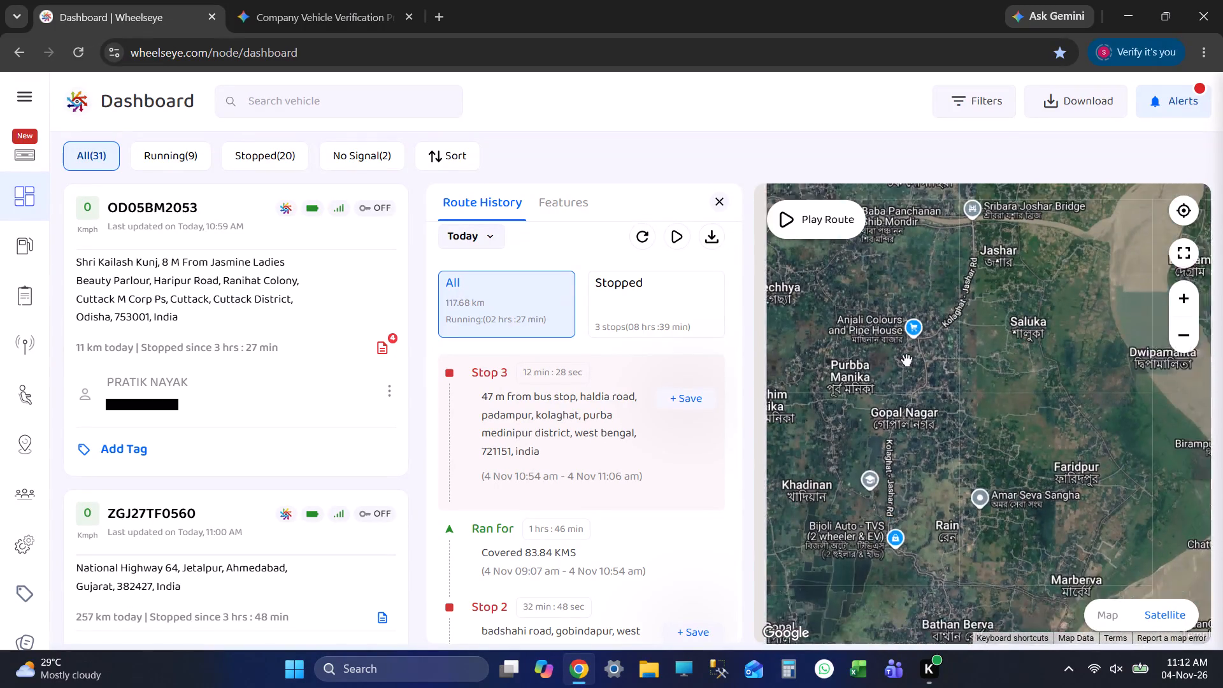
Examine the satellite map west of Machhinan around Baishnabchak, Gomakpota and Manua, down to the Stop 3 marker near Deulia.
{"action": "left_click_drag", "start_coordinate": [906, 360], "coordinate": [919, 417]}
{"action": "left_click_drag", "start_coordinate": [922, 357], "coordinate": [969, 350]}
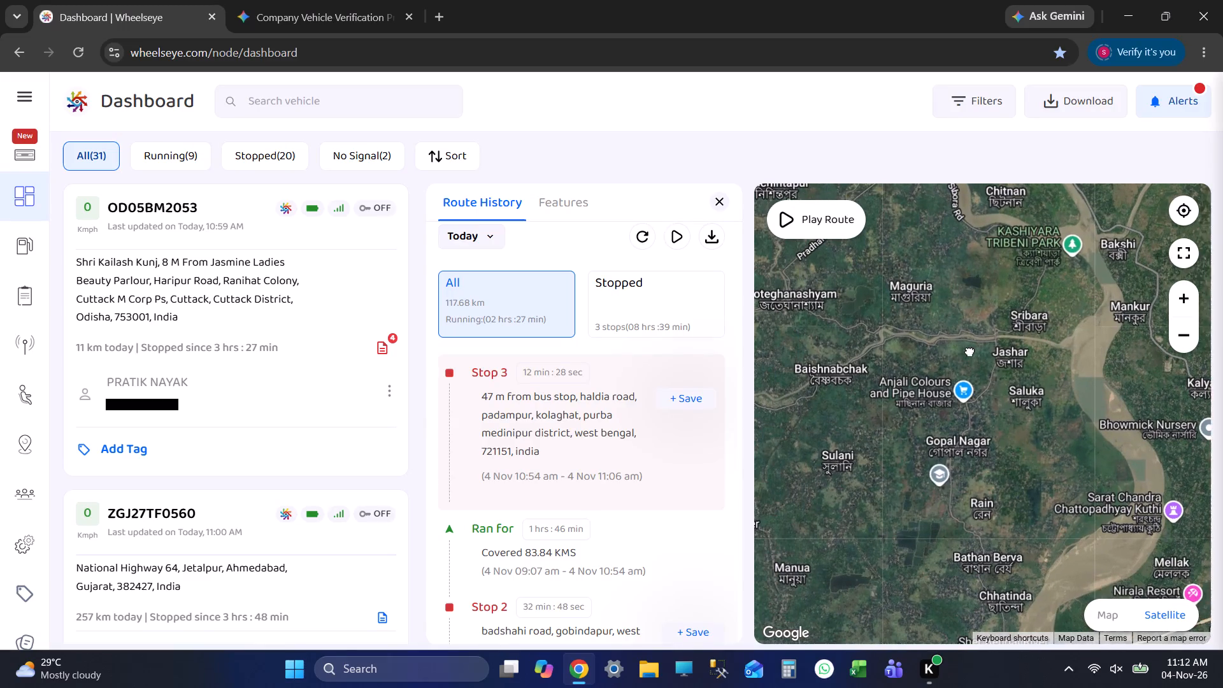
{"action": "left_click_drag", "start_coordinate": [969, 350], "coordinate": [1145, 343]}
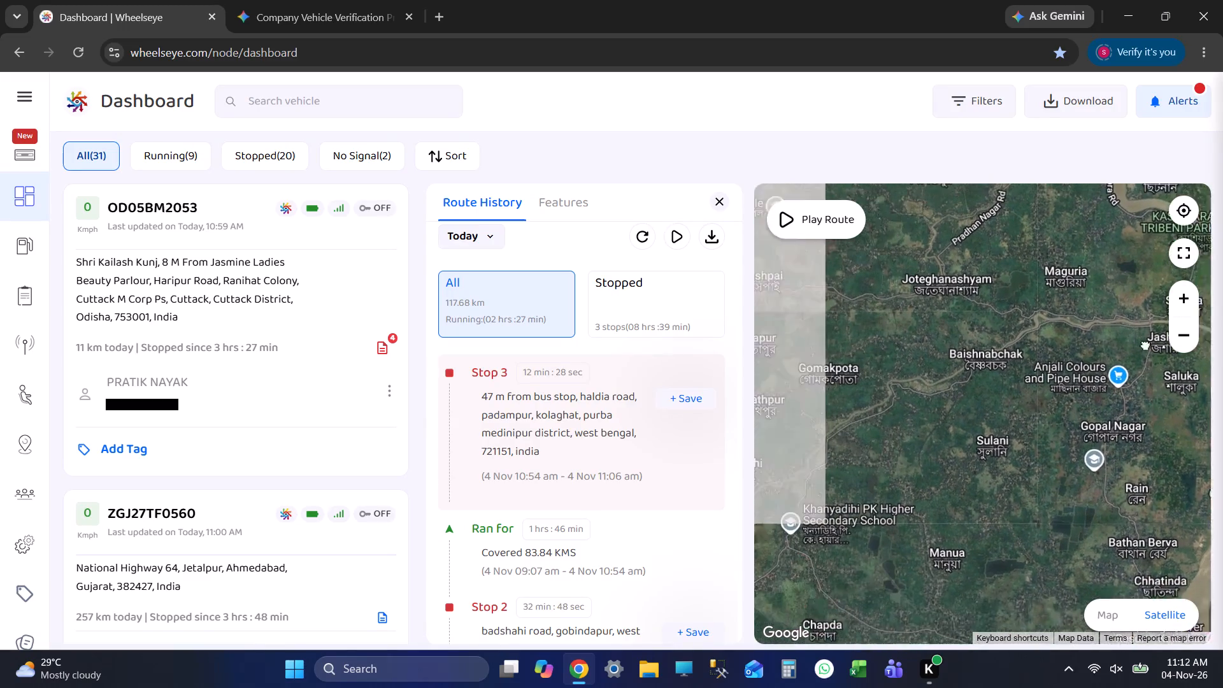
{"action": "left_click_drag", "start_coordinate": [1145, 343], "coordinate": [1117, 331]}
{"action": "left_click_drag", "start_coordinate": [901, 385], "coordinate": [864, 254]}
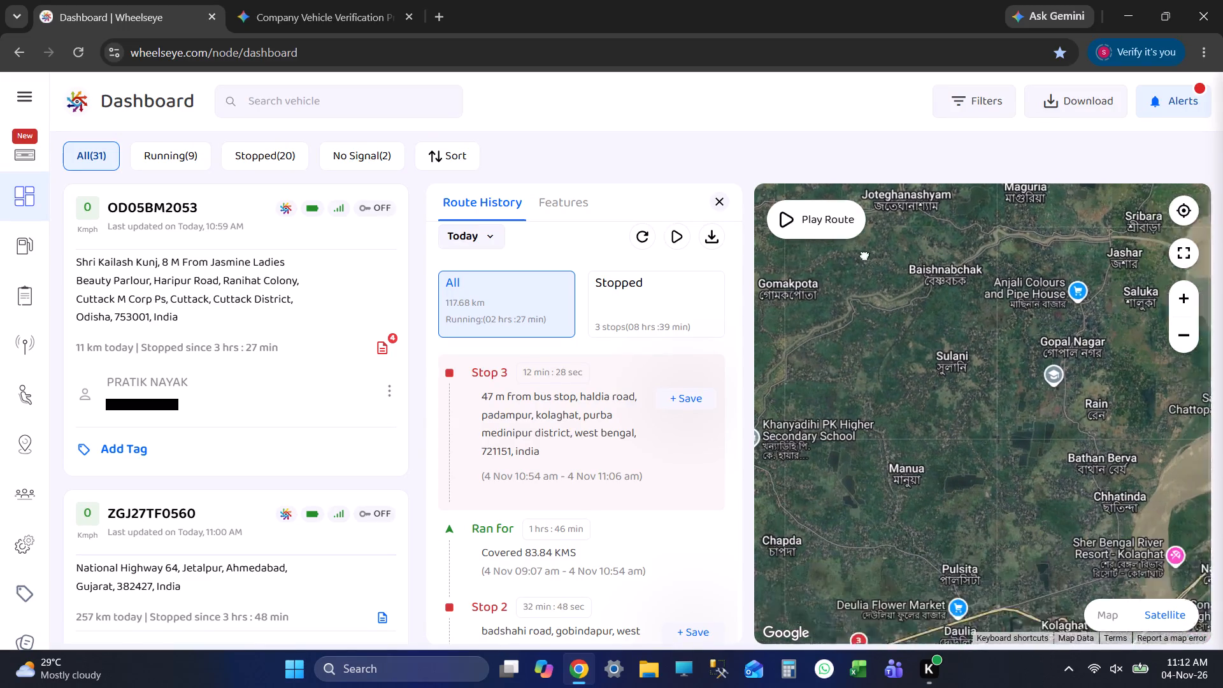
{"action": "left_click_drag", "start_coordinate": [864, 254], "coordinate": [880, 369]}
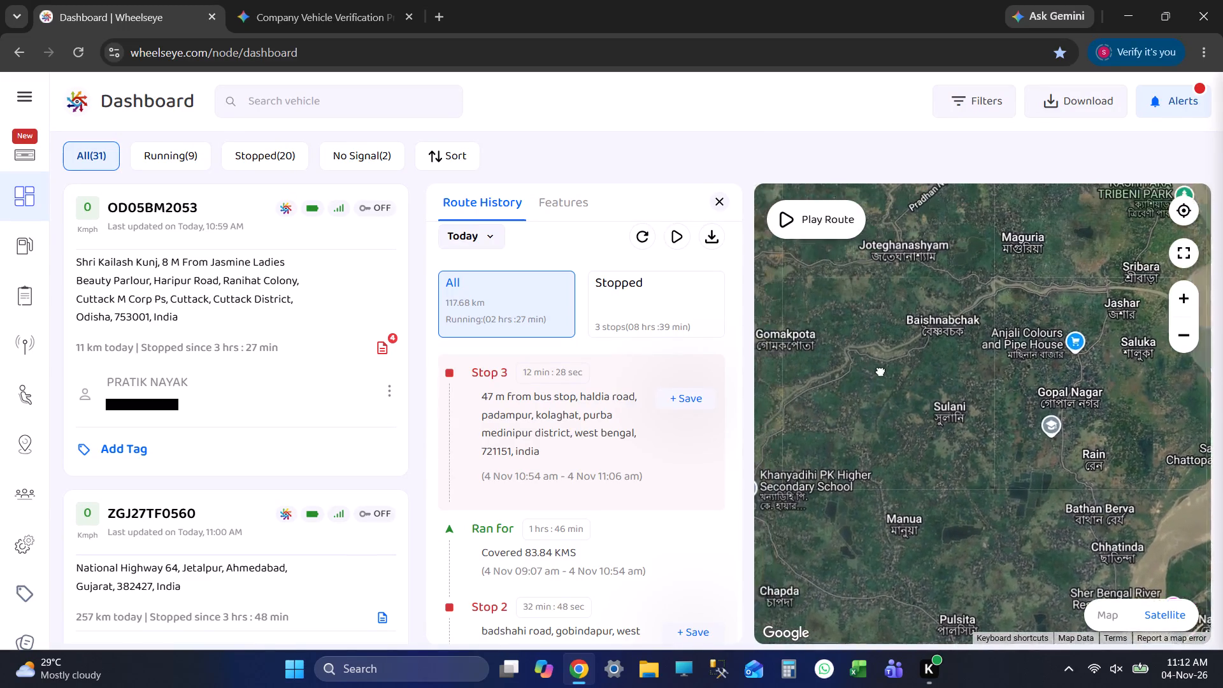
{"action": "left_click_drag", "start_coordinate": [880, 369], "coordinate": [947, 412]}
{"action": "scroll", "coordinate": [907, 347], "scroll_direction": "up", "scroll_amount": 2}
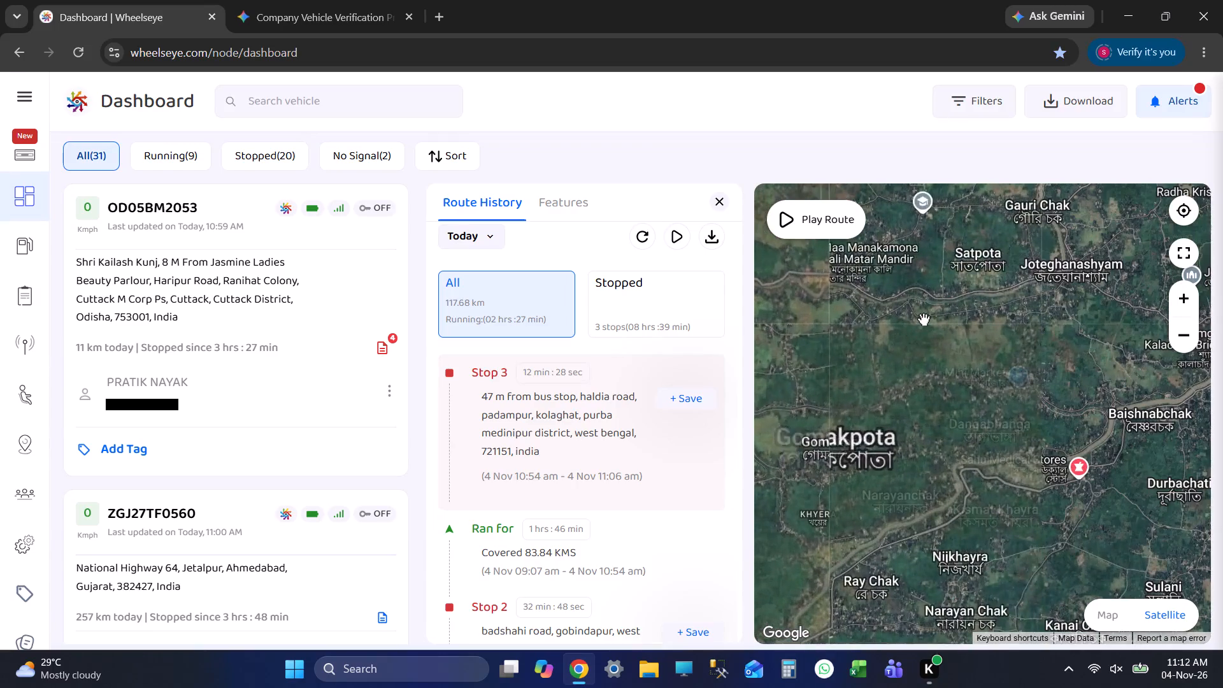
{"action": "scroll", "coordinate": [923, 329], "scroll_direction": "down", "scroll_amount": 1}
{"action": "left_click_drag", "start_coordinate": [967, 420], "coordinate": [886, 284]}
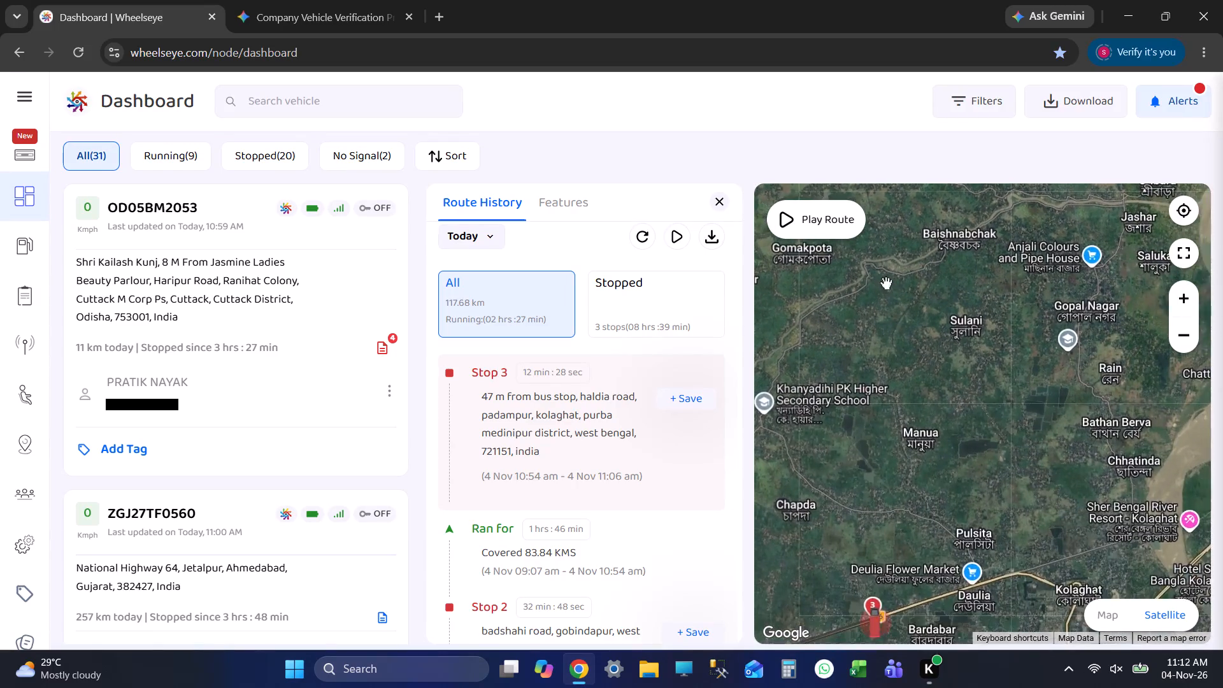
Examine the roads between Sulani, Madhabpur, Chak Gopal and Bordangi on the satellite map.
{"action": "scroll", "coordinate": [934, 301], "scroll_direction": "up", "scroll_amount": 2}
{"action": "left_click_drag", "start_coordinate": [1019, 286], "coordinate": [962, 281]}
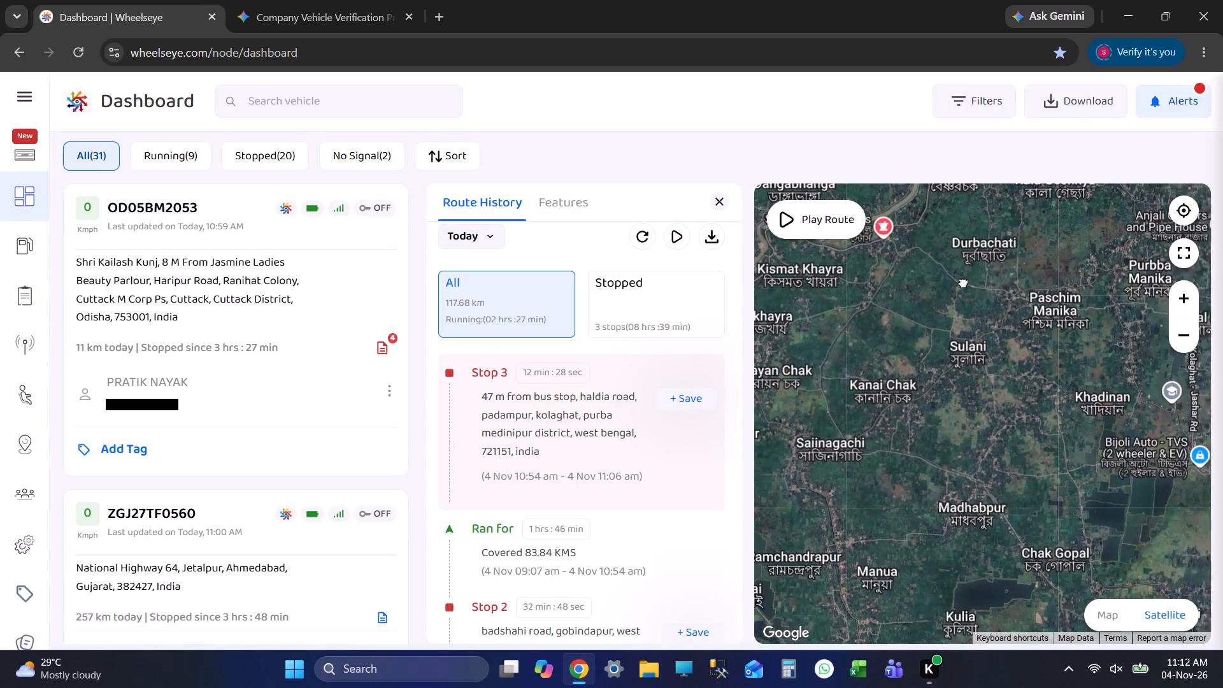
{"action": "left_click_drag", "start_coordinate": [962, 281], "coordinate": [849, 159]}
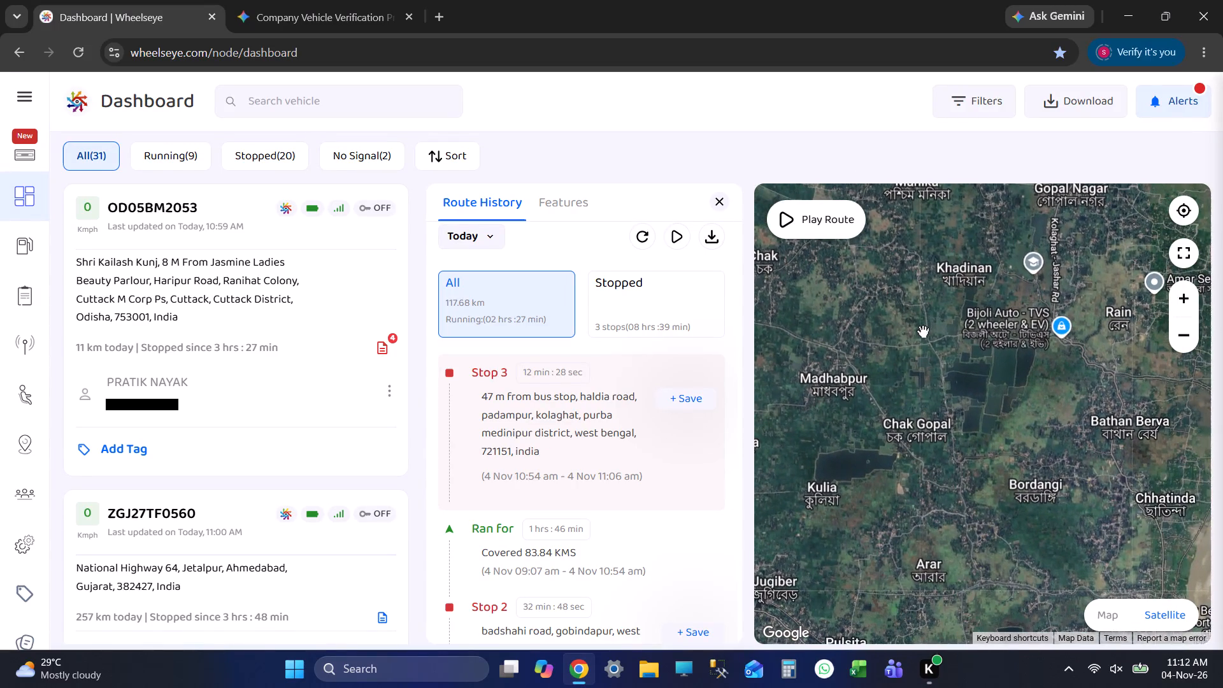
{"action": "scroll", "coordinate": [959, 378], "scroll_direction": "up", "scroll_amount": 1}
{"action": "scroll", "coordinate": [959, 359], "scroll_direction": "down", "scroll_amount": 4}
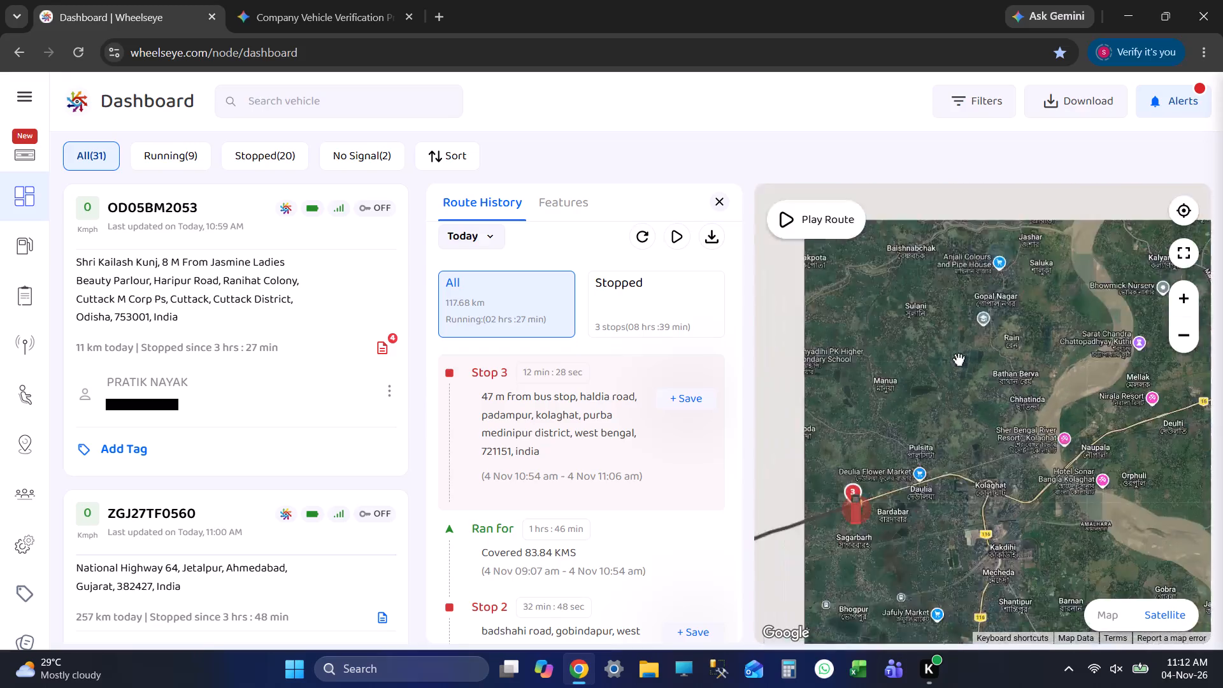
{"action": "scroll", "coordinate": [959, 372], "scroll_direction": "up", "scroll_amount": 5}
{"action": "left_click_drag", "start_coordinate": [969, 408], "coordinate": [891, 362]}
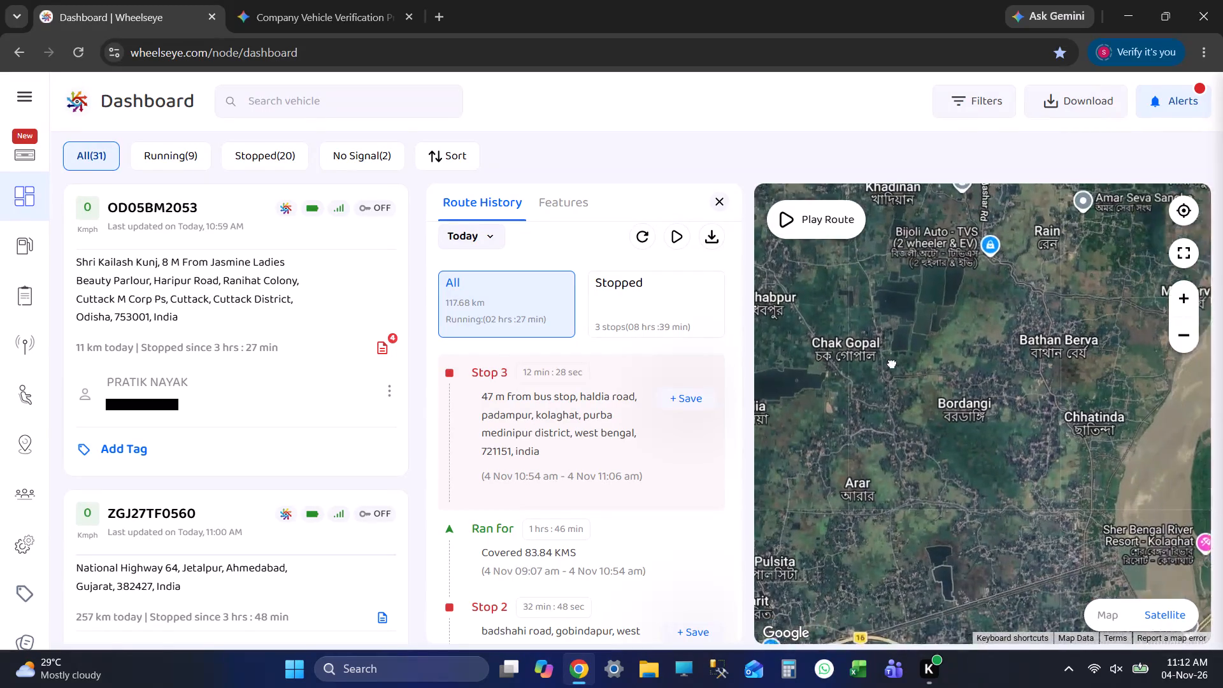
{"action": "left_click_drag", "start_coordinate": [891, 362], "coordinate": [830, 308]}
{"action": "scroll", "coordinate": [867, 361], "scroll_direction": "up", "scroll_amount": 1}
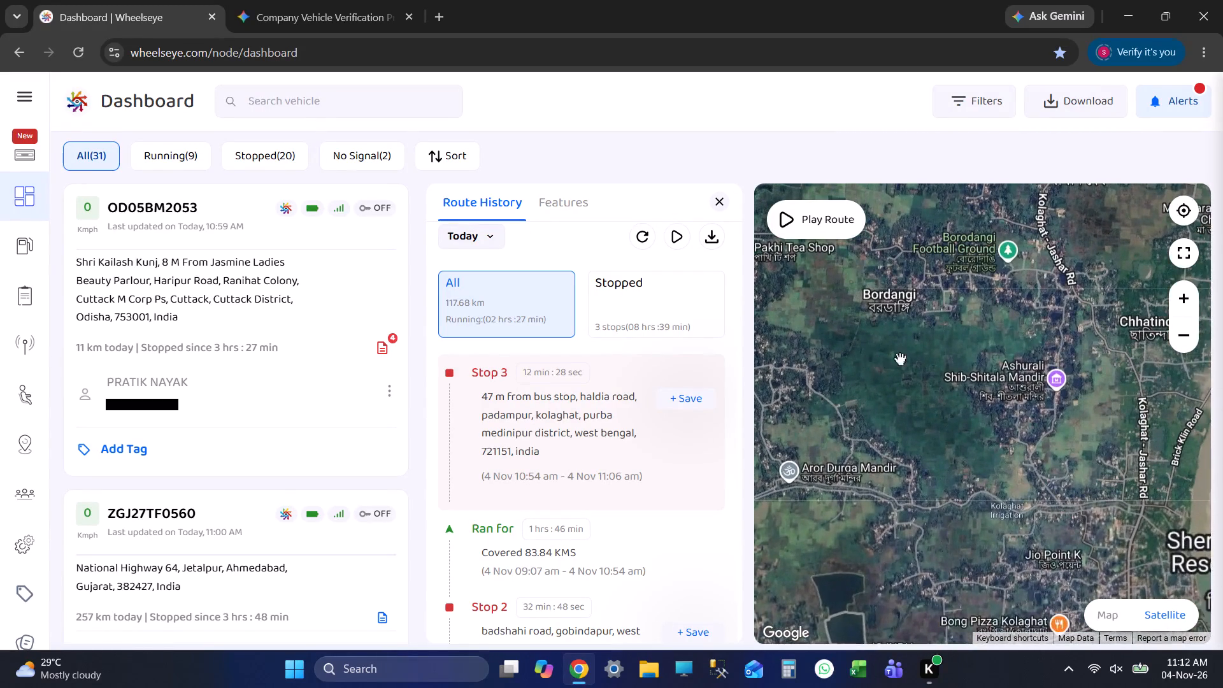
Examine the satellite map from Bordangi north through Khadinan, Sulani and Durbachati to Shyamganj Kalachad Bridge, and its position relative to Stop 3.
{"action": "left_click_drag", "start_coordinate": [987, 375], "coordinate": [1068, 458]}
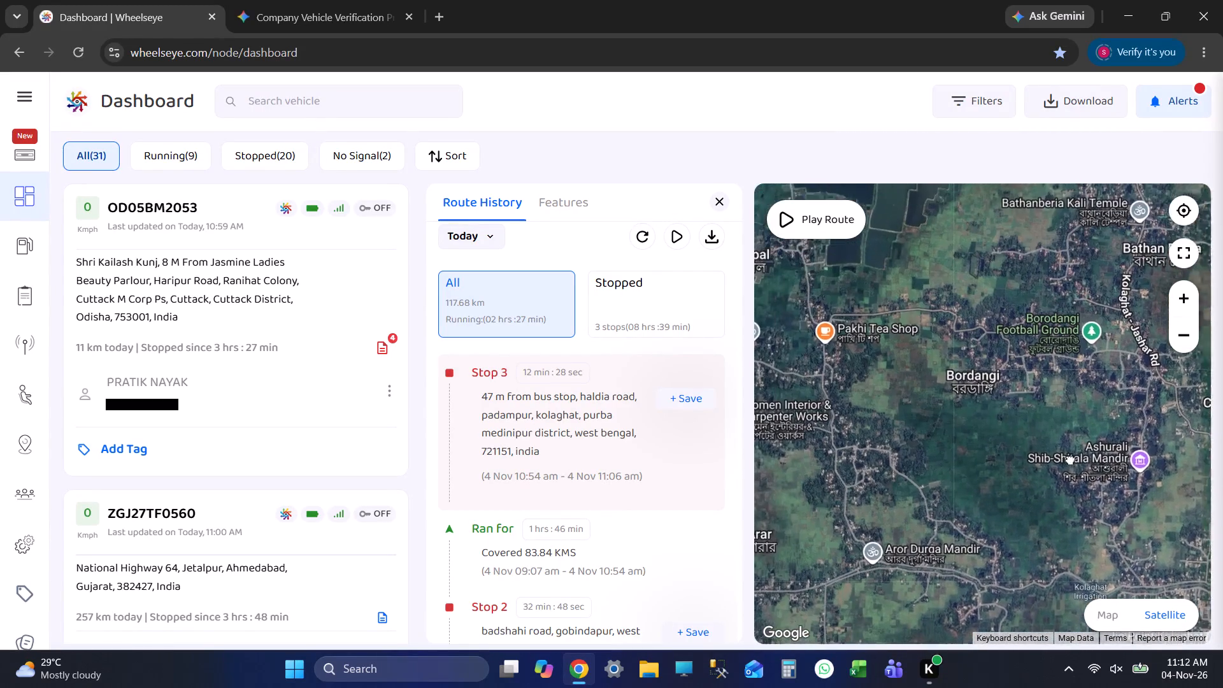
{"action": "left_click_drag", "start_coordinate": [859, 347], "coordinate": [938, 482]}
{"action": "left_click_drag", "start_coordinate": [932, 352], "coordinate": [954, 499]}
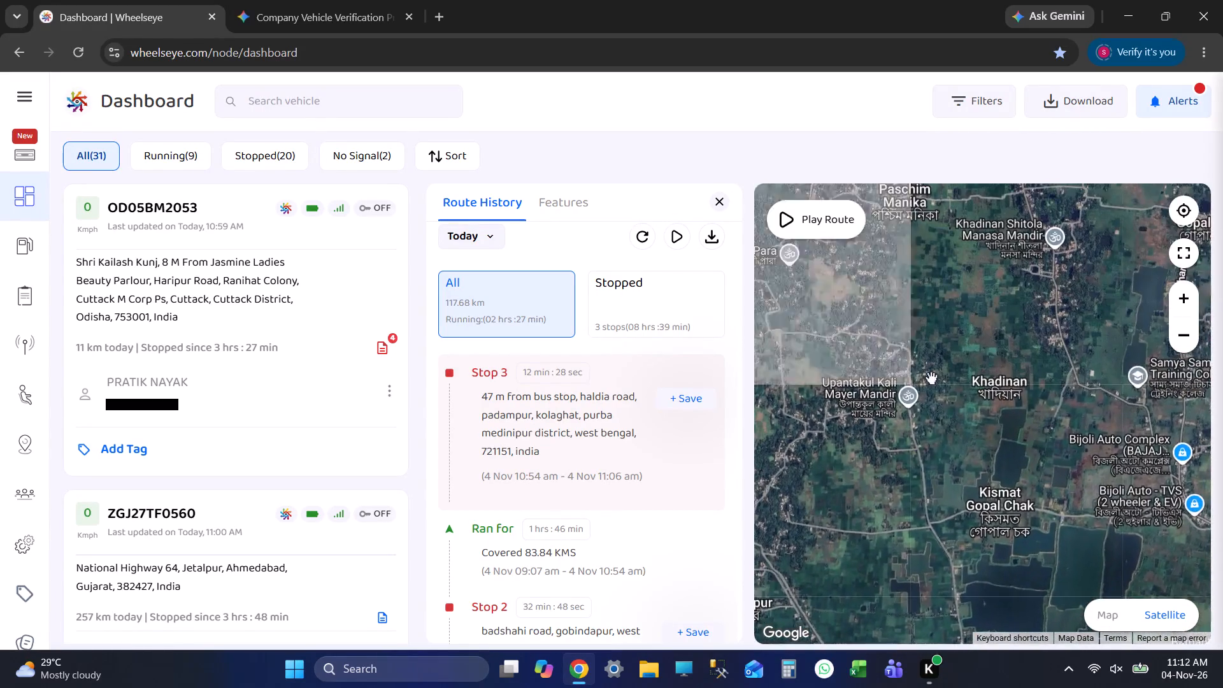
{"action": "left_click_drag", "start_coordinate": [931, 378], "coordinate": [949, 494]}
{"action": "left_click_drag", "start_coordinate": [867, 433], "coordinate": [959, 489]}
{"action": "scroll", "coordinate": [941, 474], "scroll_direction": "down", "scroll_amount": 1}
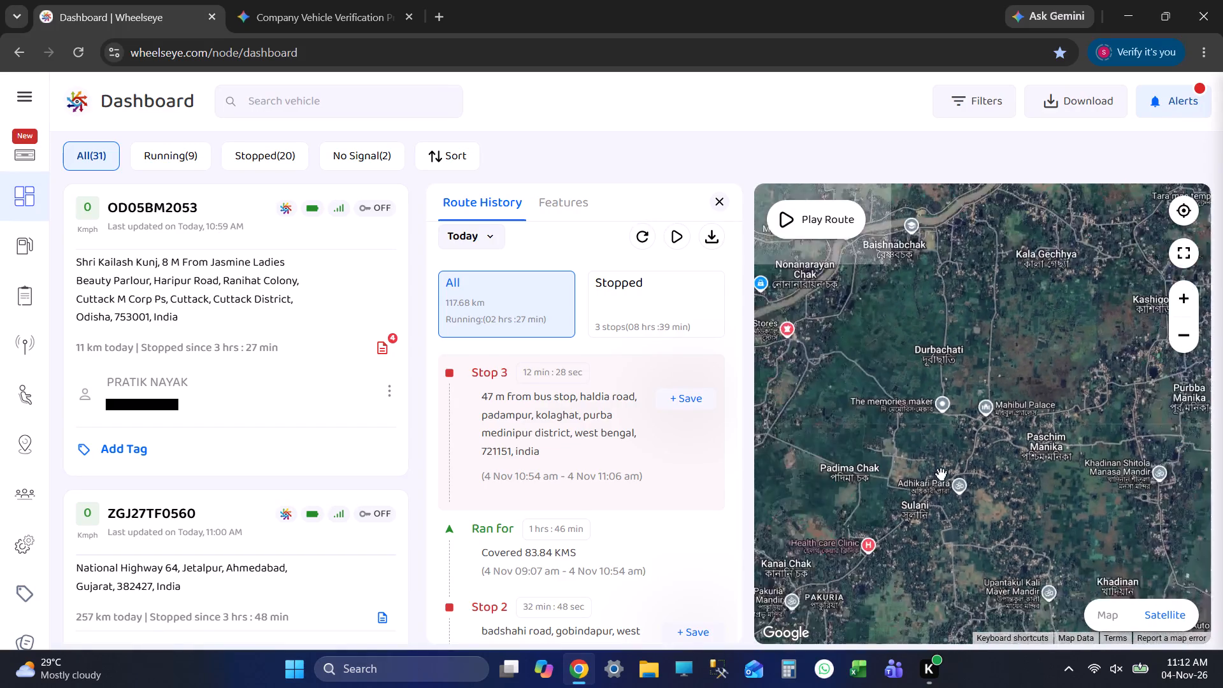
{"action": "scroll", "coordinate": [941, 450], "scroll_direction": "up", "scroll_amount": 2}
{"action": "left_click_drag", "start_coordinate": [999, 455], "coordinate": [946, 463]}
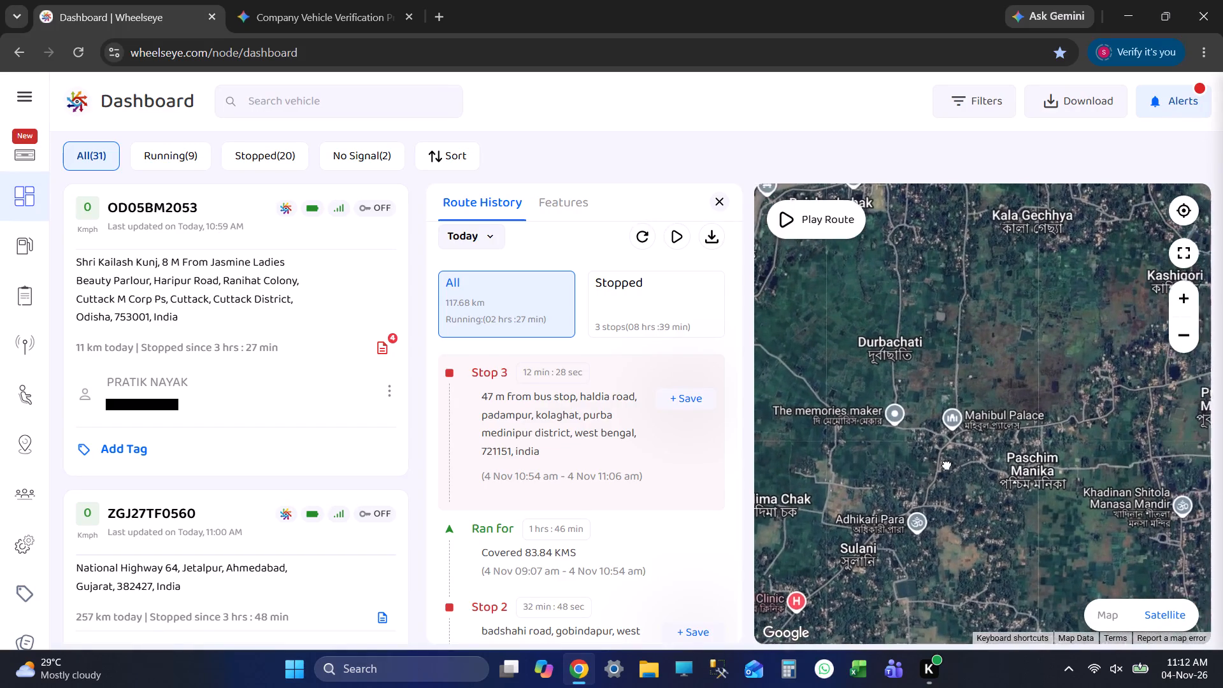
{"action": "left_click_drag", "start_coordinate": [946, 463], "coordinate": [946, 461]}
{"action": "left_click_drag", "start_coordinate": [970, 399], "coordinate": [948, 484]}
{"action": "left_click_drag", "start_coordinate": [938, 378], "coordinate": [982, 465]}
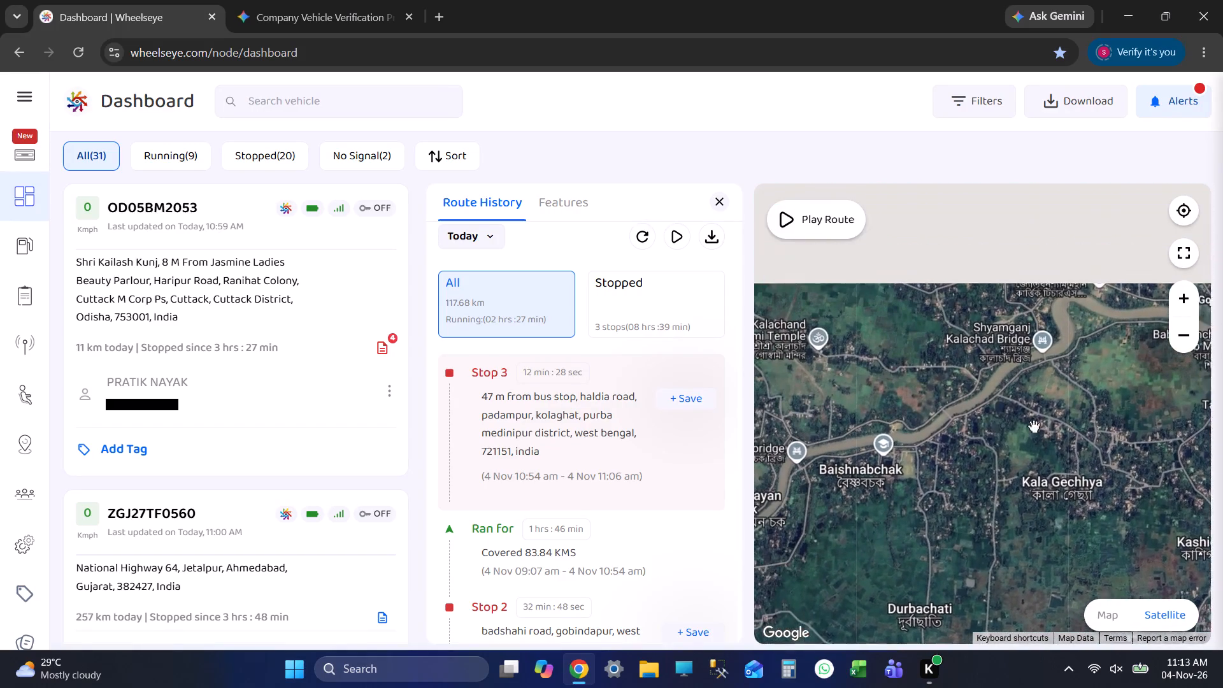
{"action": "scroll", "coordinate": [980, 380], "scroll_direction": "down", "scroll_amount": 3}
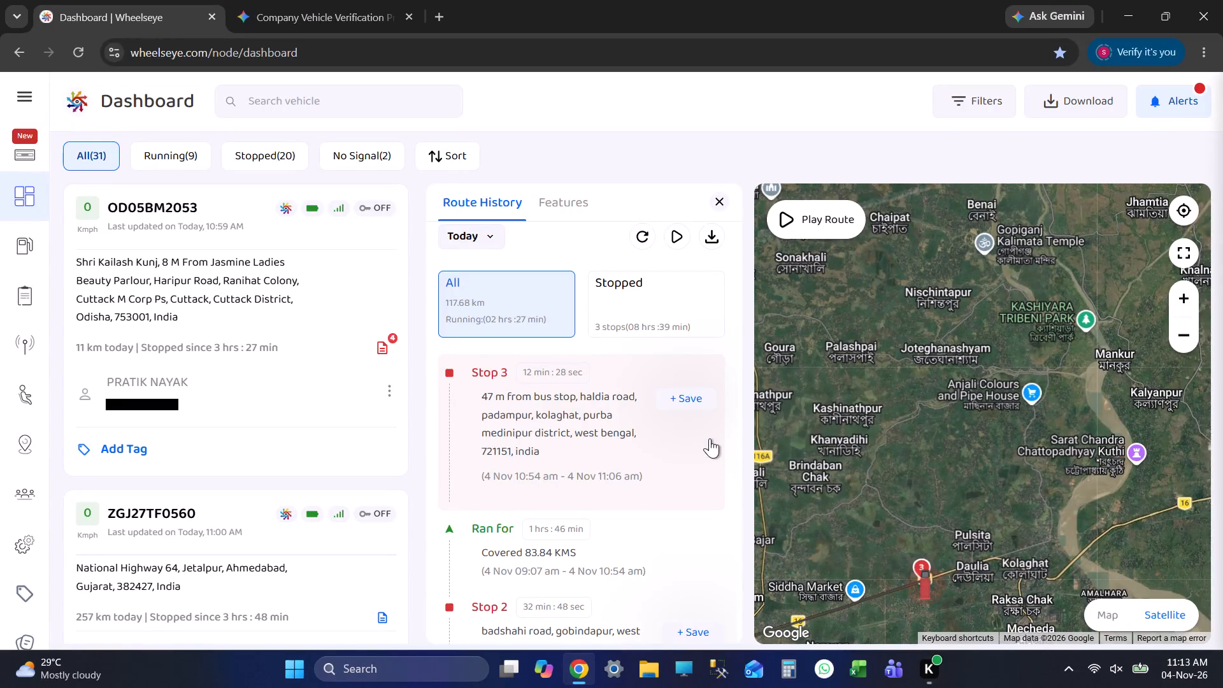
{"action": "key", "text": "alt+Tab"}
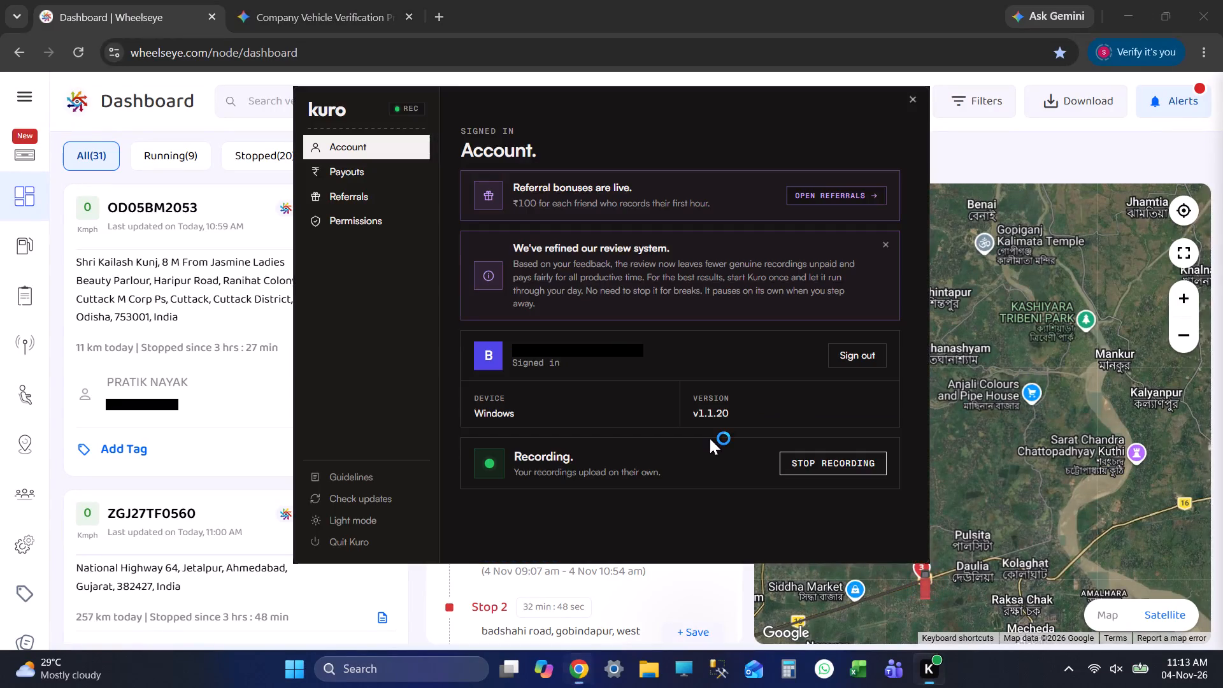
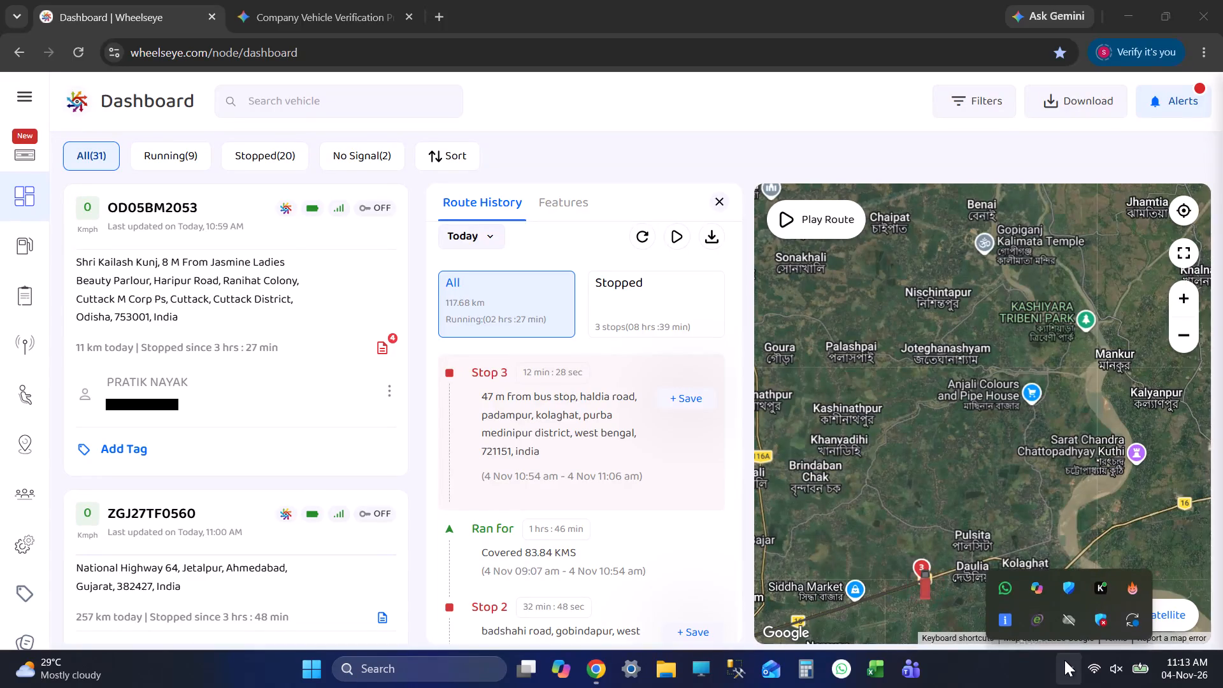
{"action": "left_click", "coordinate": [1064, 660]}
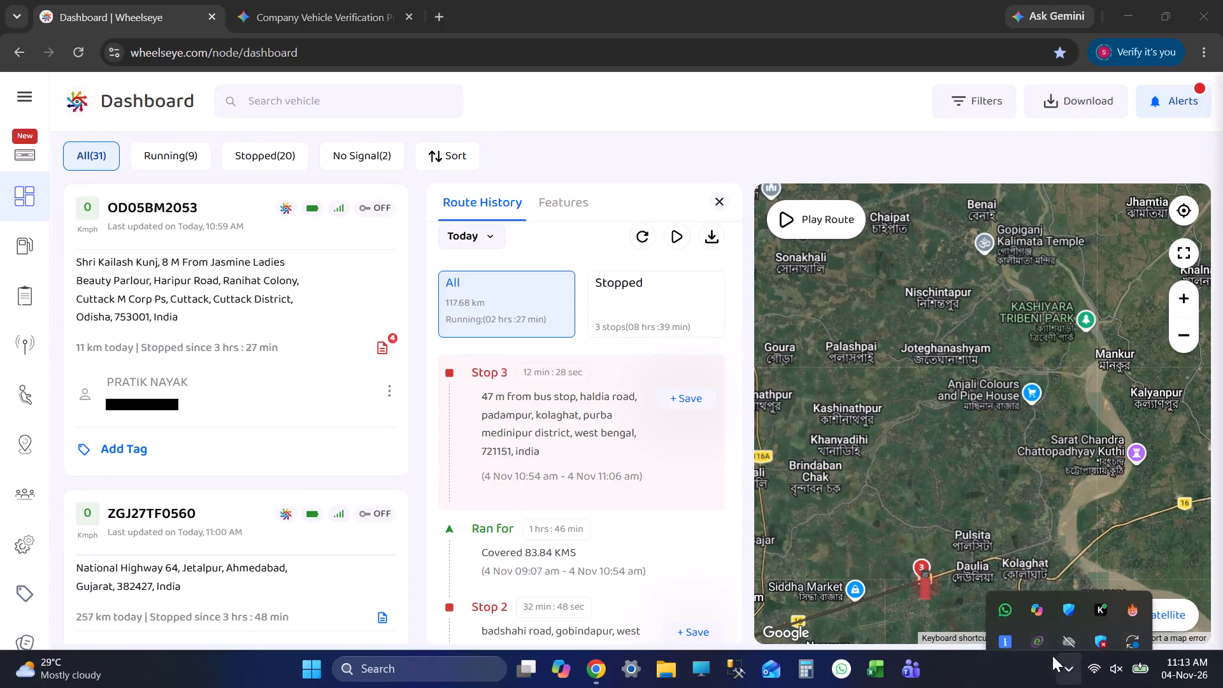
{"action": "left_click", "coordinate": [572, 416]}
{"action": "left_click", "coordinate": [572, 416]}
{"action": "left_click", "coordinate": [209, 275]}
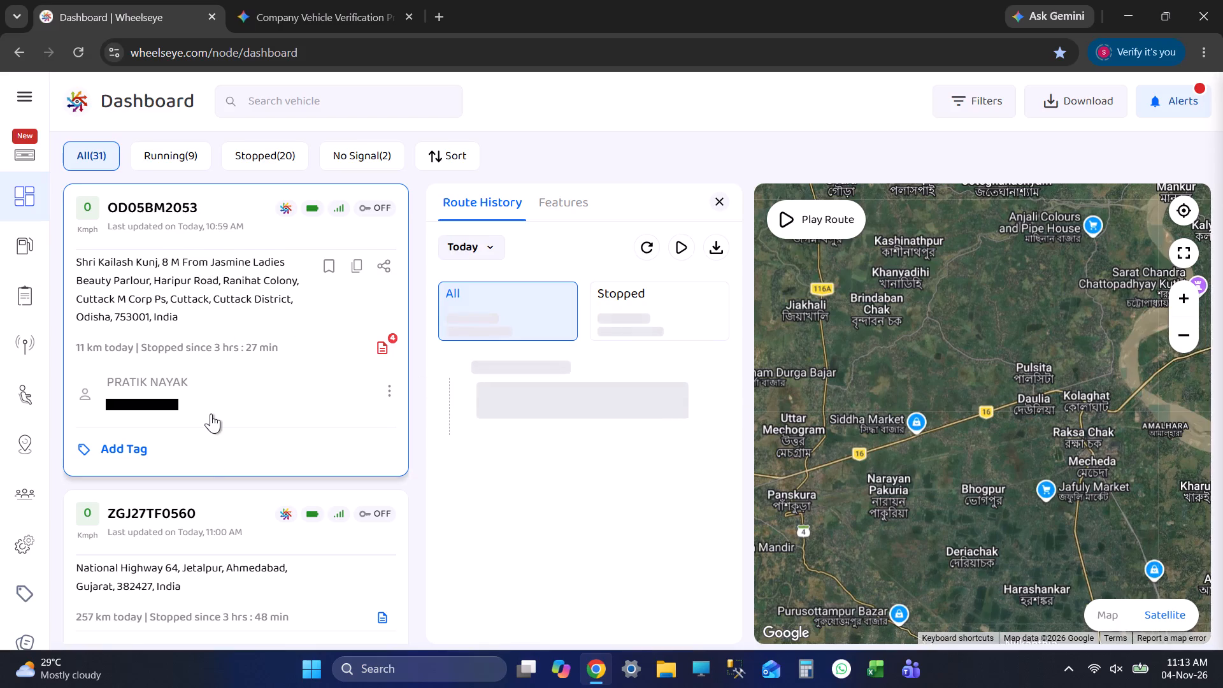
{"action": "scroll", "coordinate": [212, 413], "scroll_direction": "down", "scroll_amount": 2}
{"action": "scroll", "coordinate": [246, 411], "scroll_direction": "up", "scroll_amount": 7}
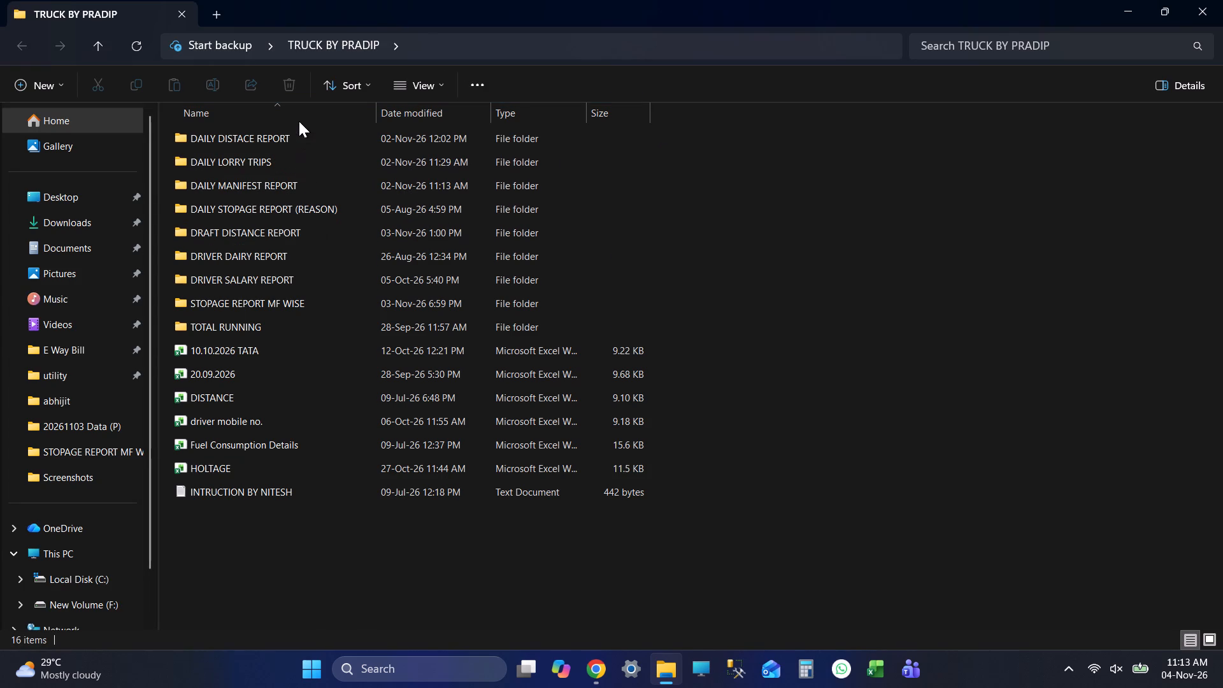
{"action": "double_click", "coordinate": [264, 160]}
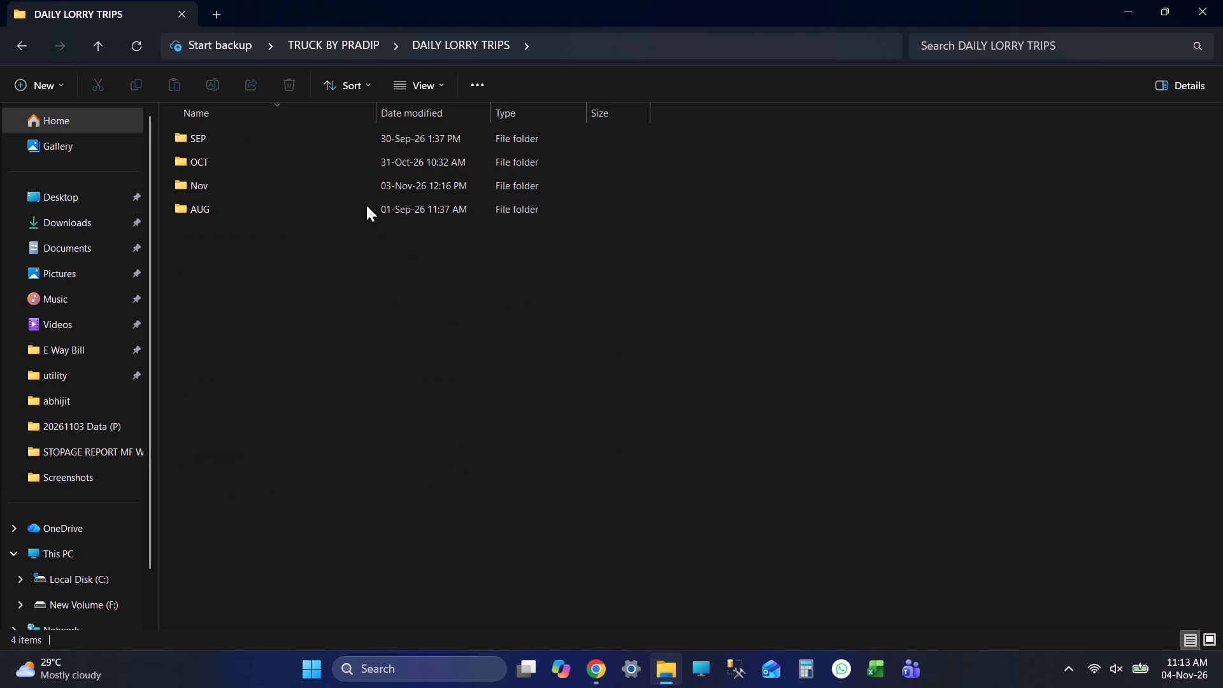
{"action": "double_click", "coordinate": [290, 179]}
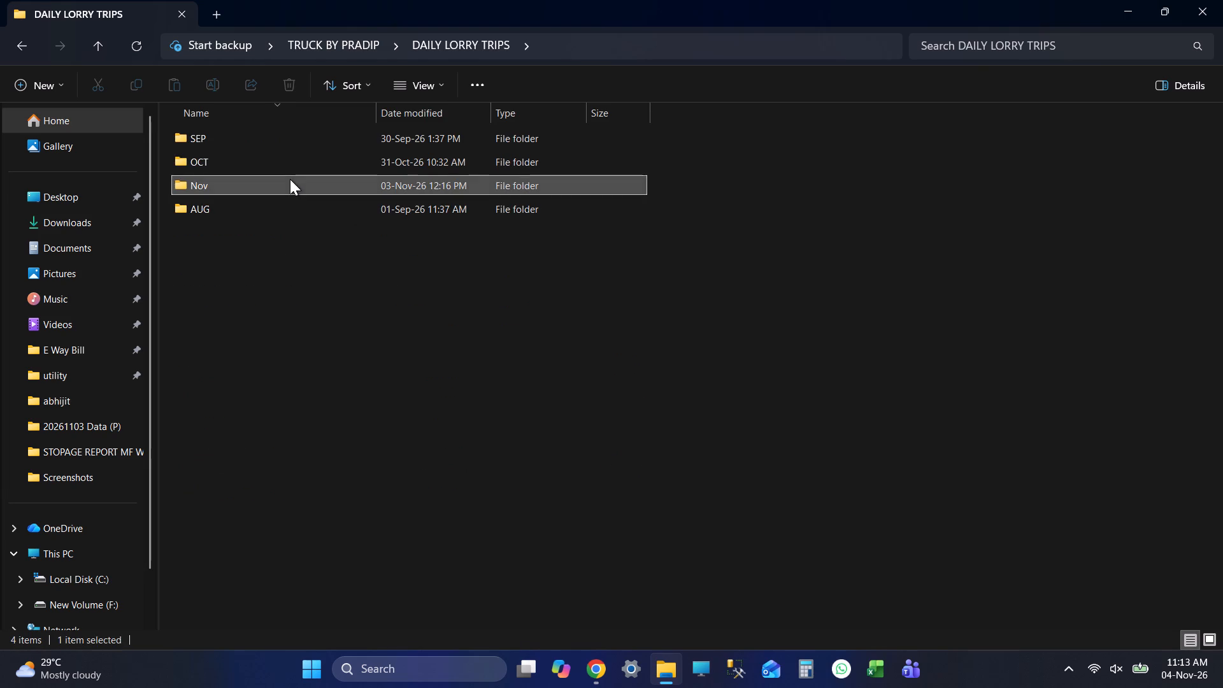
Duplicate the 03.11.2026 workbook within the Nov folder.
{"action": "left_click", "coordinate": [353, 158]}
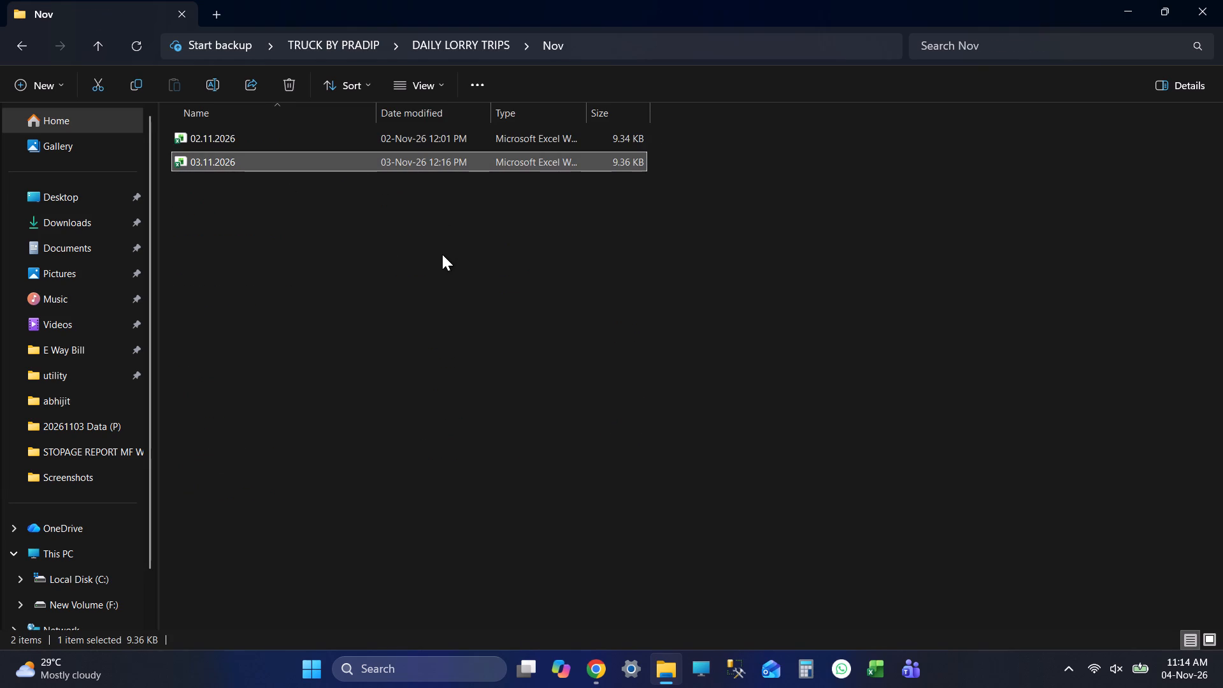
{"action": "key", "text": "ctrl+c"}
{"action": "key", "text": "ctrl+v"}
Rename the copied workbook as 04.11.2026.
{"action": "key", "text": "F2"}
{"action": "left_click", "coordinate": [278, 165]}
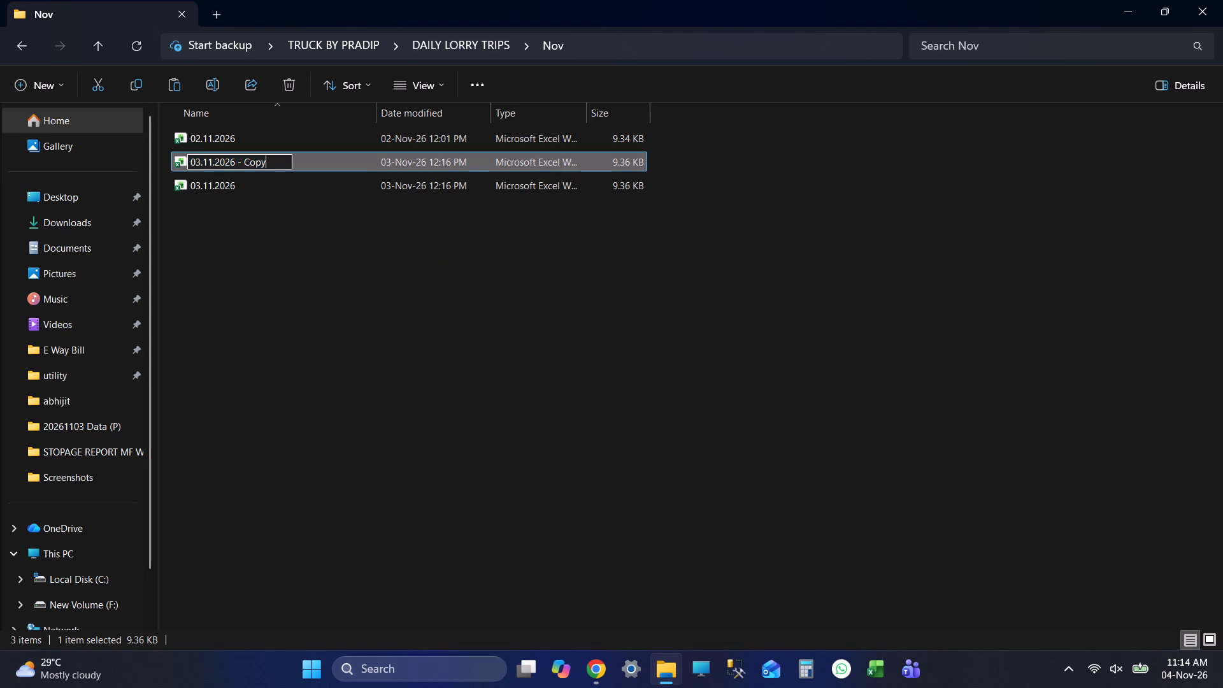
{"action": "key", "text": "BackSpace"}
{"action": "key", "text": "BackSpace"}
{"action": "key", "text": "BackSpace"}
{"action": "key", "text": "BackSpace"}
{"action": "key", "text": "BackSpace"}
{"action": "key", "text": "BackSpace"}
{"action": "key", "text": "BackSpace"}
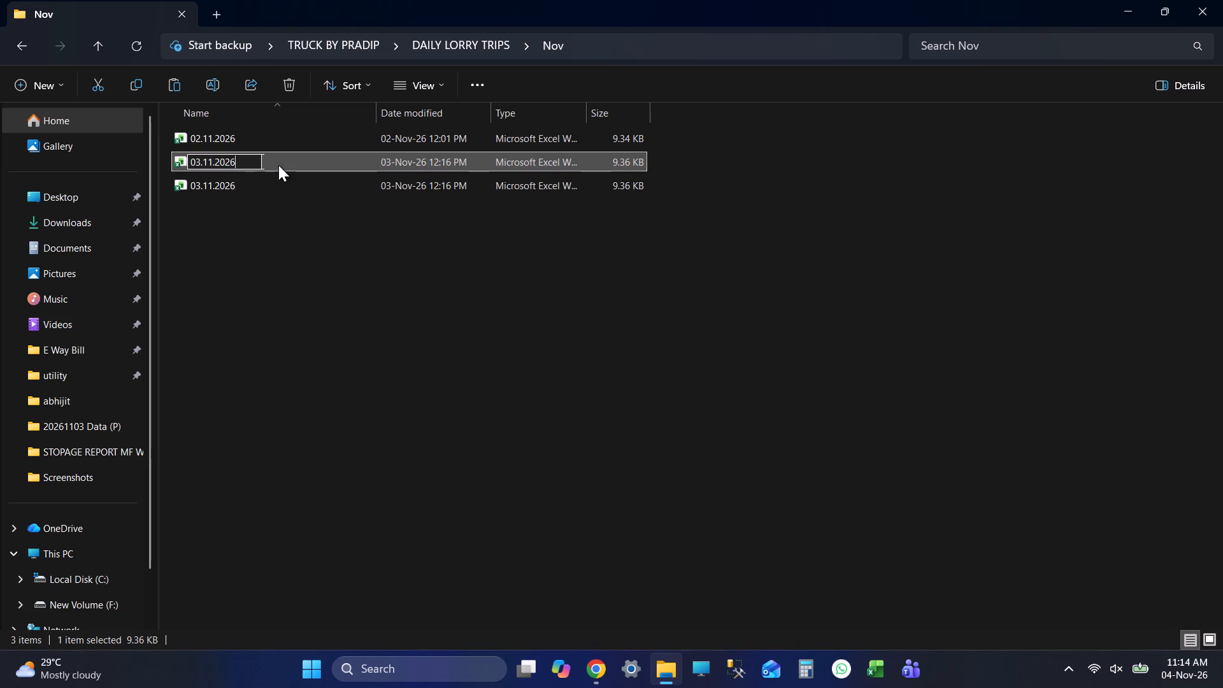
{"action": "key", "text": "ctrl+Left"}
{"action": "key", "text": "Right"}
{"action": "key", "text": "Right"}
{"action": "key", "text": "BackSpace"}
{"action": "key", "text": "4"}
{"action": "left_click", "coordinate": [280, 375]}
Open the 04.11.2026 workbook in Excel and close the Nov folder window.
{"action": "double_click", "coordinate": [222, 180]}
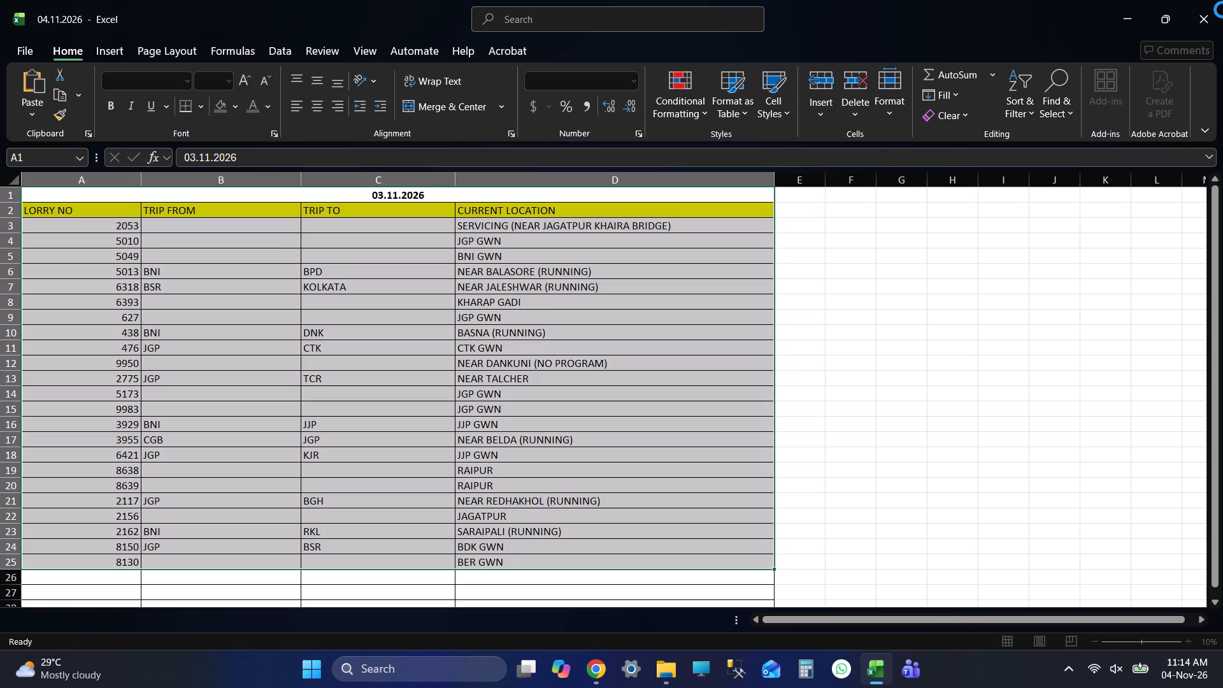
{"action": "key", "text": "alt+Tab"}
{"action": "left_click", "coordinate": [1198, 15]}
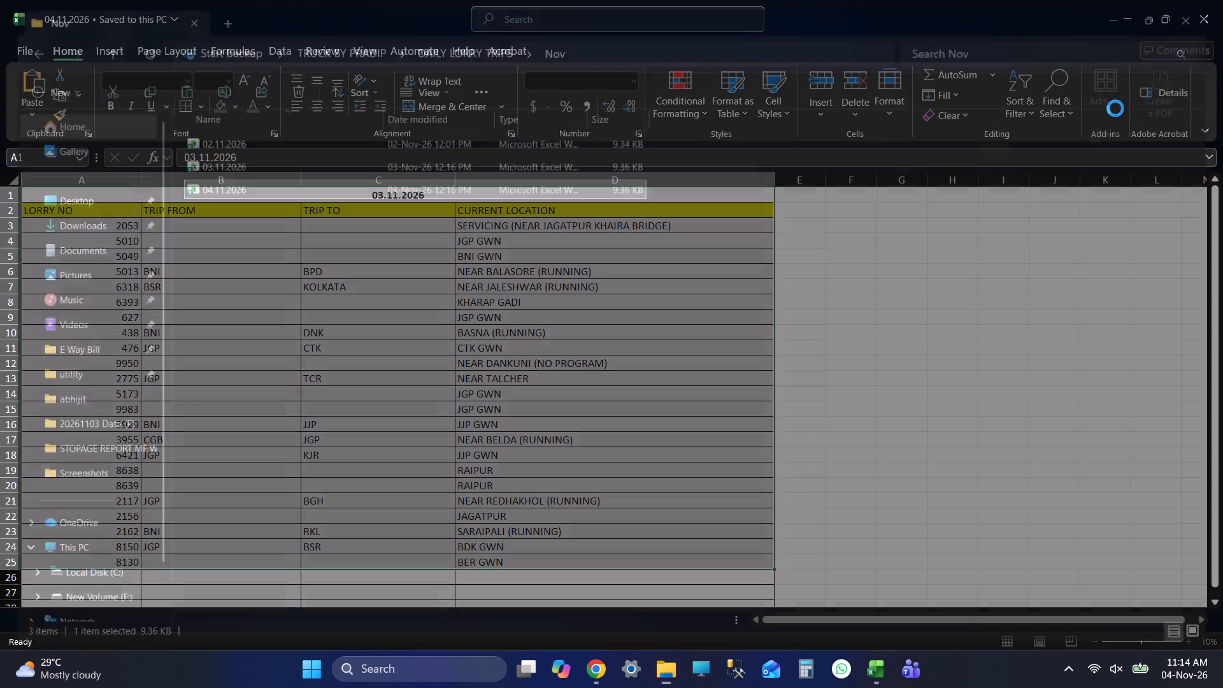
Clear the TRIP FROM, TRIP TO and CURRENT LOCATION entries for lorries 2053 through 6318.
{"action": "left_click", "coordinate": [159, 243]}
{"action": "left_click", "coordinate": [180, 220]}
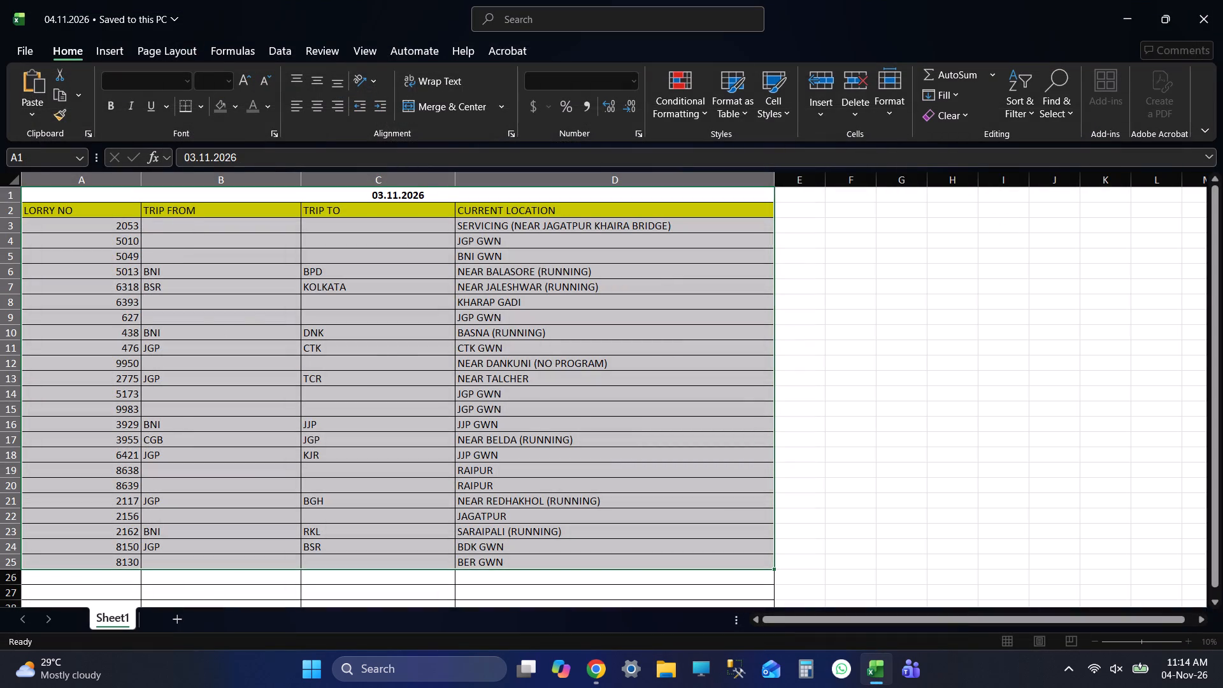
{"action": "left_click", "coordinate": [213, 224]}
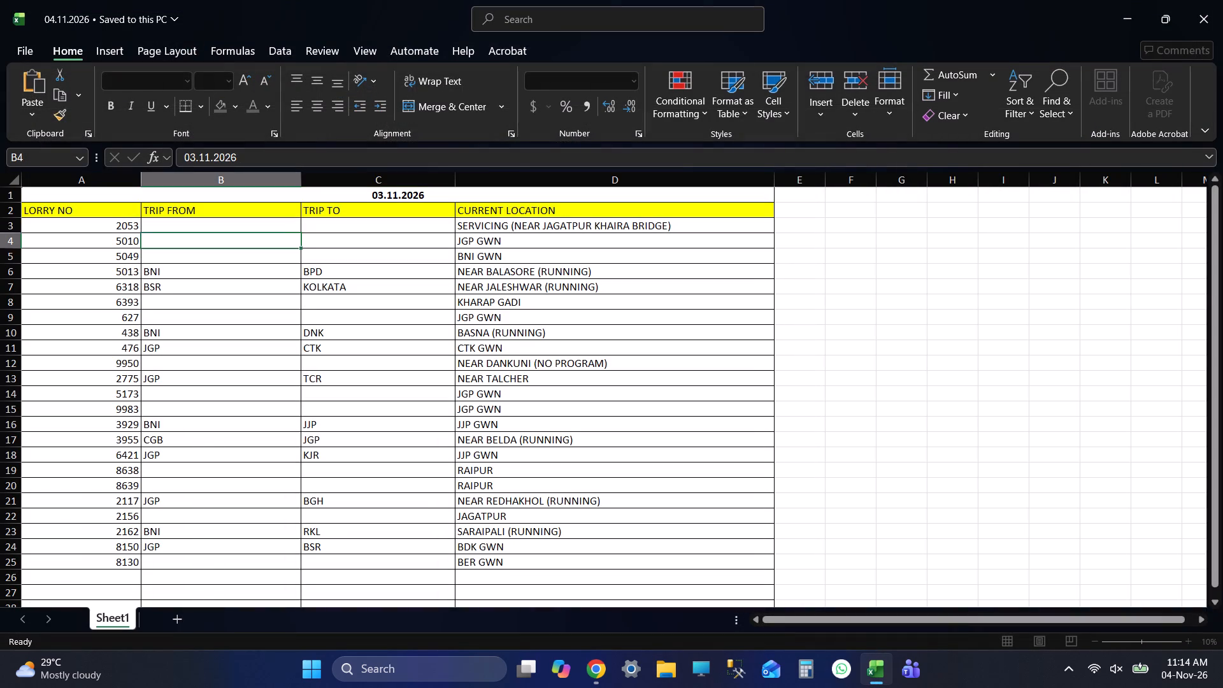
{"action": "left_click", "coordinate": [248, 332]}
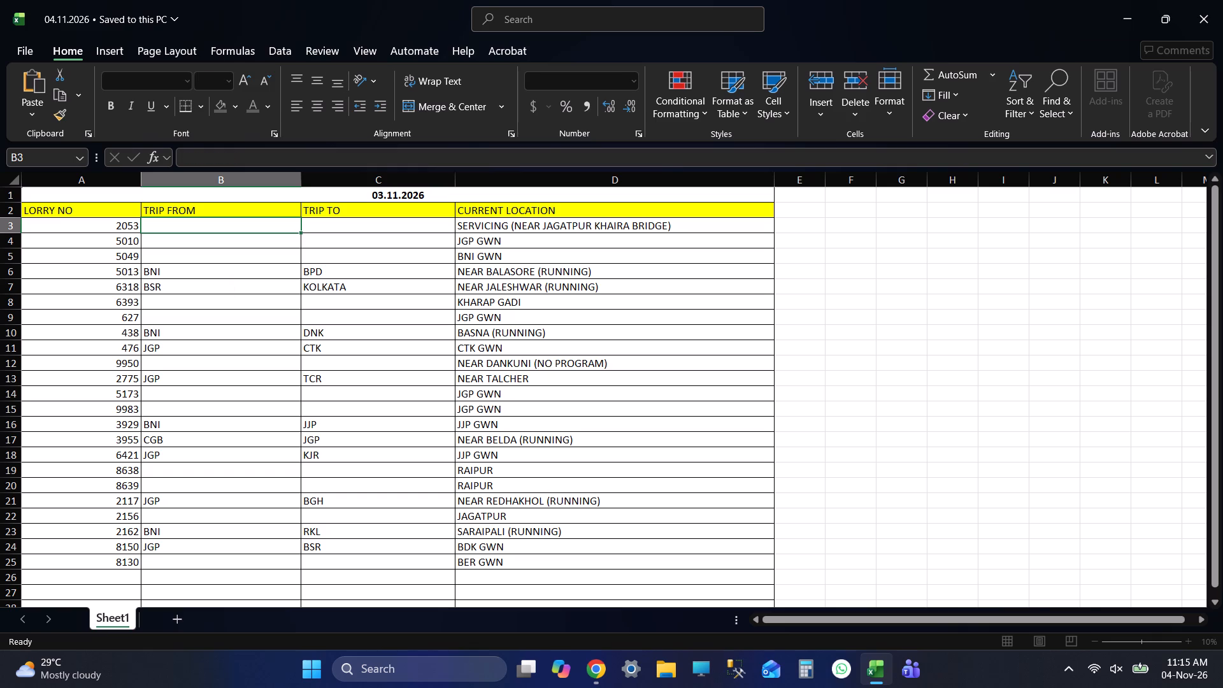
{"action": "left_click_drag", "start_coordinate": [208, 227], "coordinate": [285, 227]}
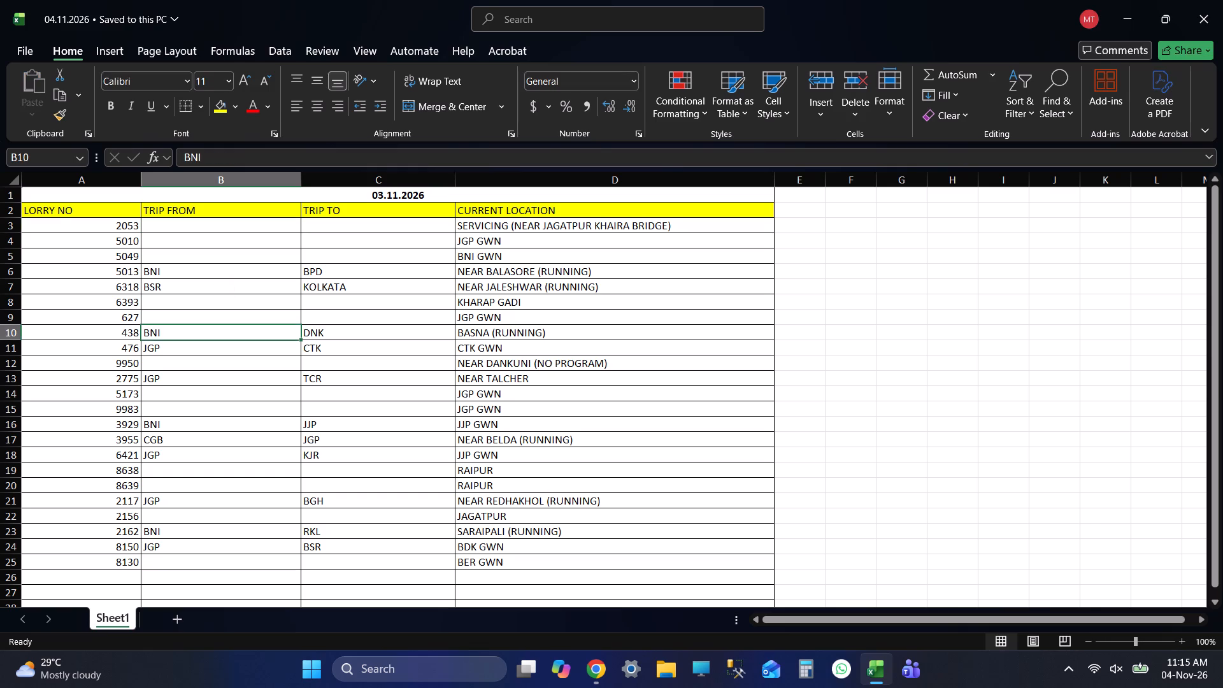
{"action": "left_click_drag", "start_coordinate": [285, 227], "coordinate": [286, 227]}
{"action": "left_click_drag", "start_coordinate": [224, 225], "coordinate": [399, 221]}
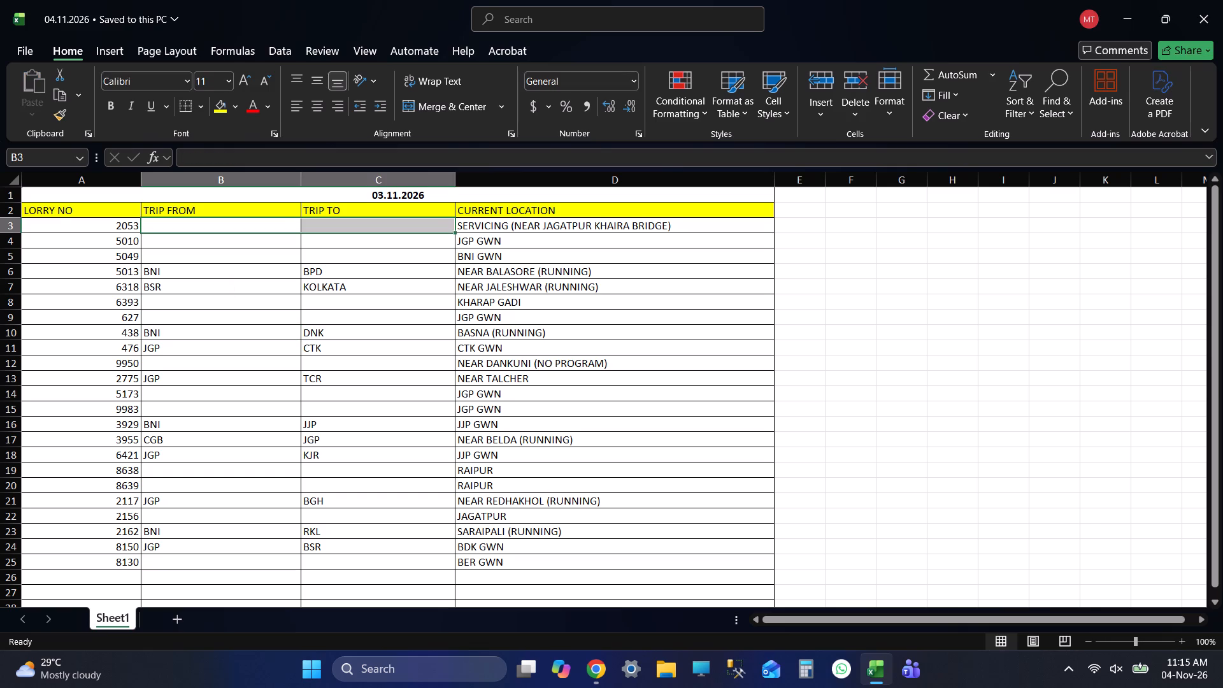
{"action": "left_click_drag", "start_coordinate": [399, 221], "coordinate": [624, 336]}
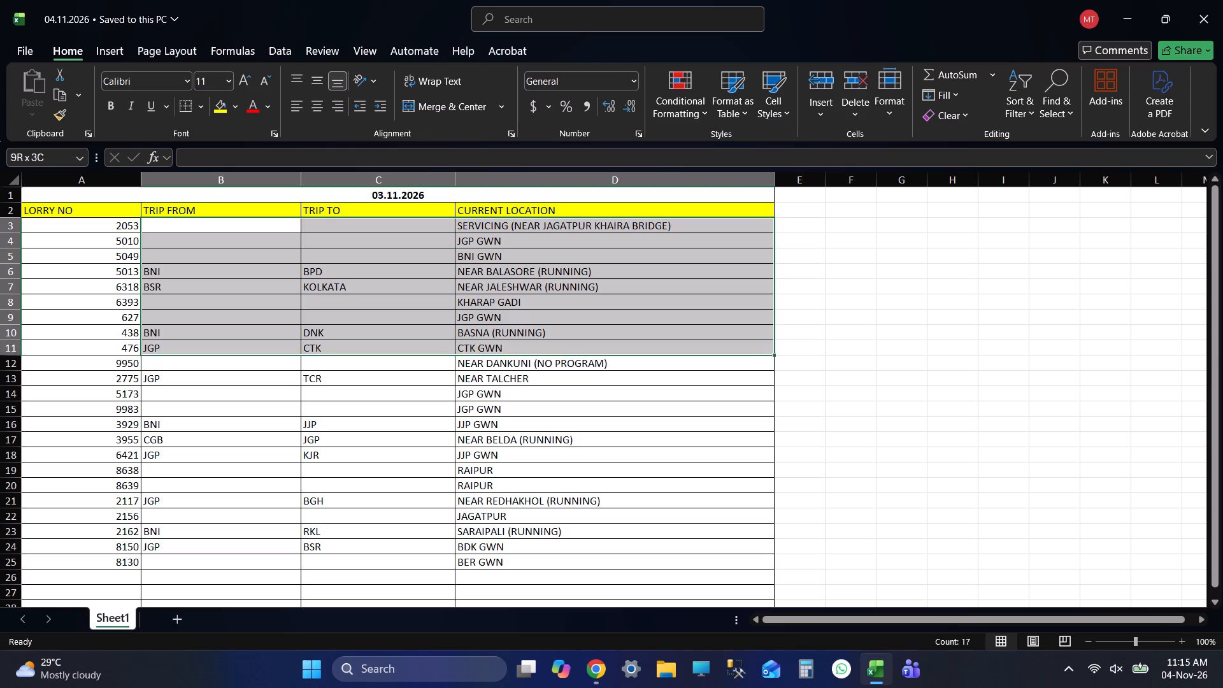
{"action": "left_click_drag", "start_coordinate": [624, 336], "coordinate": [624, 293]}
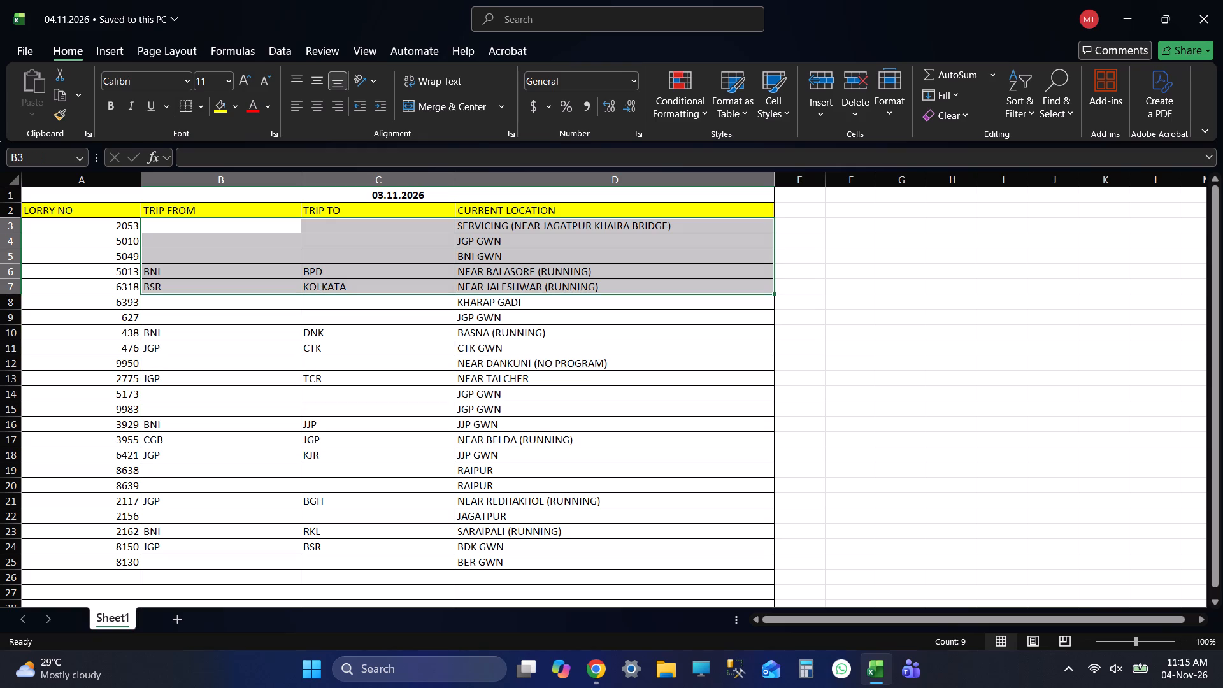
{"action": "key", "text": "Delete"}
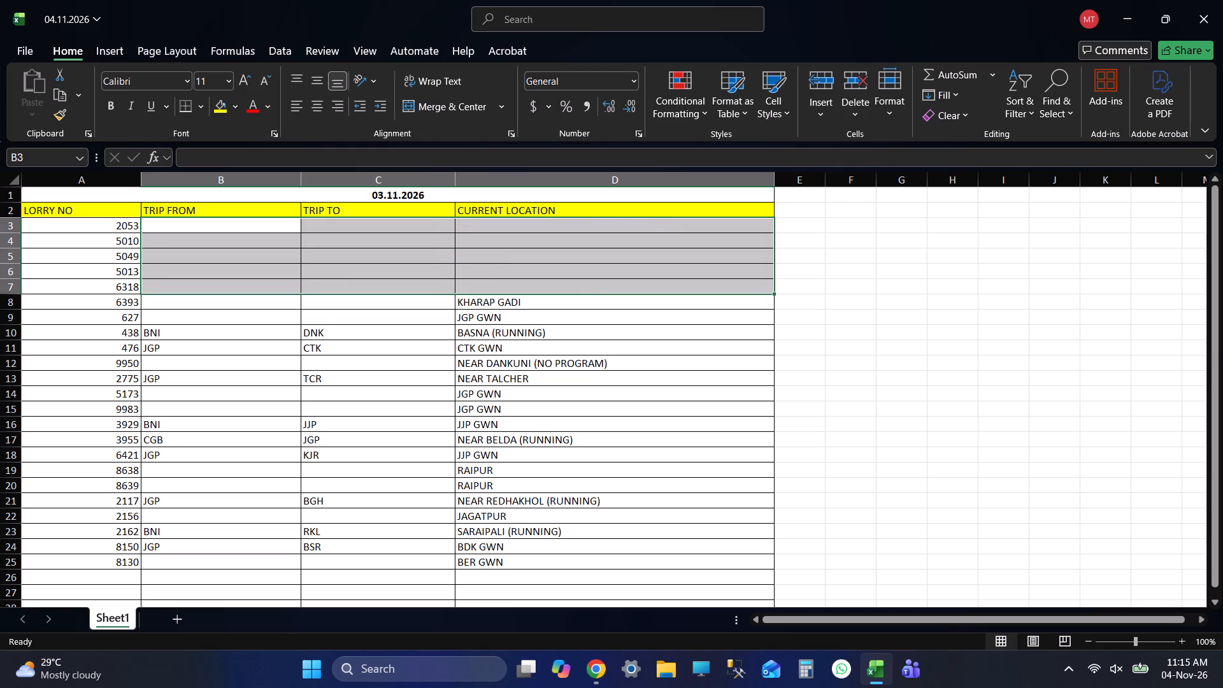
Clear the trip and location entries for lorries 627 through 8130, keeping lorry 6393's row, and save the workbook.
{"action": "left_click_drag", "start_coordinate": [224, 315], "coordinate": [458, 410]}
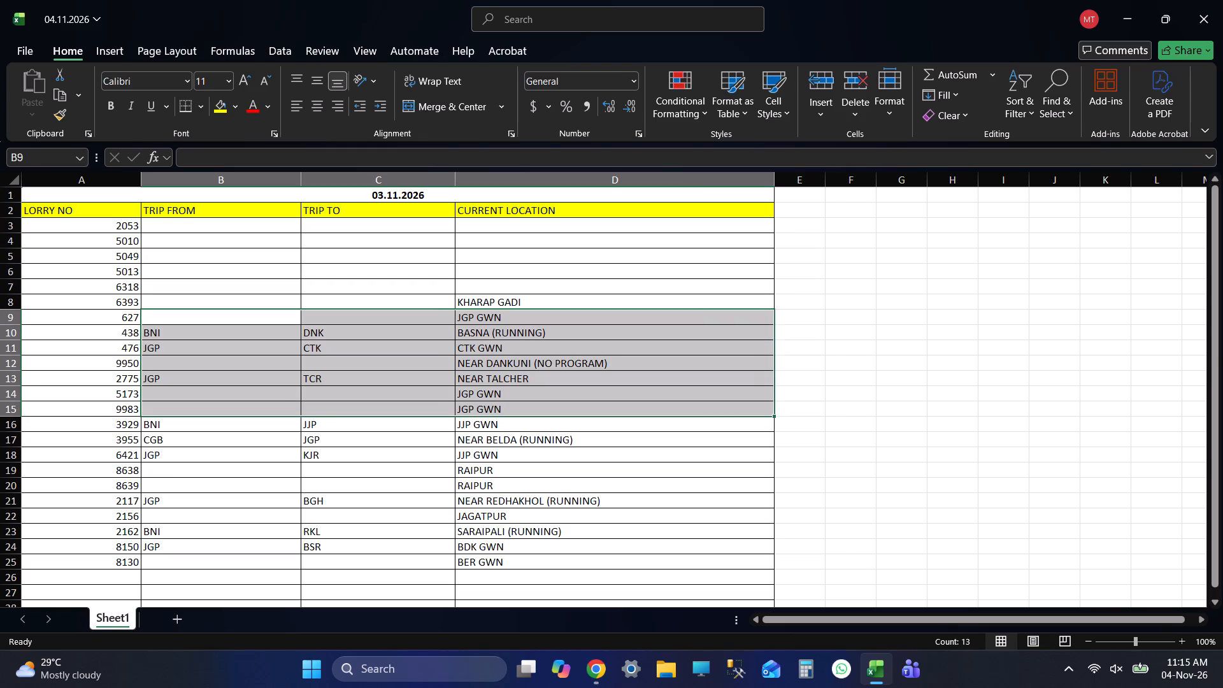
{"action": "left_click_drag", "start_coordinate": [210, 312], "coordinate": [497, 571]}
{"action": "key", "text": "Delete"}
{"action": "key", "text": "ctrl+Up"}
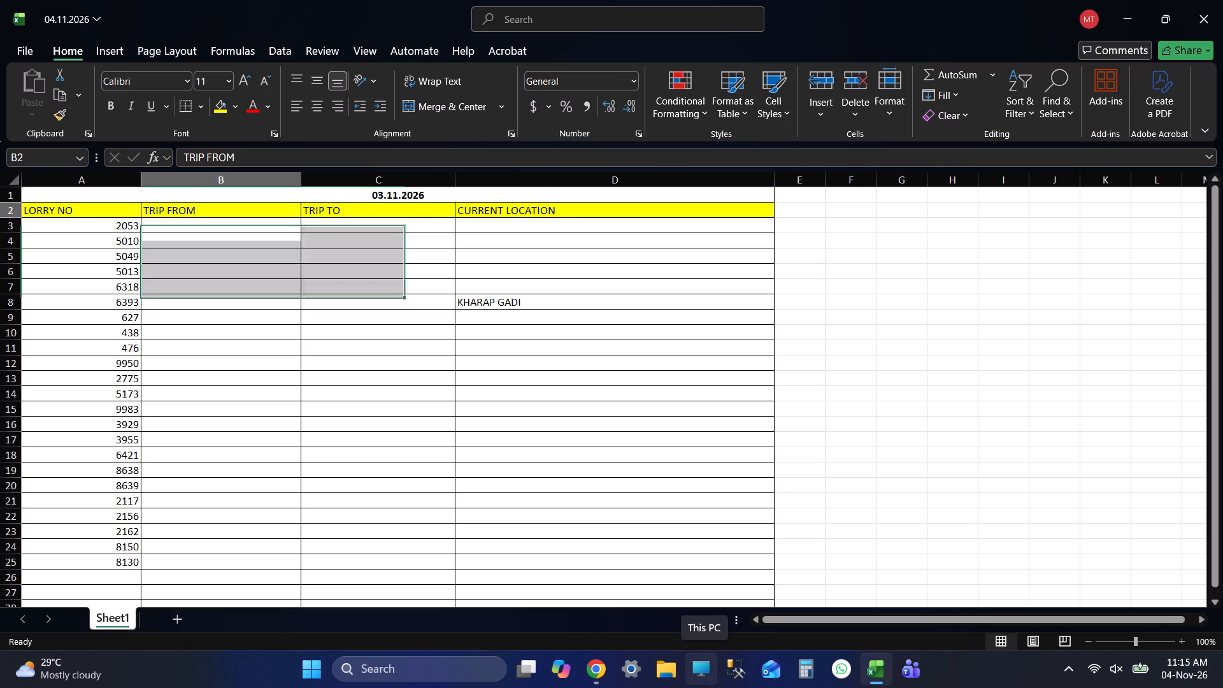
{"action": "key", "text": "Down"}
{"action": "key", "text": "ctrl+s"}
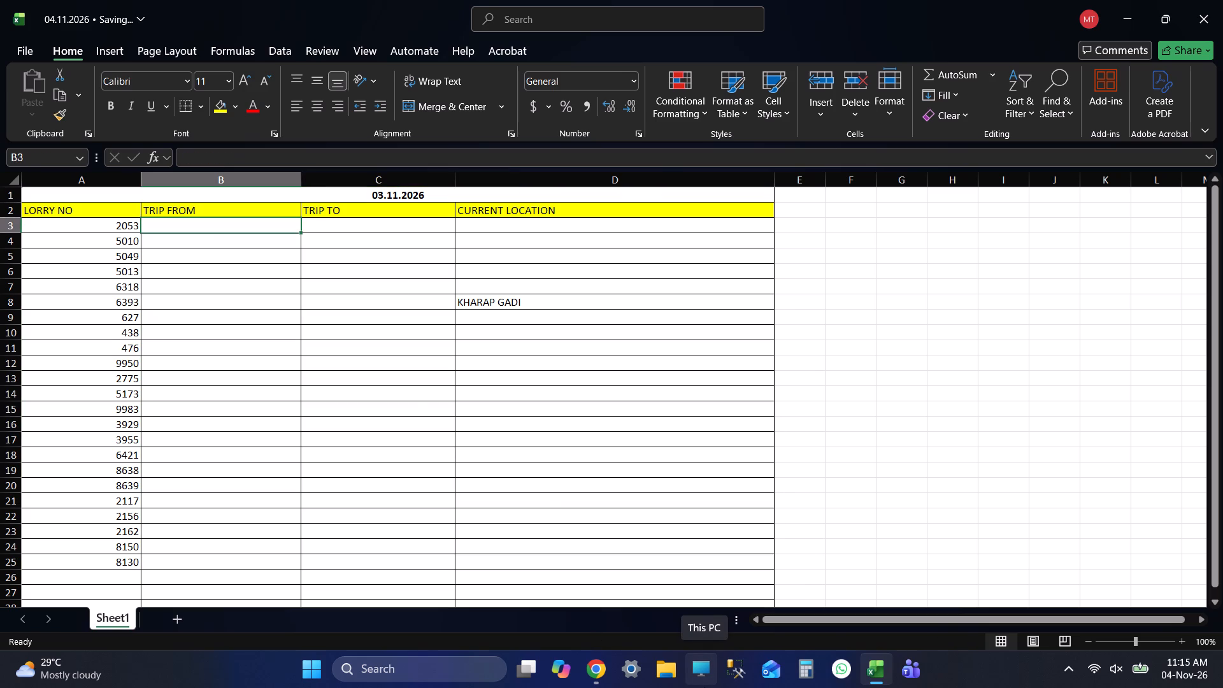
{"action": "key", "text": "alt+Tab"}
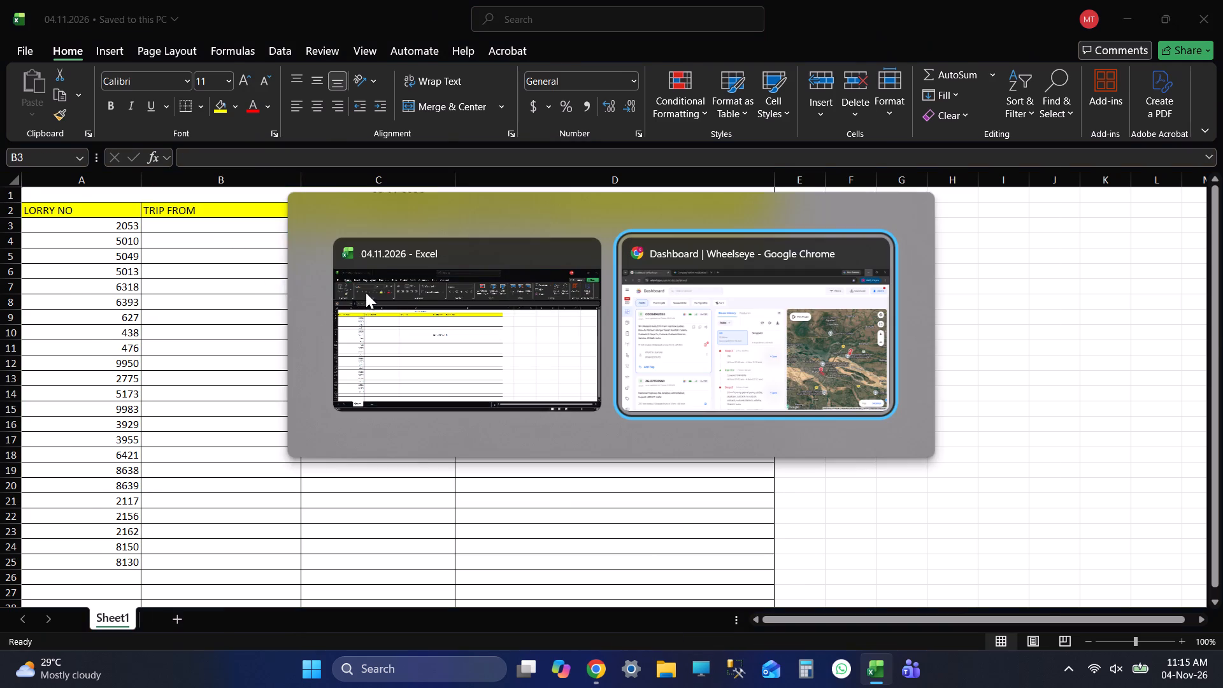
{"action": "left_click", "coordinate": [220, 254]}
{"action": "left_click", "coordinate": [250, 285]}
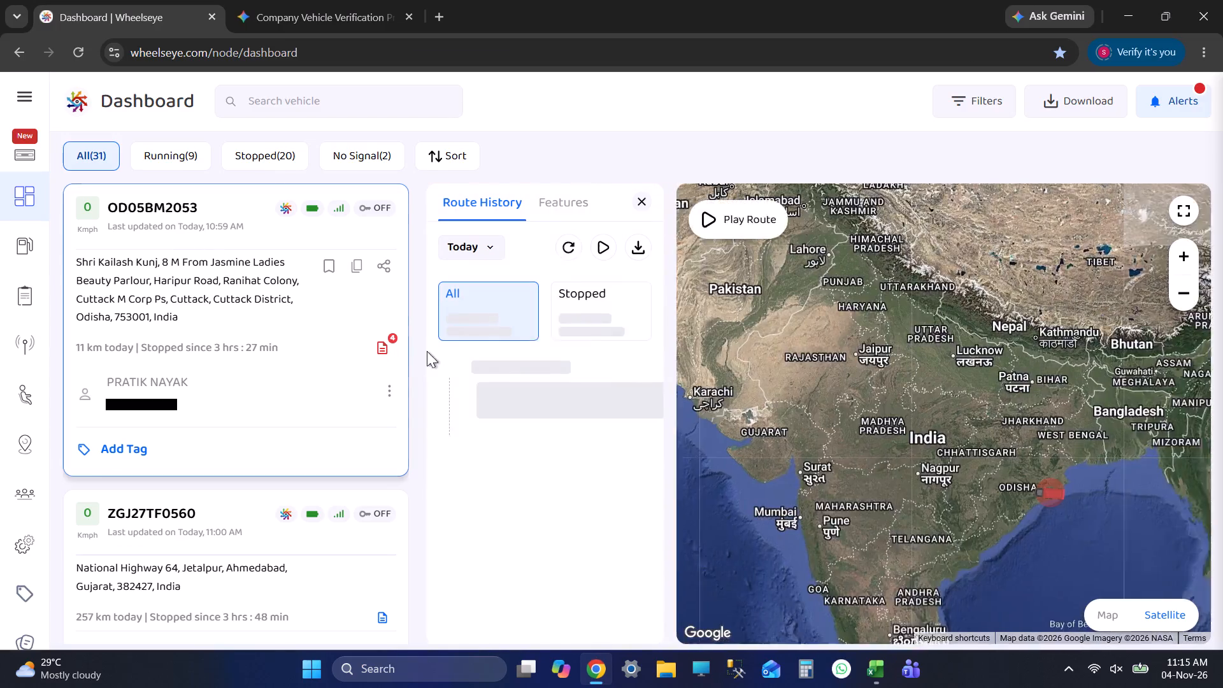
{"action": "left_click", "coordinate": [563, 413]}
{"action": "key", "text": "alt+Tab"}
{"action": "key", "text": "alt+Tab"}
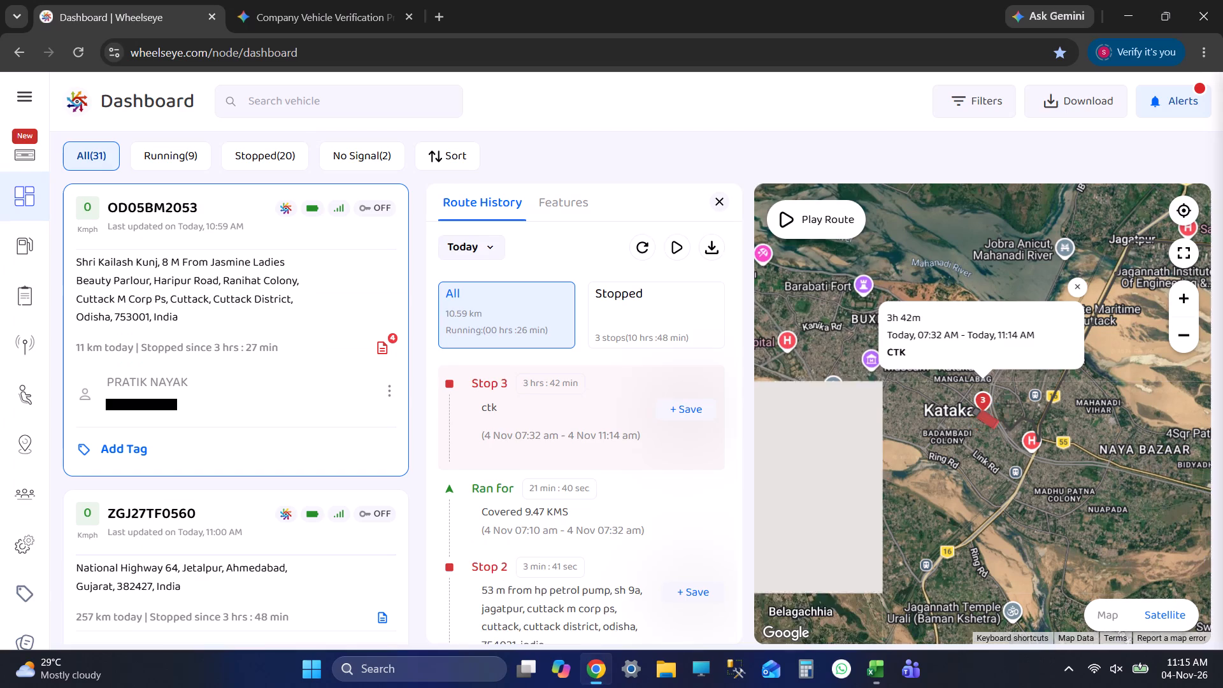
{"action": "scroll", "coordinate": [583, 536], "scroll_direction": "down", "scroll_amount": 4}
{"action": "left_click", "coordinate": [576, 623]}
{"action": "scroll", "coordinate": [586, 550], "scroll_direction": "up", "scroll_amount": 3}
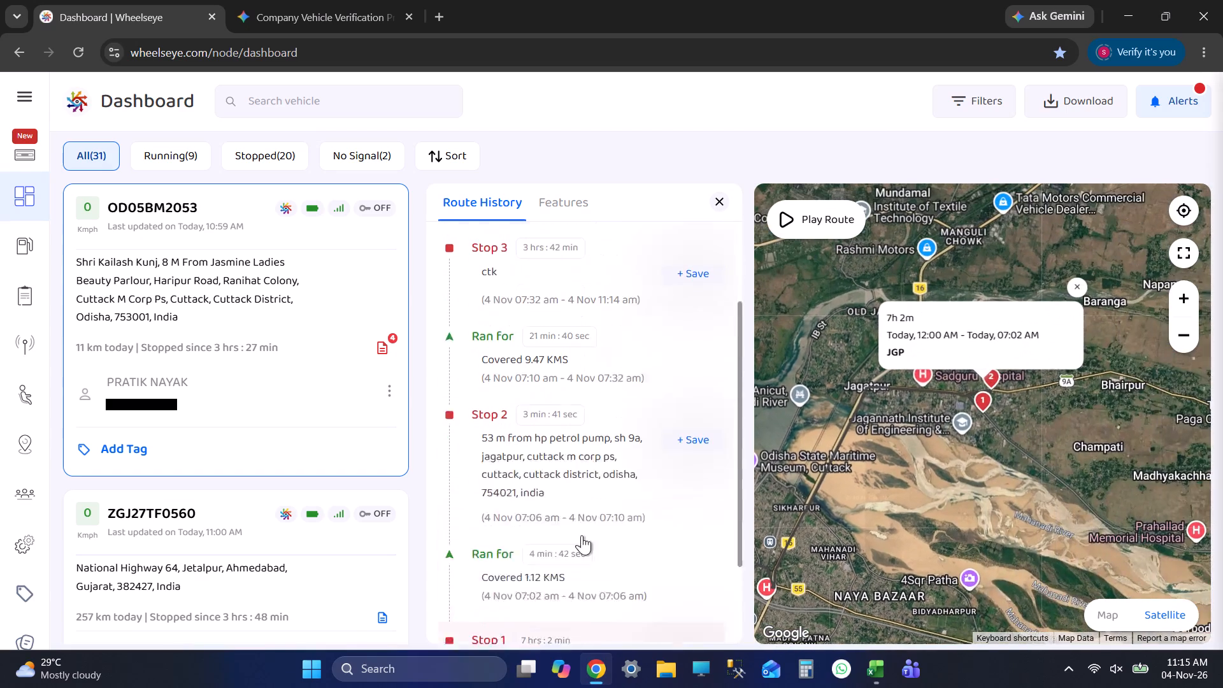
{"action": "left_click", "coordinate": [534, 390]}
{"action": "key", "text": "alt+Tab"}
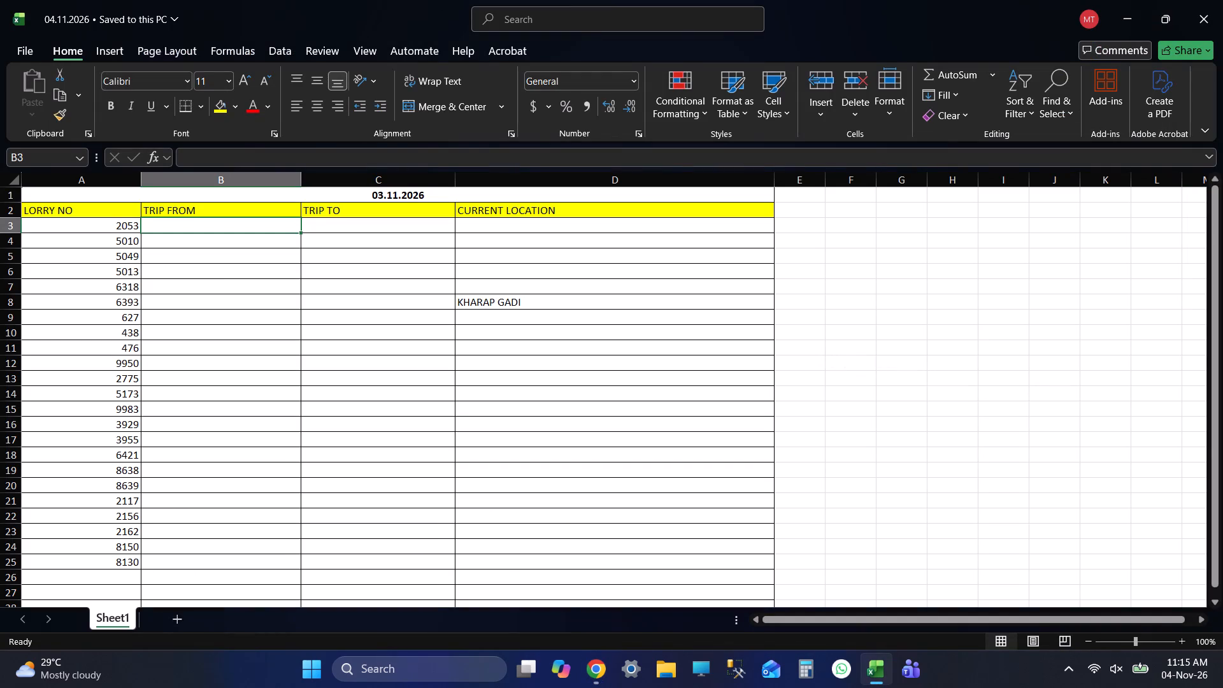
{"action": "type", "text": "jgp"}
{"action": "key", "text": "Tab"}
{"action": "key", "text": "shift+Tab"}
{"action": "type", "text": "JGP"}
{"action": "key", "text": "Tab"}
{"action": "type", "text": "CTK"}
{"action": "key", "text": "Tab"}
{"action": "key", "text": "ctrl+s"}
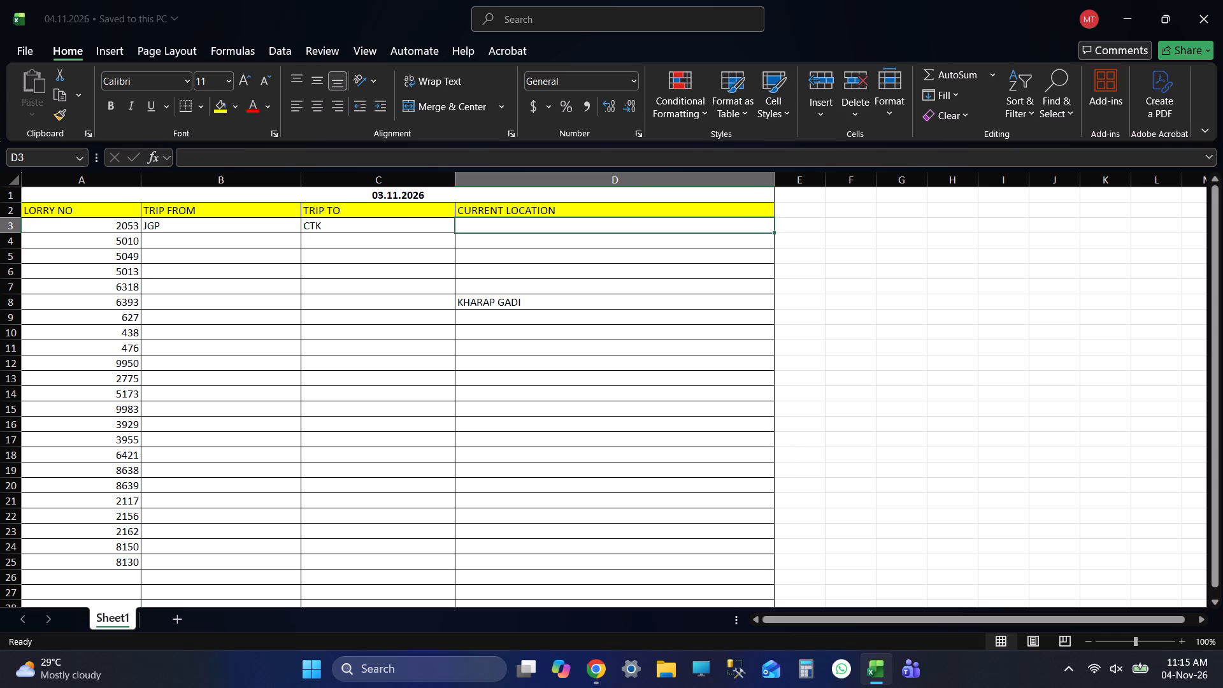
{"action": "type", "text": "CTK GWN"}
{"action": "key", "text": "Return"}
{"action": "key", "text": "ctrl+s"}
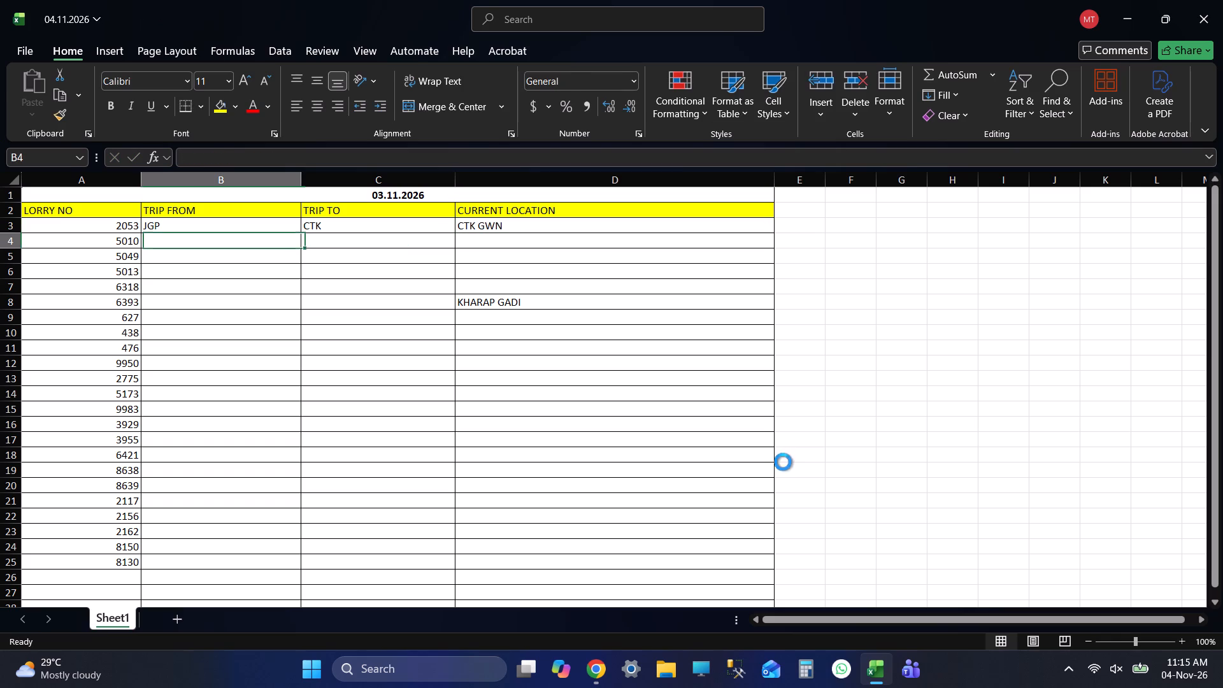
{"action": "key", "text": "alt+Tab"}
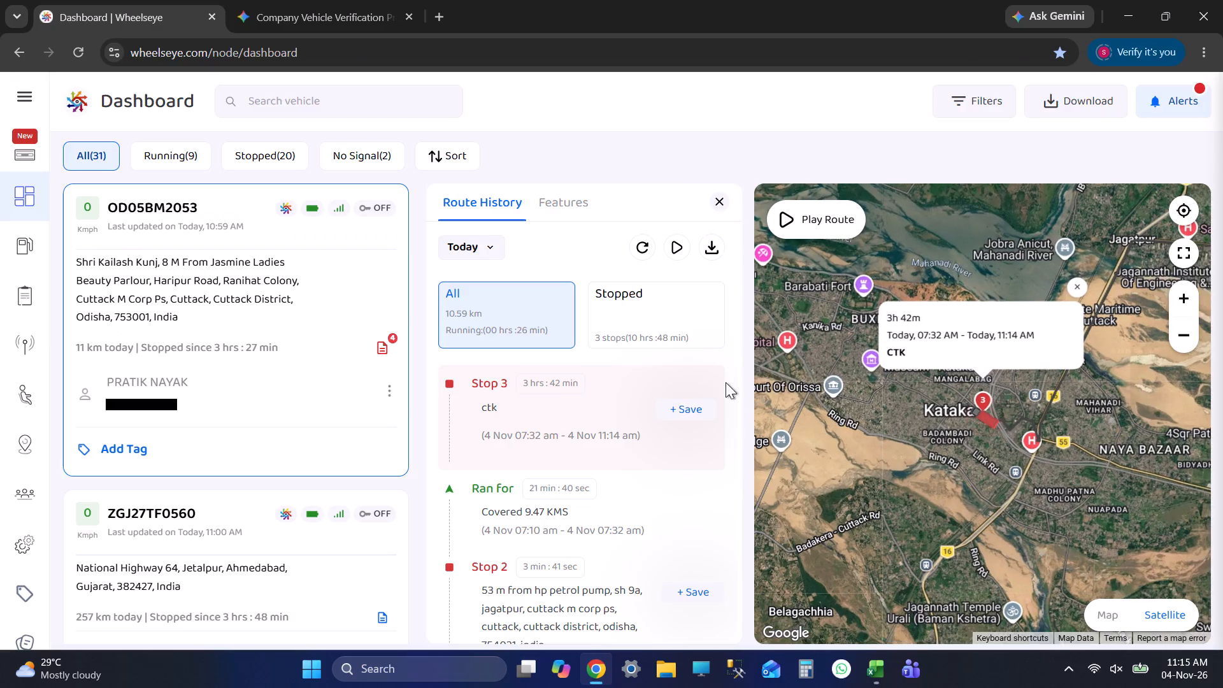
{"action": "key", "text": "alt+Tab"}
{"action": "key", "text": "ctrl+s"}
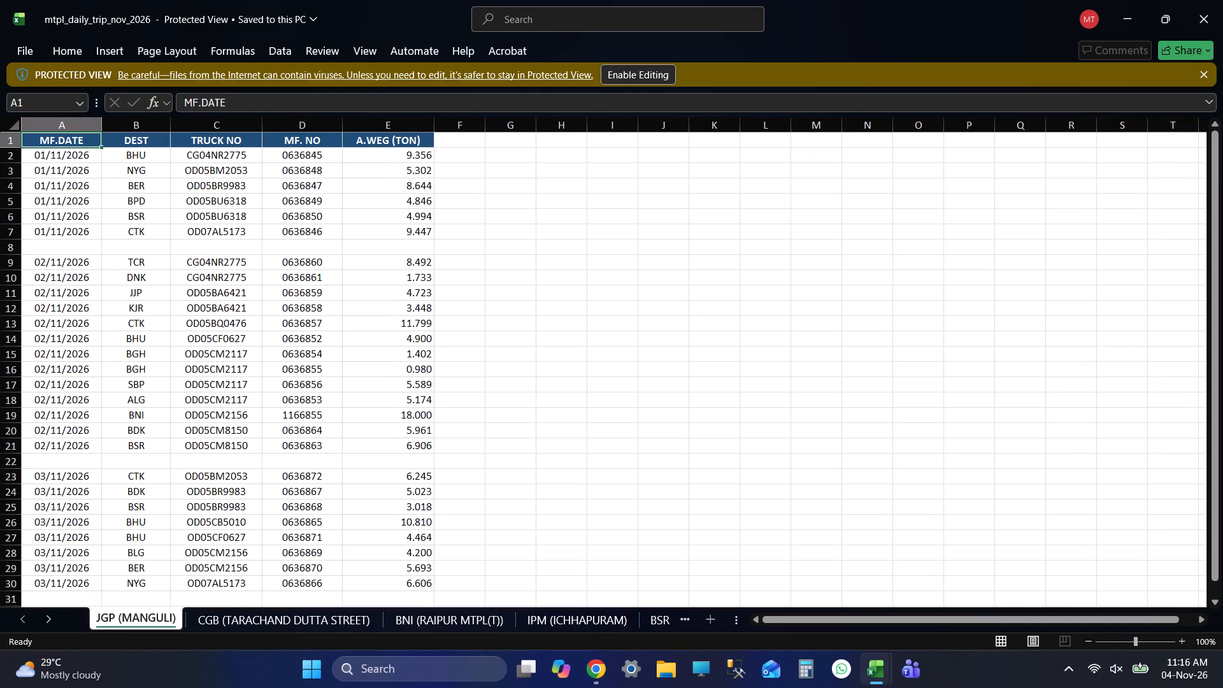
{"action": "left_click", "coordinate": [1222, 0]}
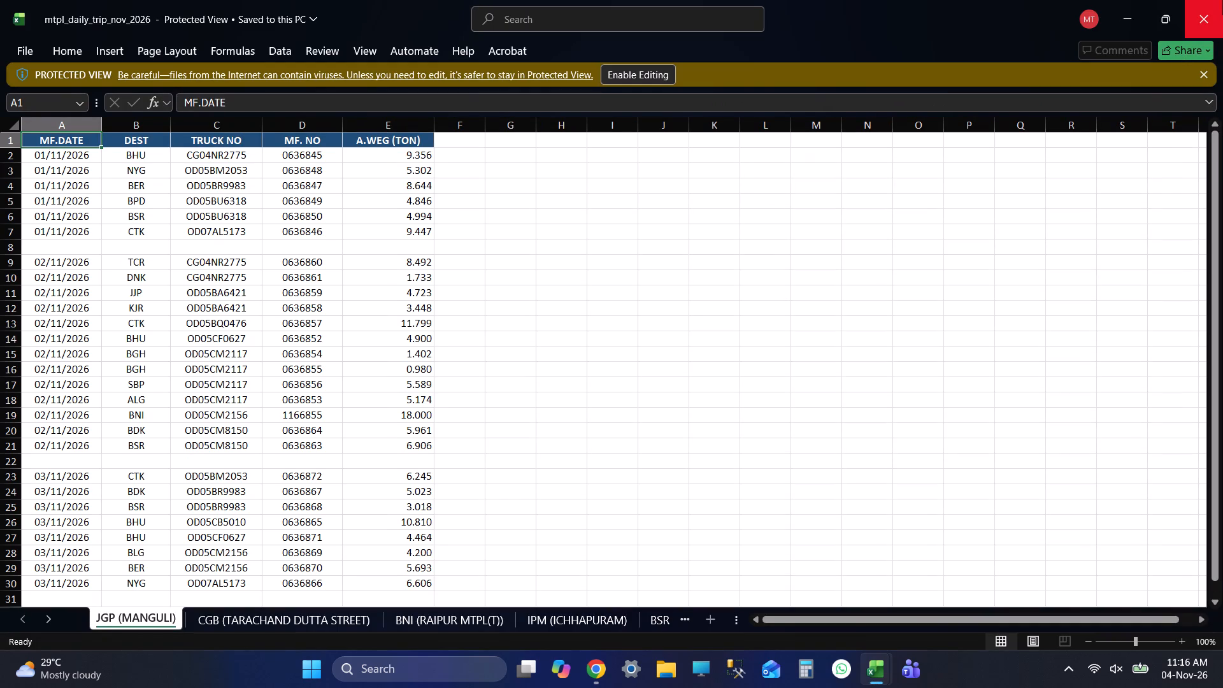
Move the downloaded mtpl_daily_trip_nov_2026 file from Downloads to the nov folder of DAILY MANIFEST REPORT in TRUCK BY PRADIP.
{"action": "key", "text": "alt+Tab"}
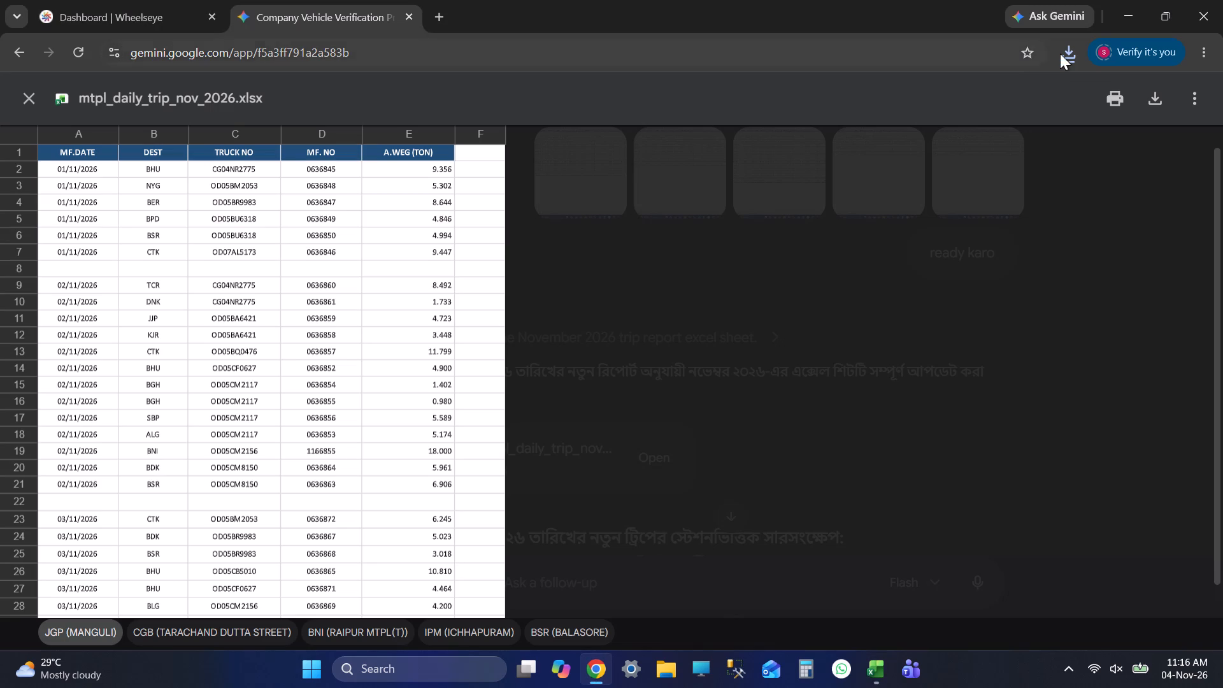
{"action": "left_click", "coordinate": [1066, 51]}
{"action": "left_click", "coordinate": [1031, 127]}
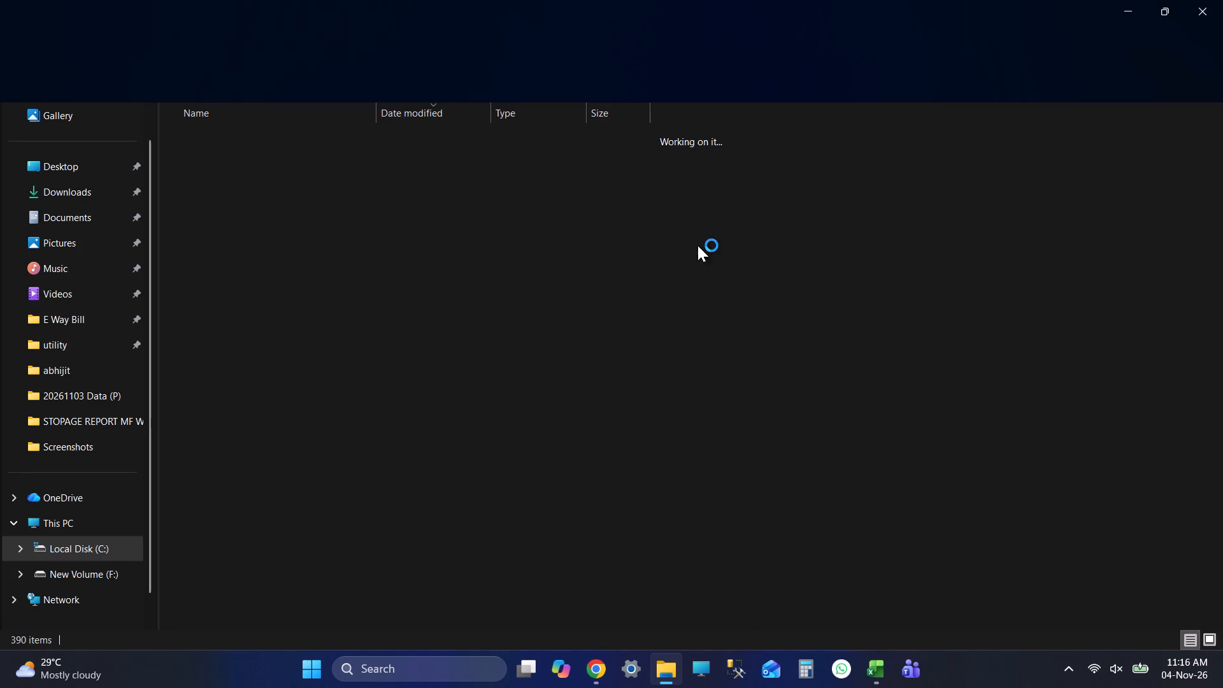
{"action": "key", "text": "ctrl+x"}
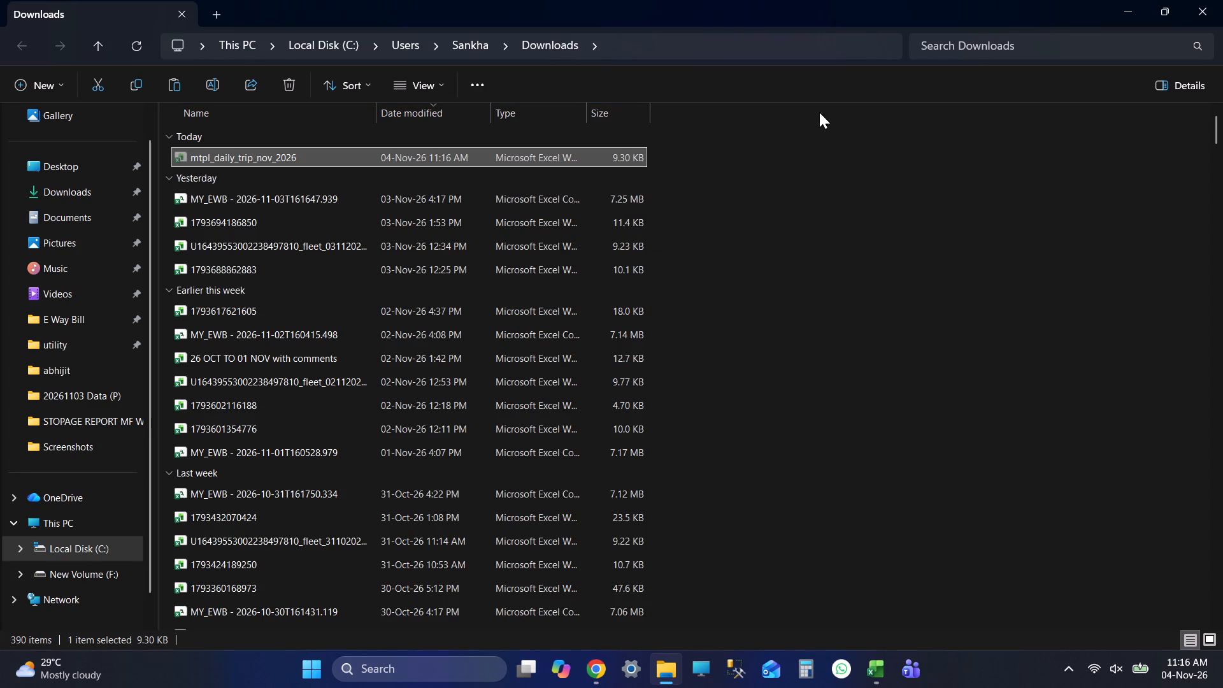
{"action": "triple_click", "coordinate": [1122, 3]}
{"action": "left_click", "coordinate": [1122, 3]}
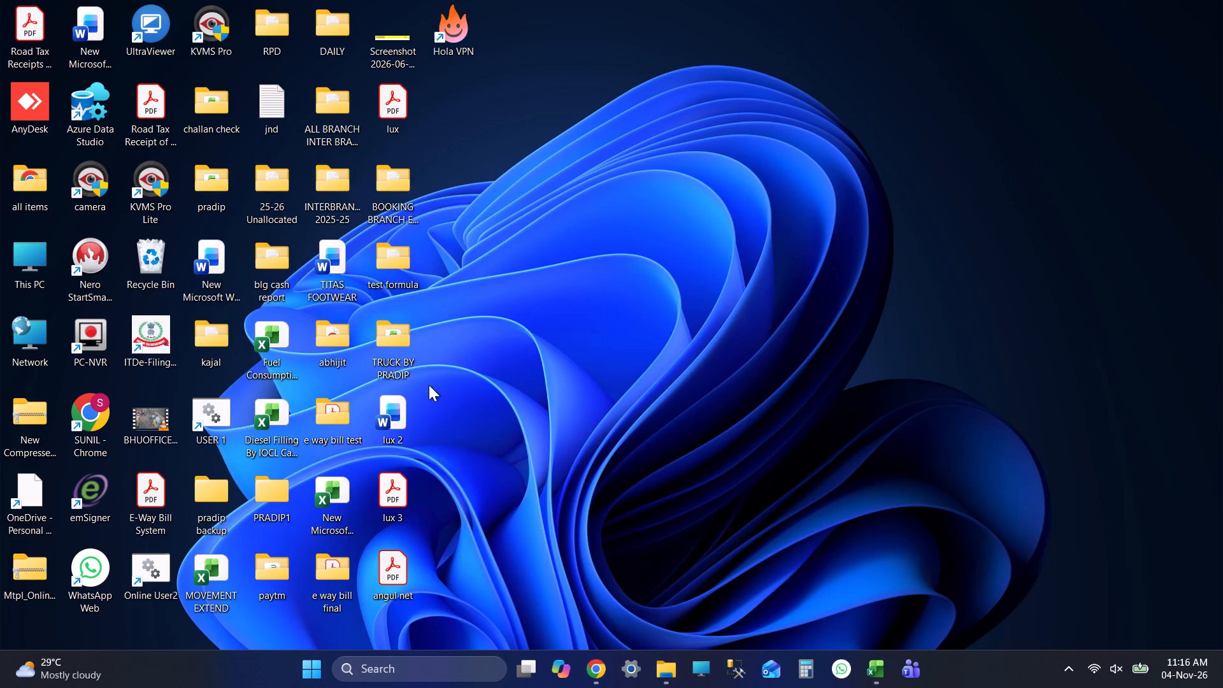
{"action": "double_click", "coordinate": [400, 354]}
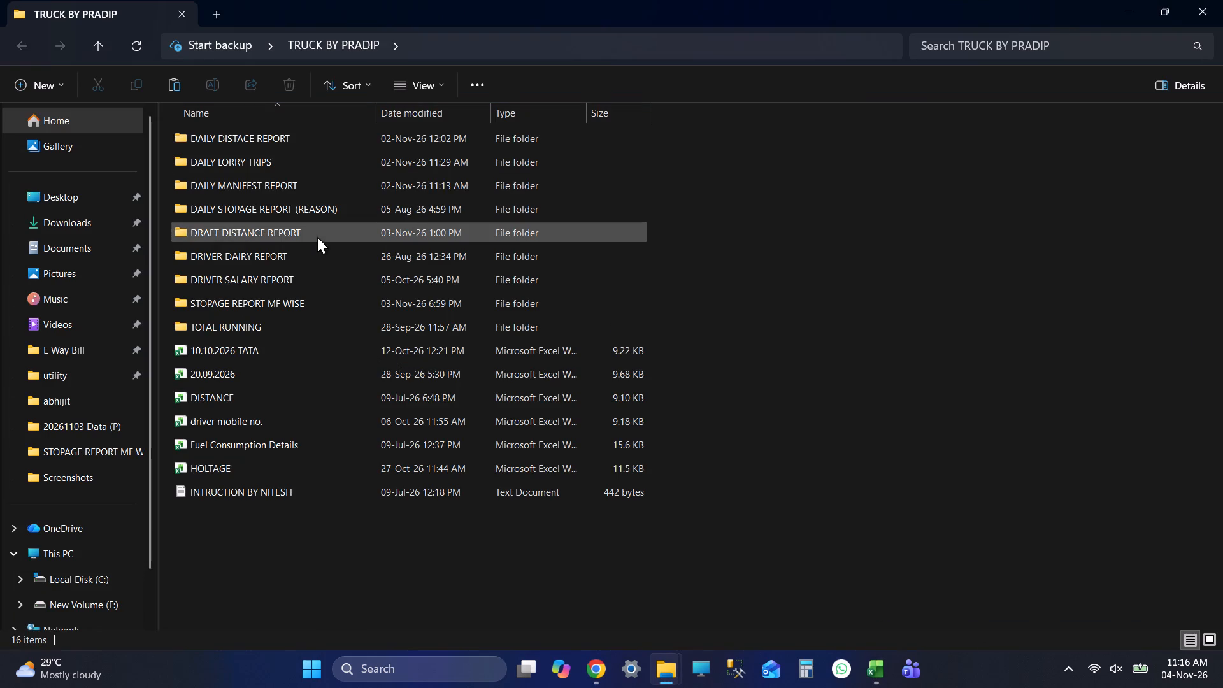
{"action": "double_click", "coordinate": [332, 213]}
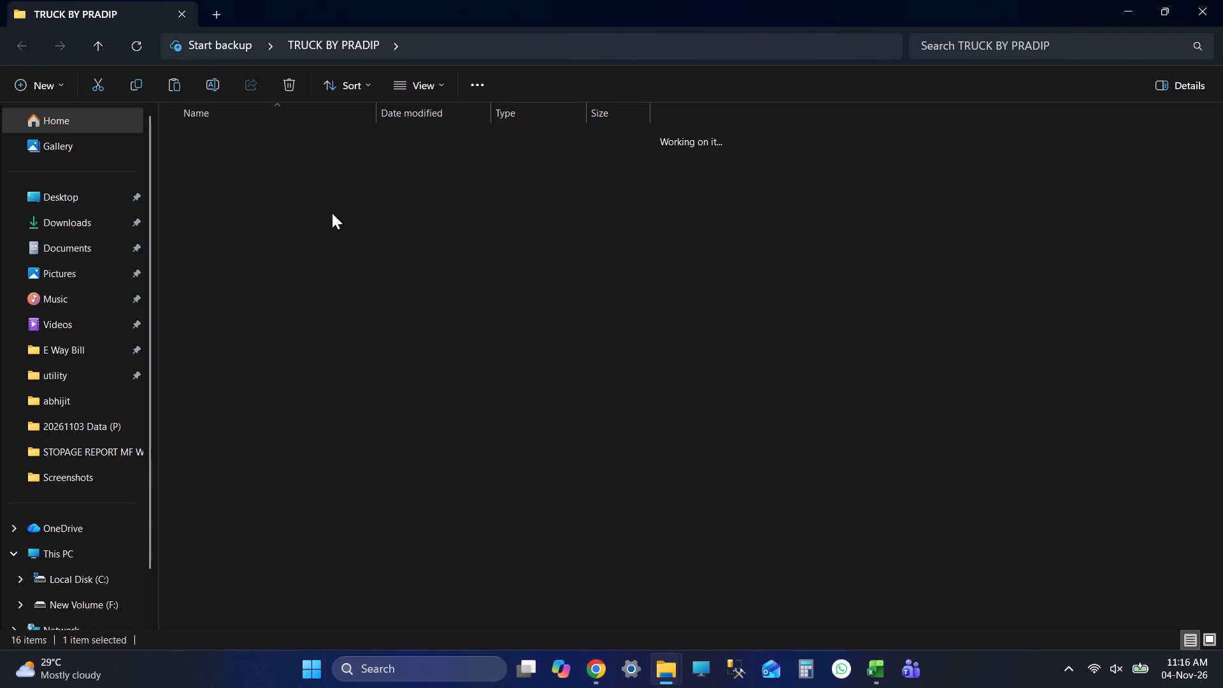
{"action": "left_click", "coordinate": [20, 58]}
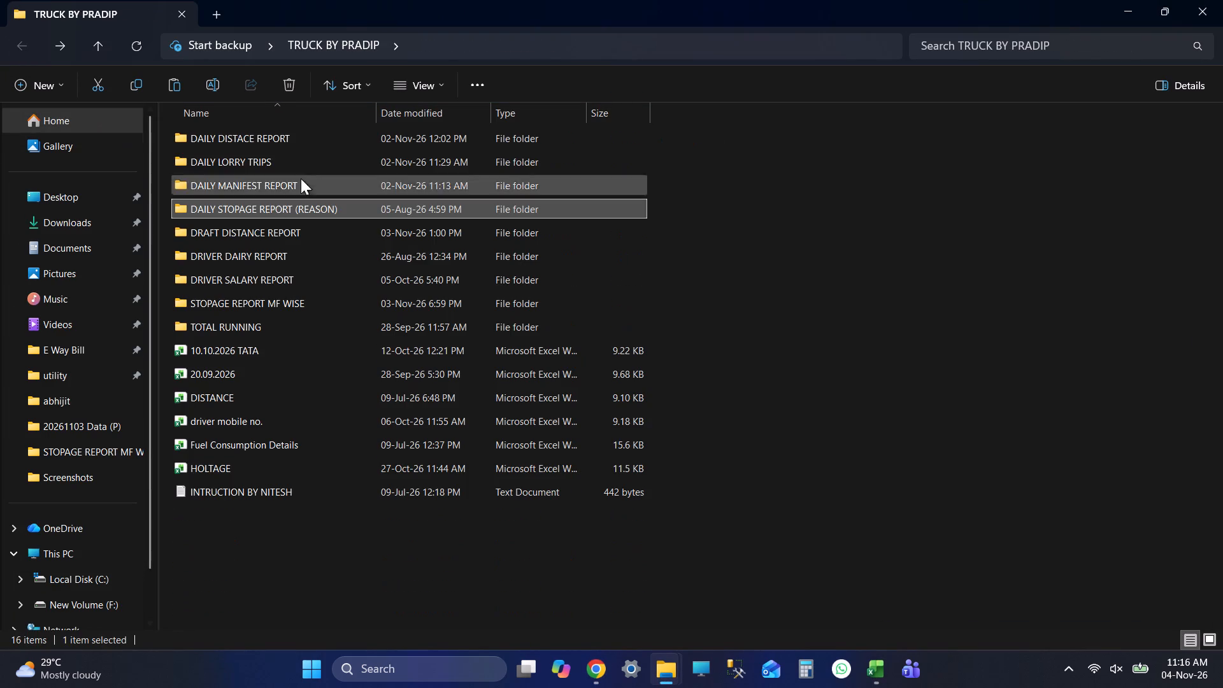
{"action": "double_click", "coordinate": [292, 182]}
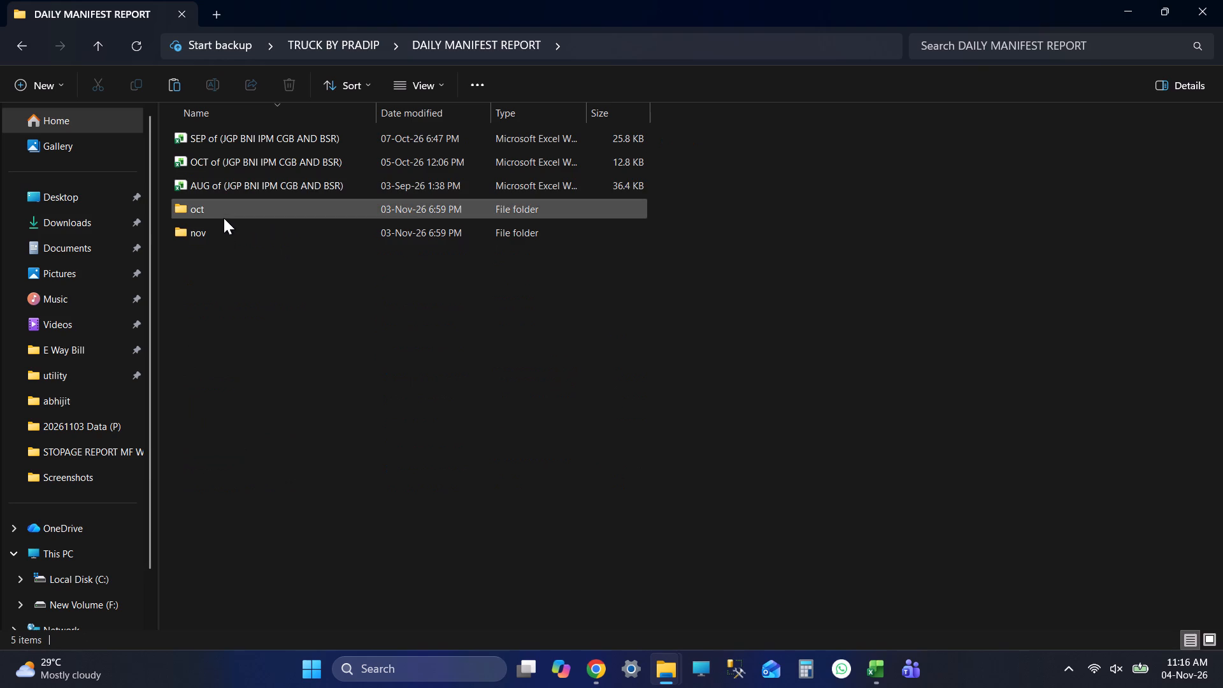
{"action": "double_click", "coordinate": [227, 229]}
{"action": "key", "text": "ctrl+v"}
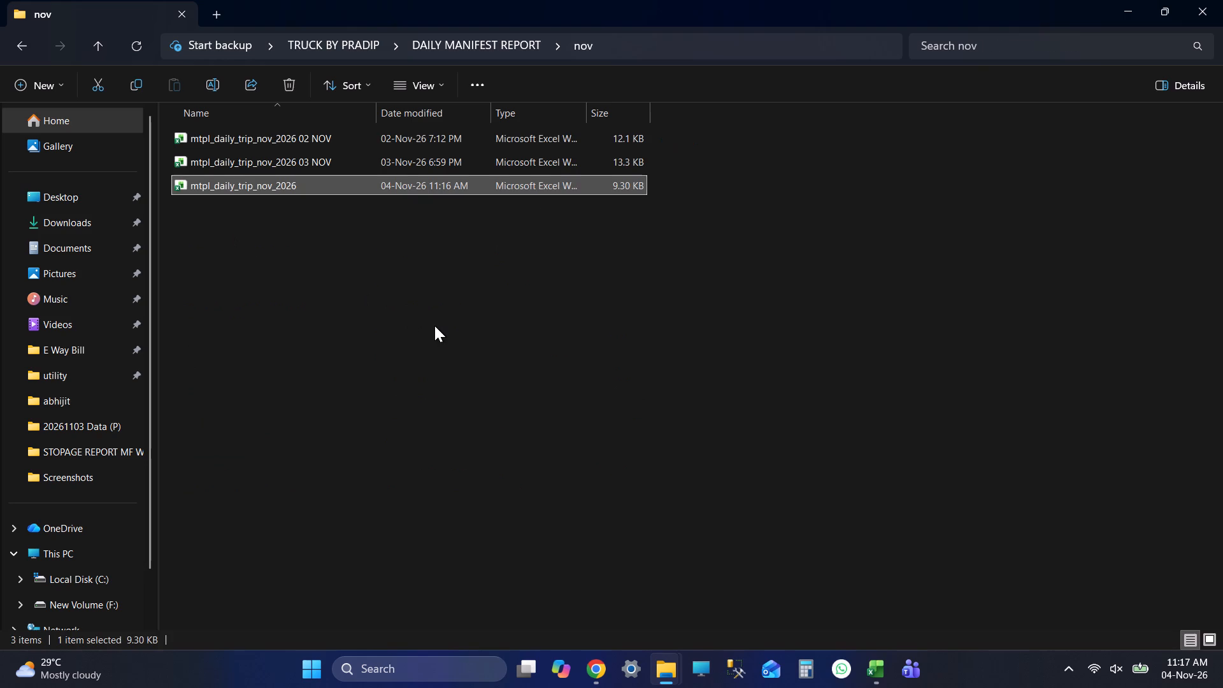
Rename the moved file as mtpl_daily_trip_nov_2026 4 NOV.
{"action": "key", "text": "F2"}
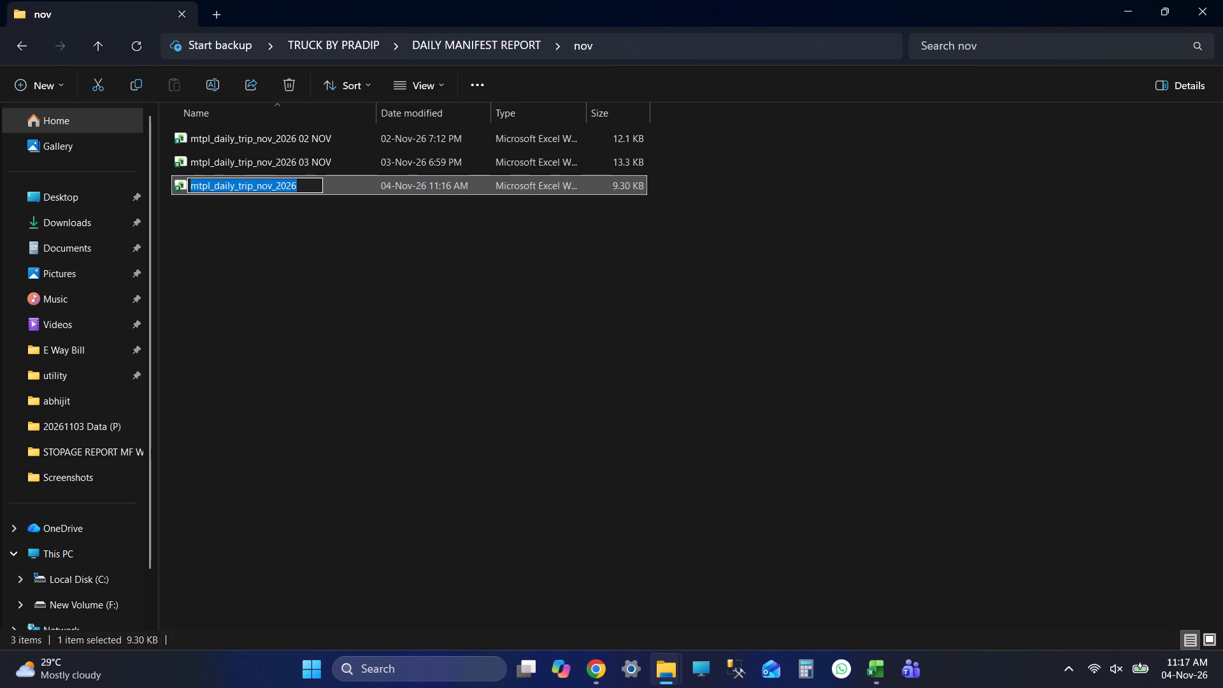
{"action": "left_click", "coordinate": [310, 187]}
{"action": "key", "text": "space"}
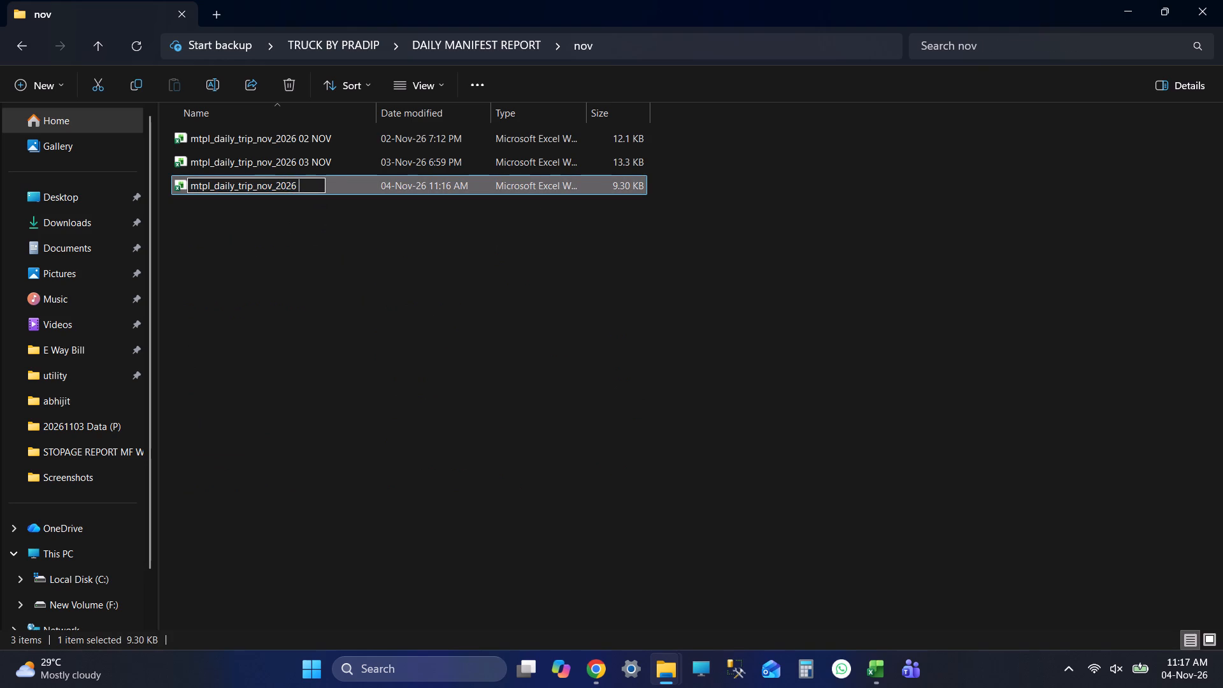
{"action": "type", "text": "4 NOV"}
{"action": "left_click", "coordinate": [237, 400]}
Open the 4 NOV manifest workbook, enable editing, and check the 03/11/2026 entries on the JGP (MANGULI) sheet.
{"action": "double_click", "coordinate": [342, 187]}
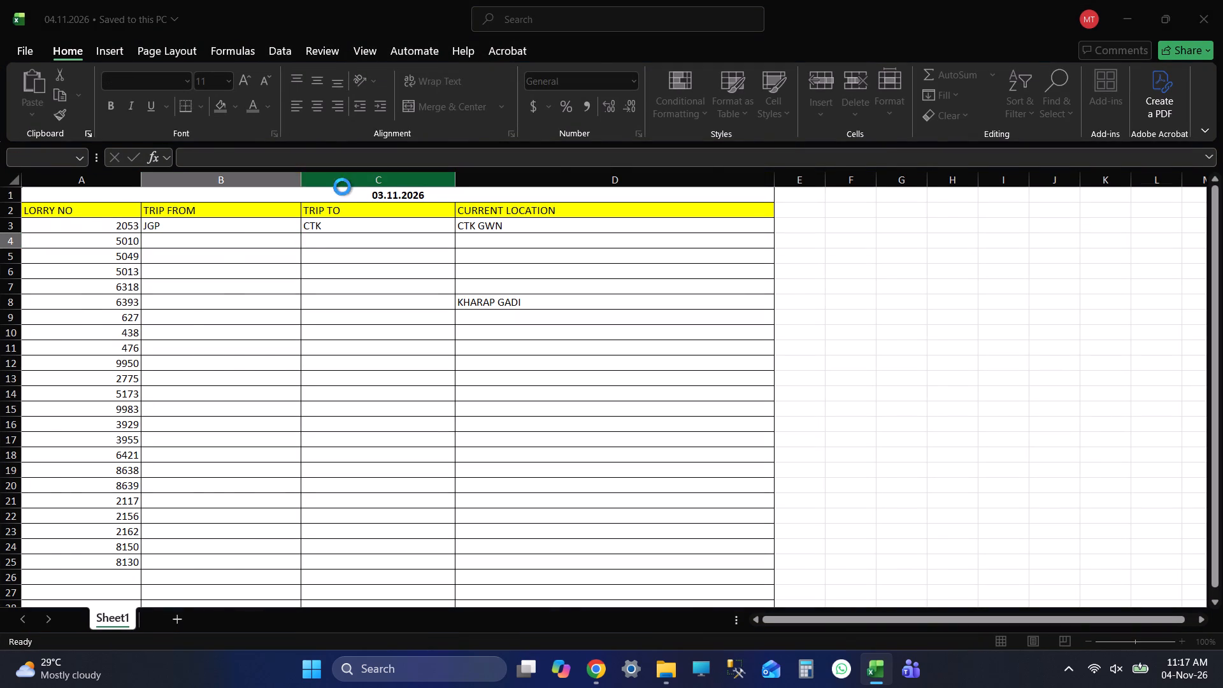
{"action": "left_click", "coordinate": [643, 78]}
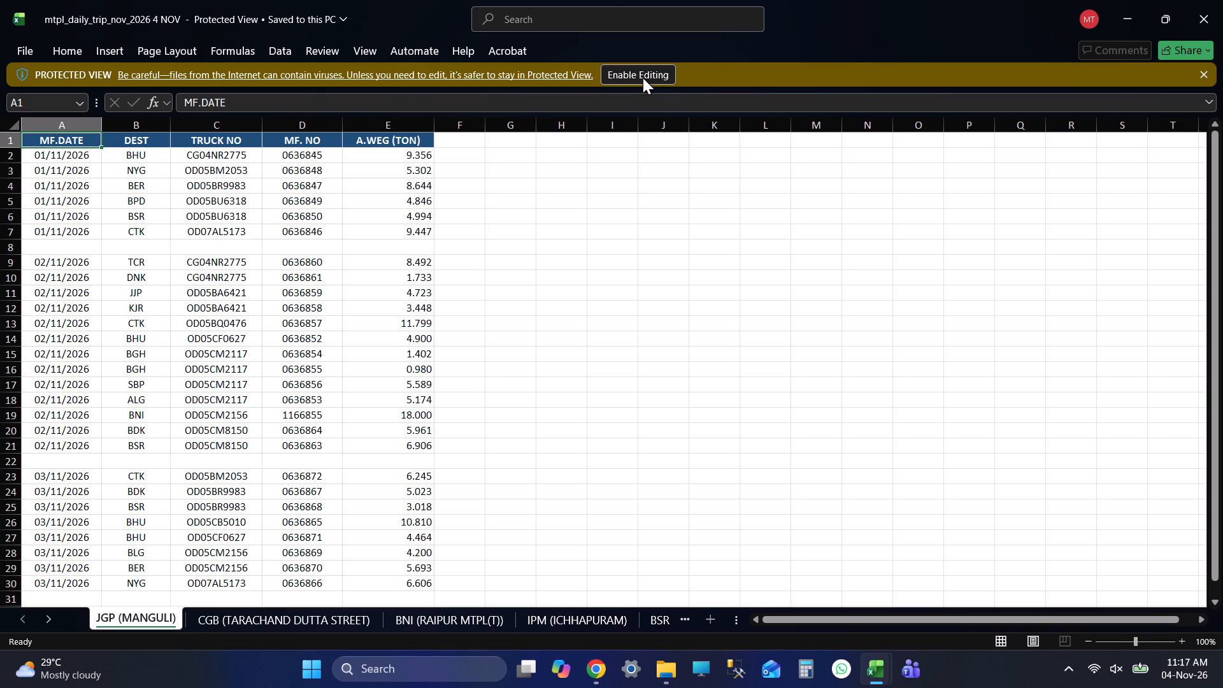
{"action": "scroll", "coordinate": [333, 366], "scroll_direction": "down", "scroll_amount": 4}
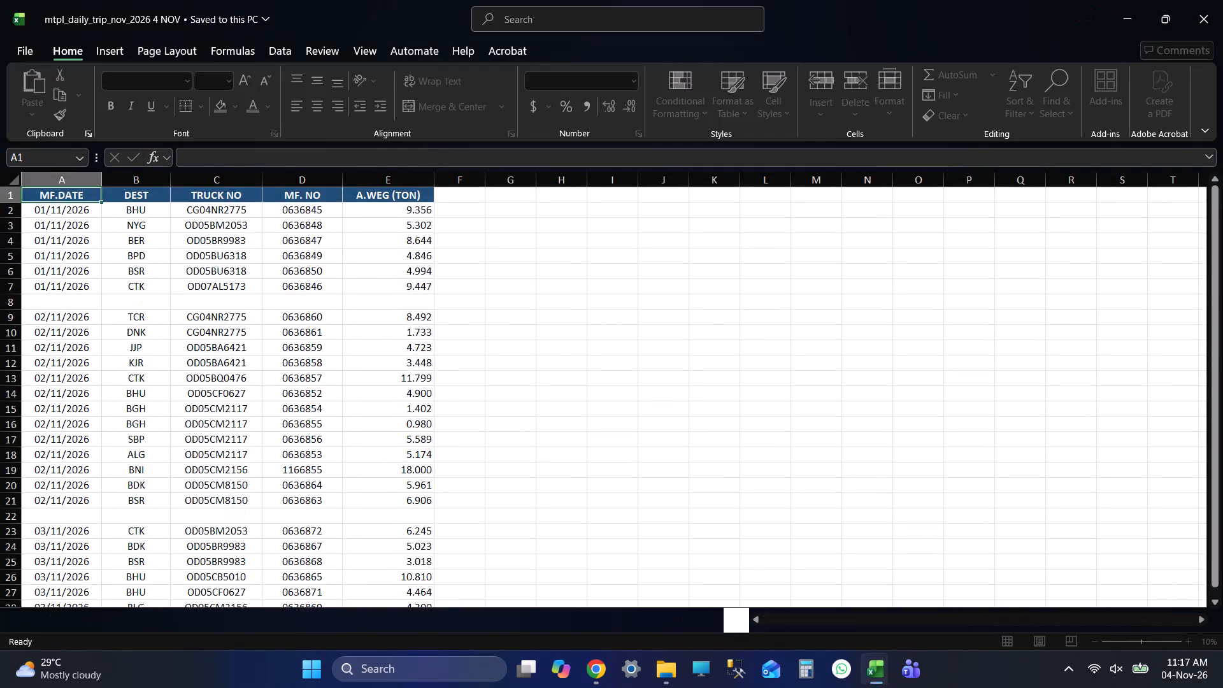
{"action": "scroll", "coordinate": [333, 368], "scroll_direction": "down", "scroll_amount": 2}
{"action": "scroll", "coordinate": [295, 352], "scroll_direction": "up", "scroll_amount": 1}
{"action": "left_click", "coordinate": [113, 355]}
Close the nov folder window and return to the 04.11.2026 workbook in Excel.
{"action": "key", "text": "alt+Tab"}
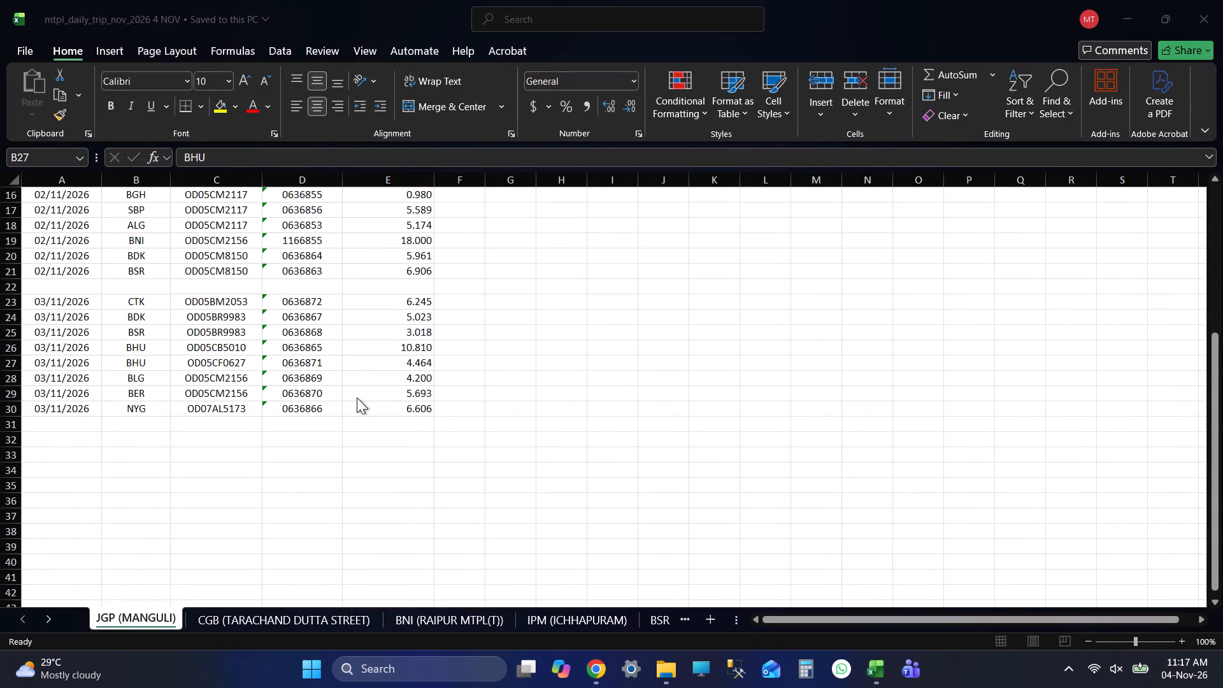
{"action": "key", "text": "alt+Tab"}
{"action": "key", "text": "alt+Tab"}
{"action": "key", "text": "alt+Tab"}
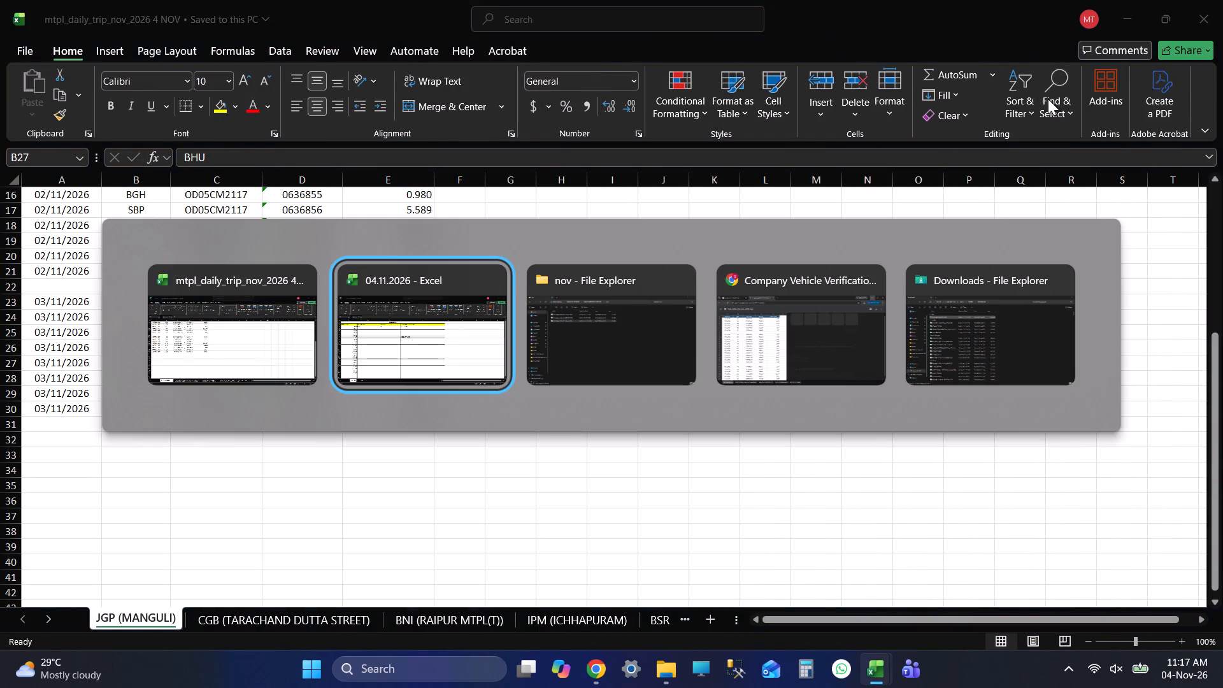
{"action": "left_click", "coordinate": [1222, 0]}
{"action": "key", "text": "alt+Tab"}
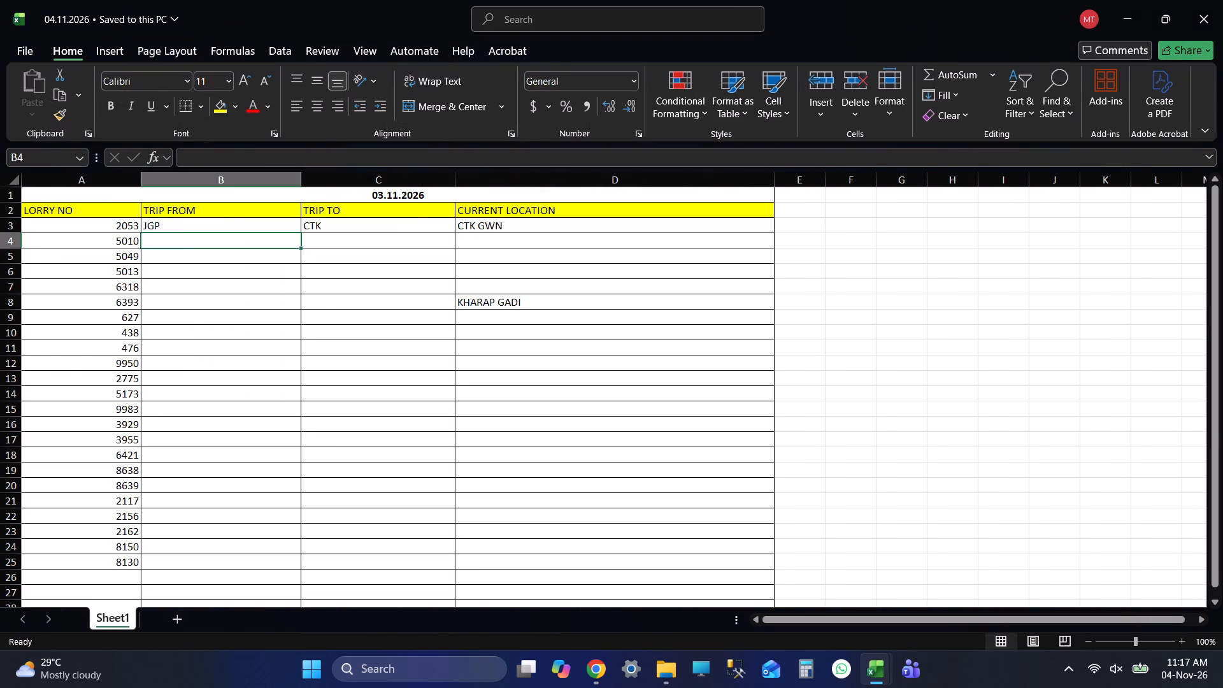
{"action": "key", "text": "alt+Tab"}
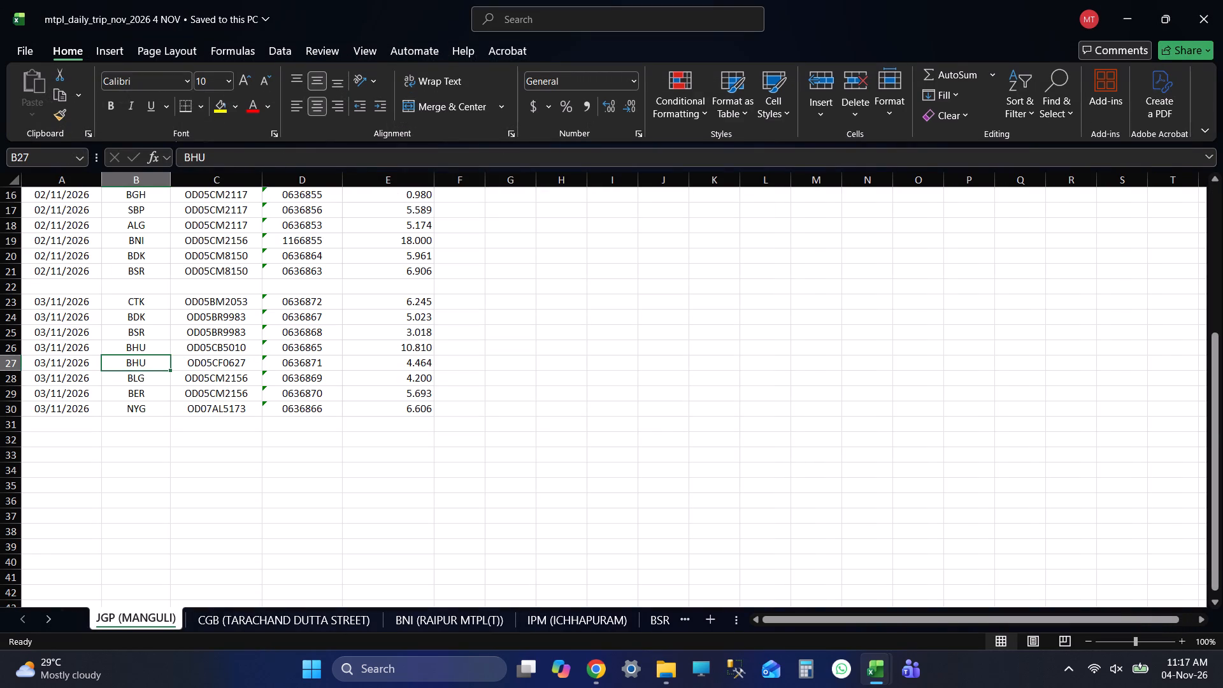
{"action": "left_click", "coordinate": [206, 299]}
Switch to Chrome and close the Gemini tab holding the manifest file preview.
{"action": "key", "text": "alt+Tab"}
{"action": "key", "text": "alt+Tab"}
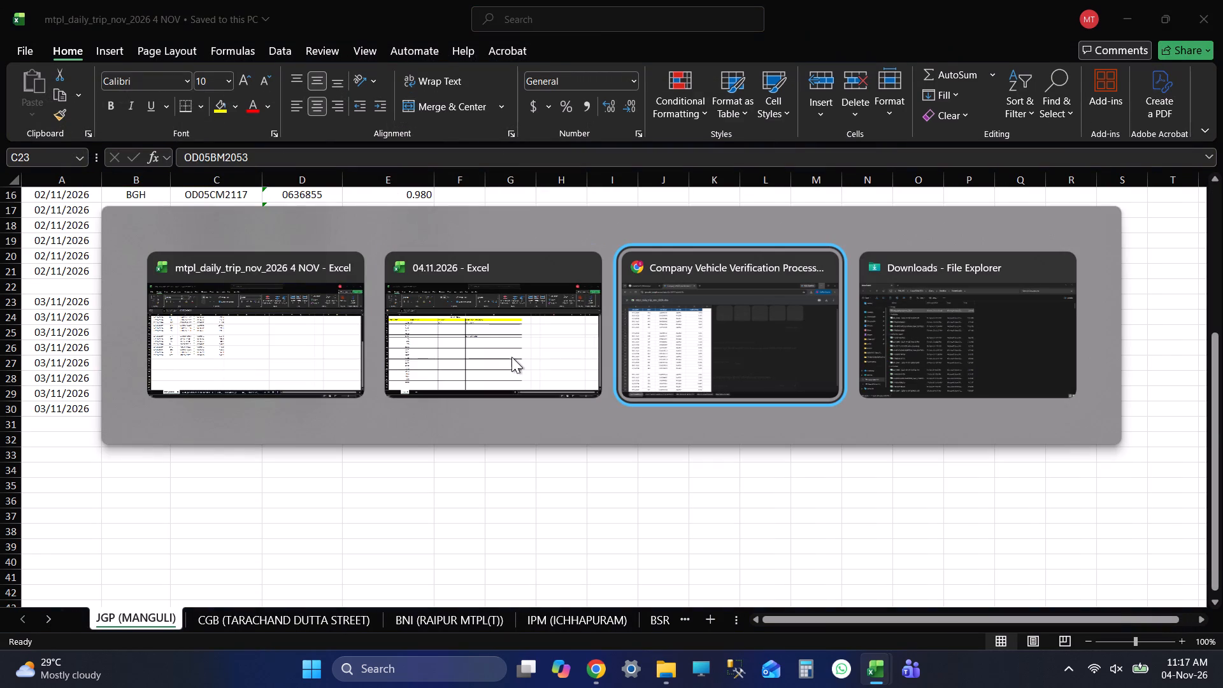
{"action": "left_click", "coordinate": [408, 17]}
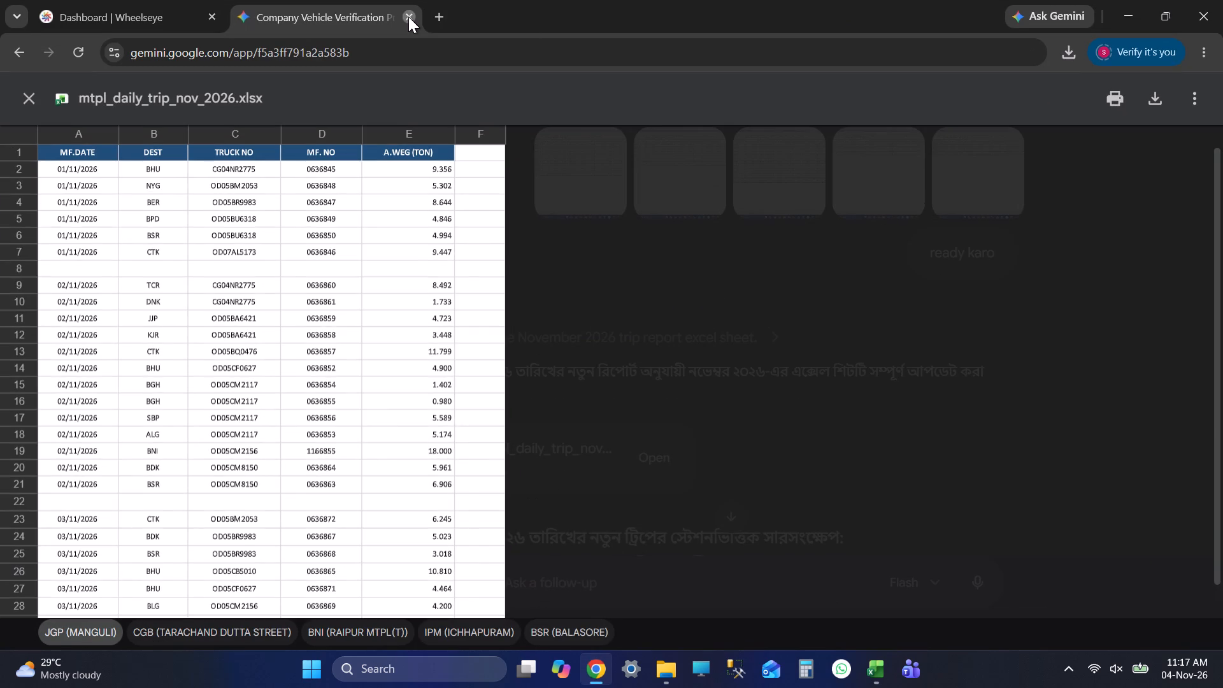
Switch to the 04.11.2026 workbook in Excel and save it.
{"action": "key", "text": "alt+Tab"}
{"action": "key", "text": "alt+Tab"}
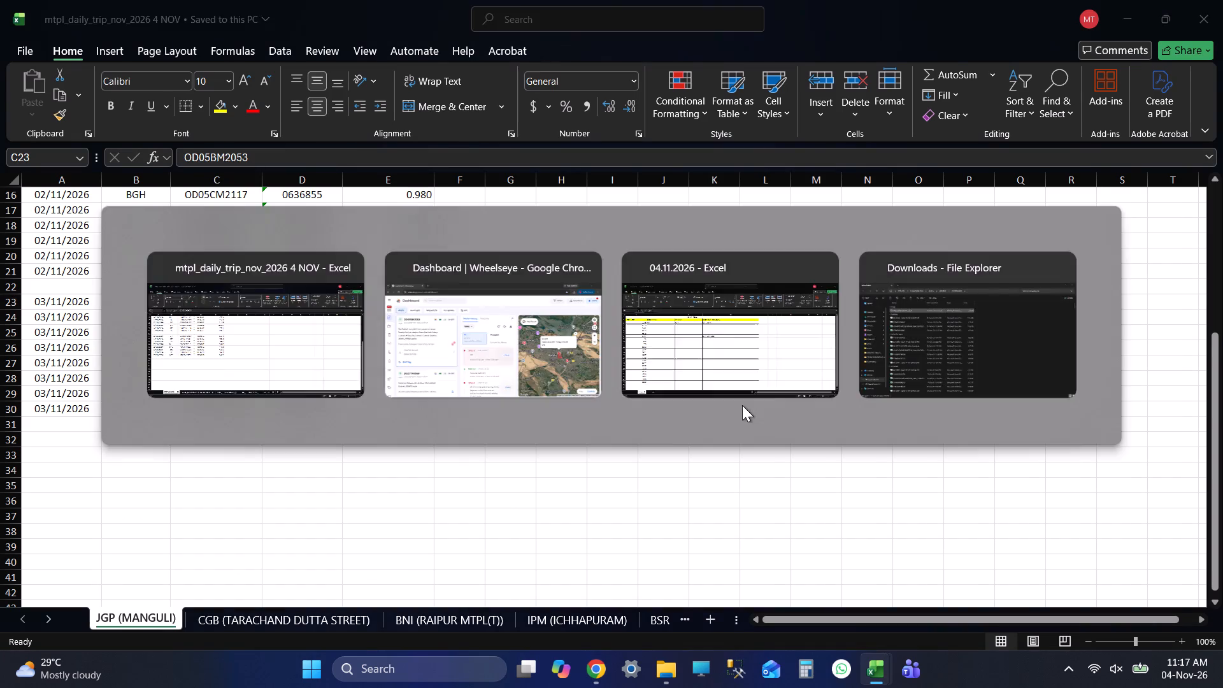
{"action": "key", "text": "alt+Tab"}
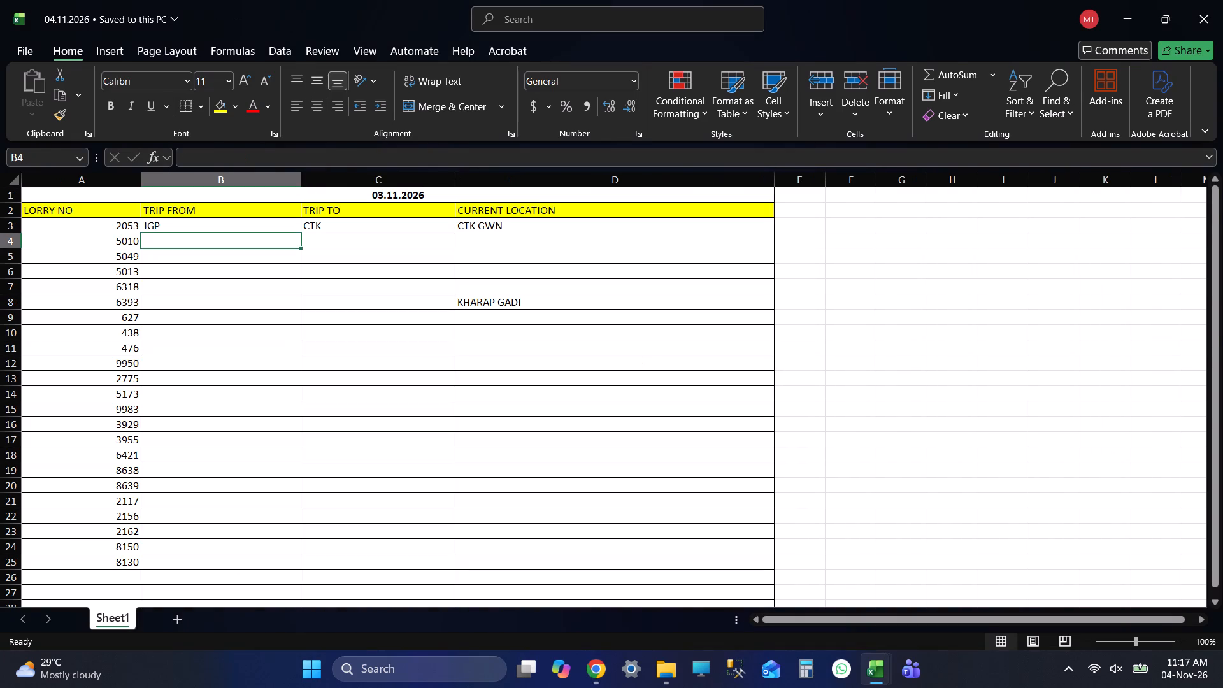
{"action": "key", "text": "ctrl+s"}
{"action": "key", "text": "alt+Tab"}
{"action": "key", "text": "alt+Tab"}
{"action": "left_click", "coordinate": [294, 99]}
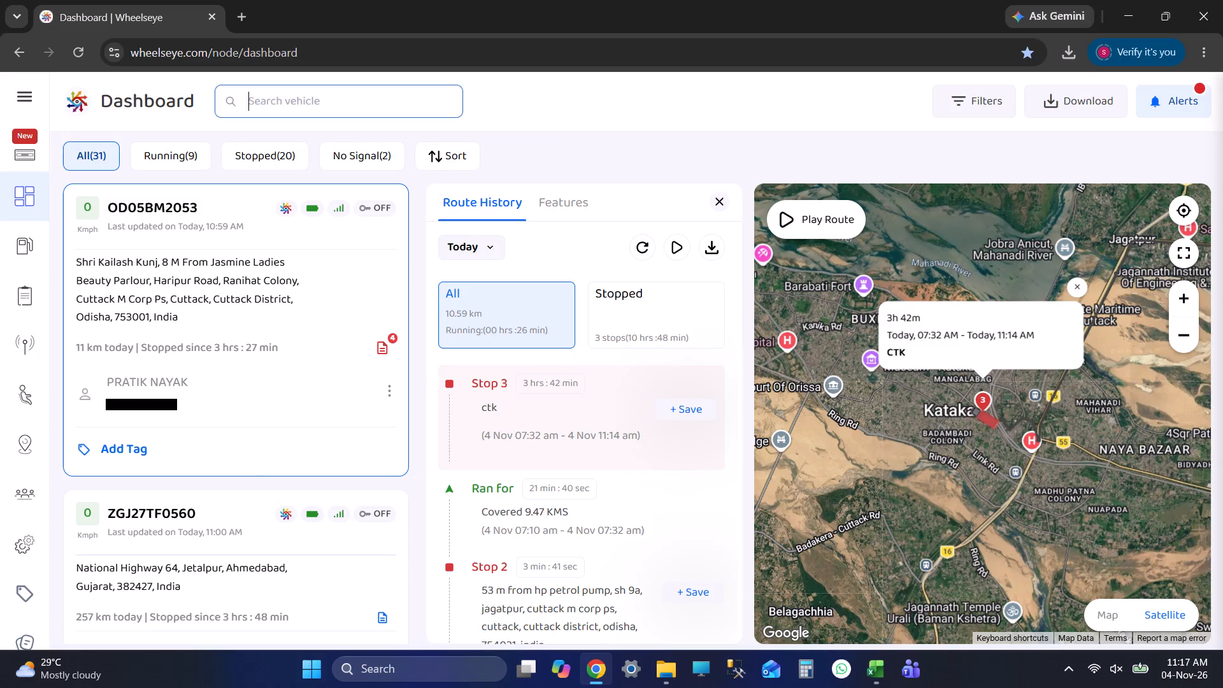
{"action": "left_click", "coordinate": [220, 542]}
{"action": "scroll", "coordinate": [260, 498], "scroll_direction": "down", "scroll_amount": 3}
{"action": "scroll", "coordinate": [261, 508], "scroll_direction": "up", "scroll_amount": 1}
{"action": "scroll", "coordinate": [247, 562], "scroll_direction": "down", "scroll_amount": 2}
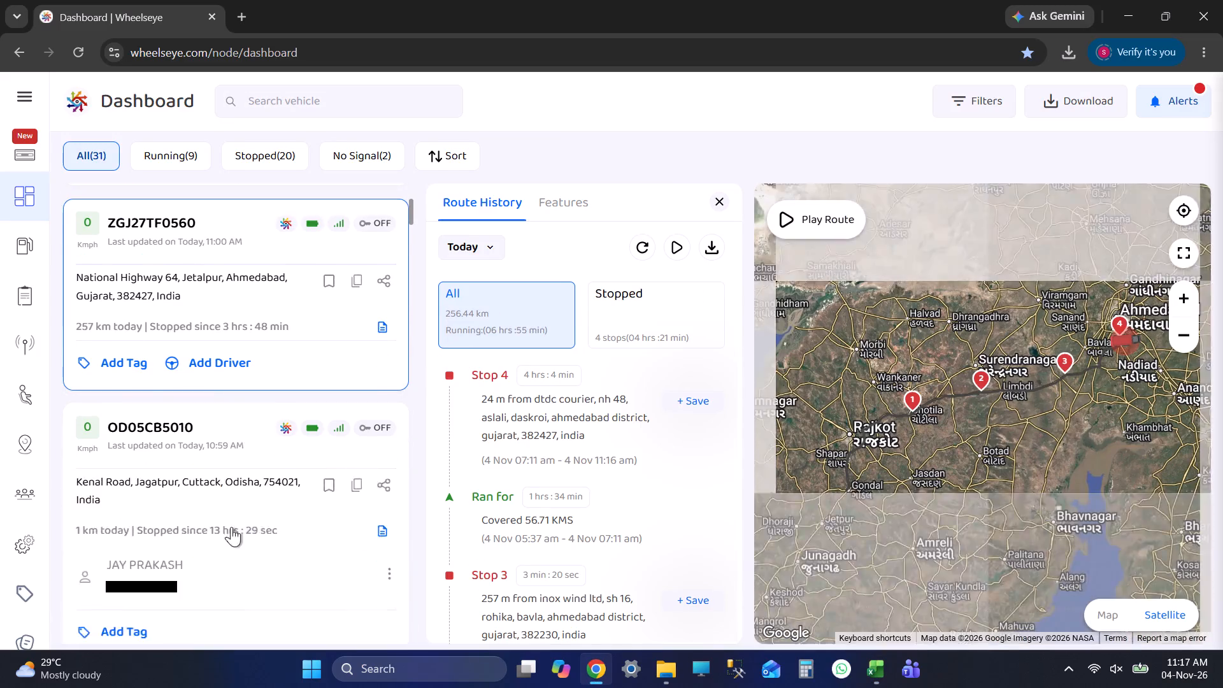
{"action": "left_click", "coordinate": [218, 484]}
{"action": "left_click", "coordinate": [582, 408]}
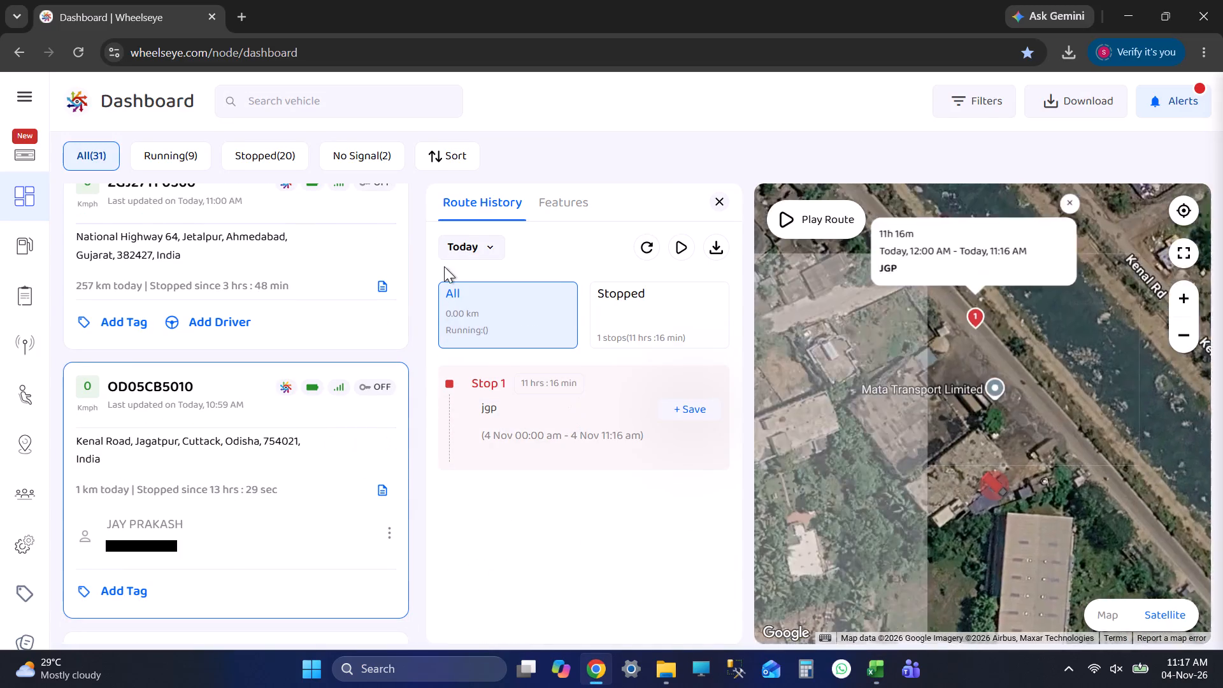
{"action": "left_click", "coordinate": [473, 252]}
{"action": "left_click", "coordinate": [495, 350]}
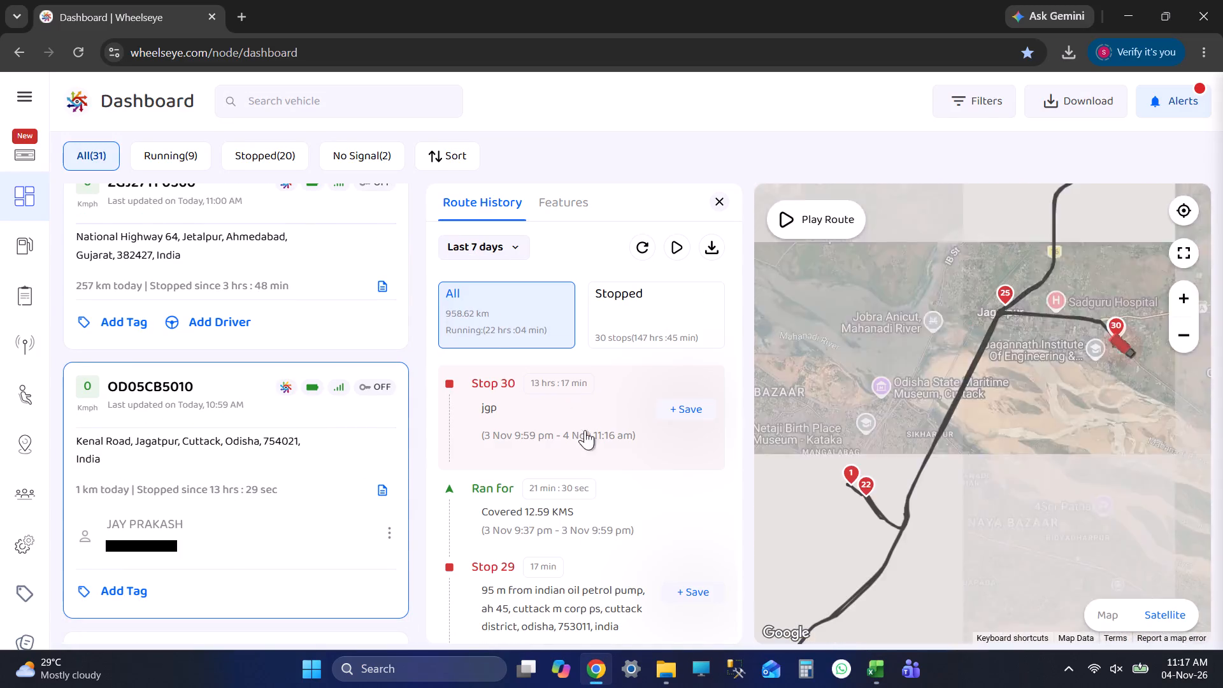
{"action": "key", "text": "alt+Tab"}
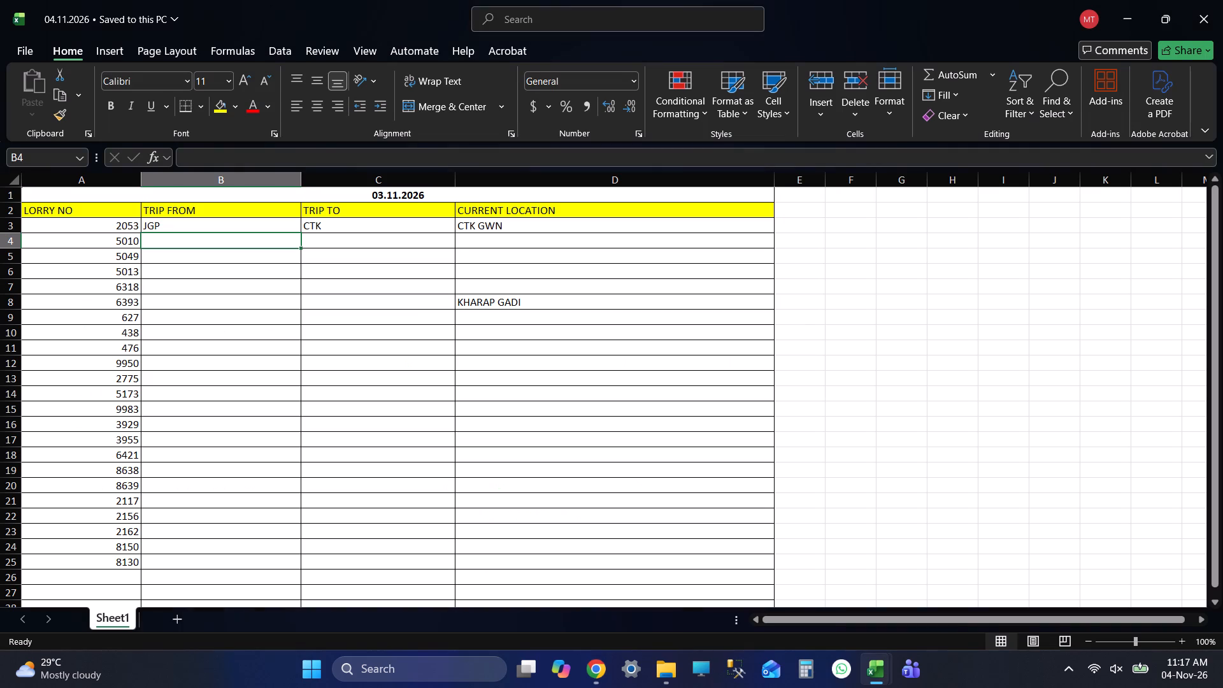
{"action": "key", "text": "alt+Tab"}
{"action": "key", "text": "alt+Tab"}
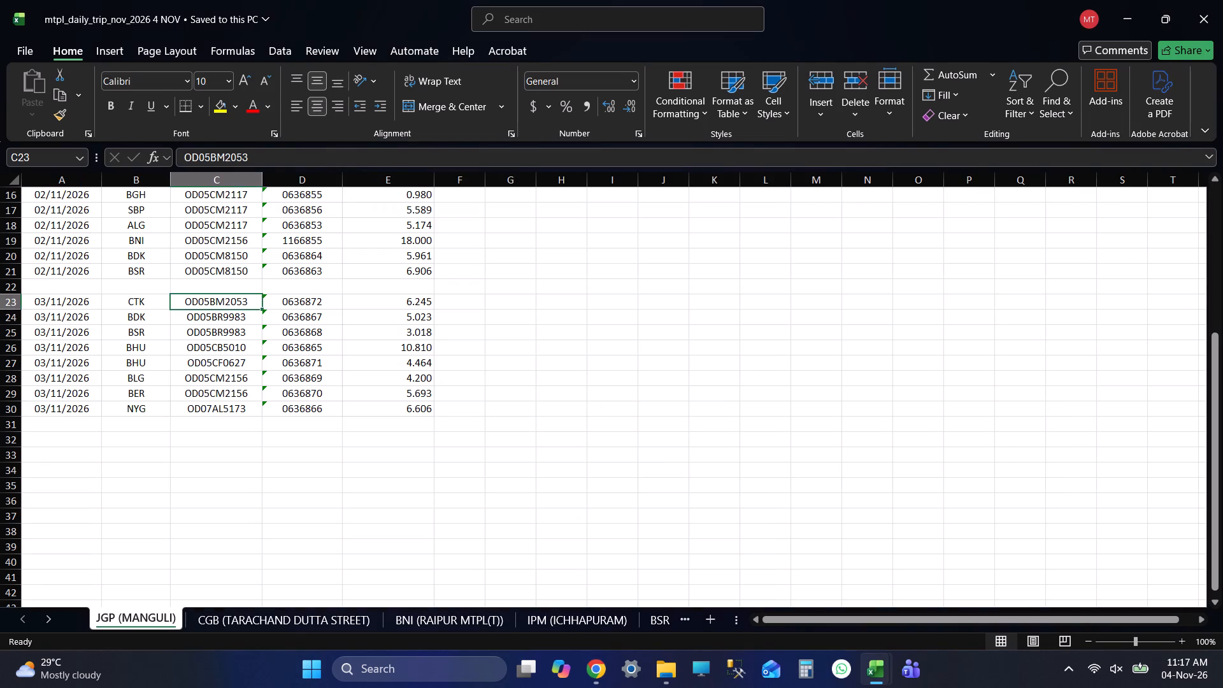
{"action": "left_click_drag", "start_coordinate": [211, 347], "coordinate": [375, 345]}
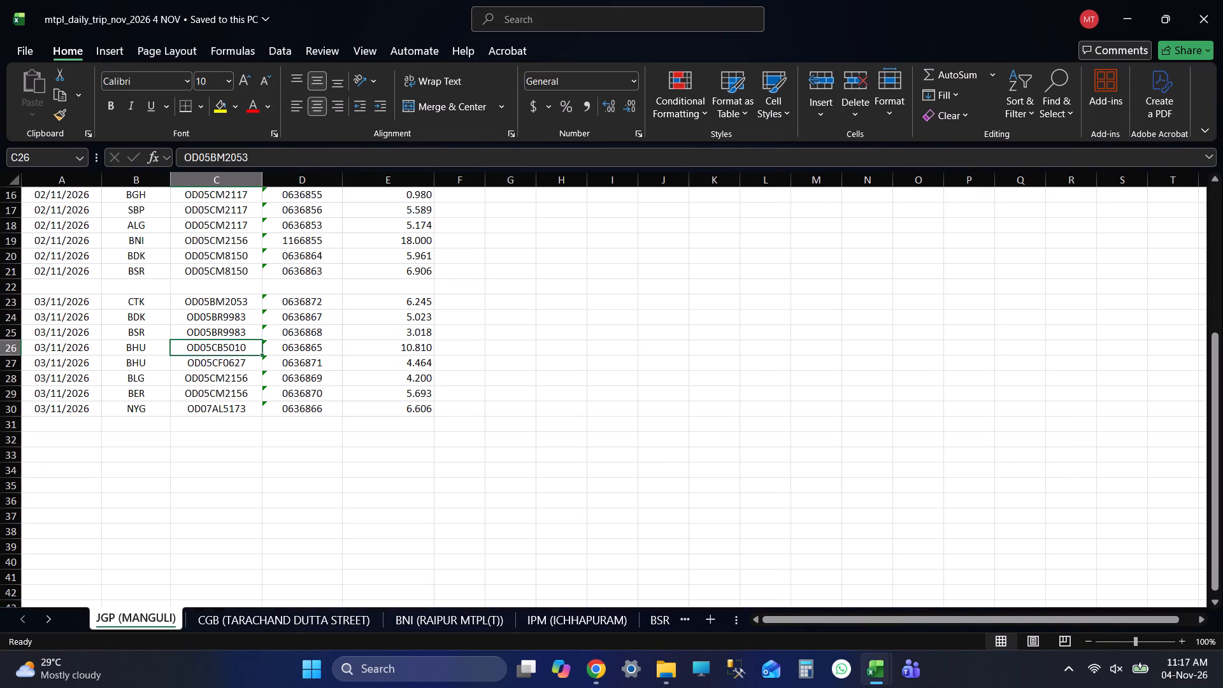
{"action": "key", "text": "alt+Tab"}
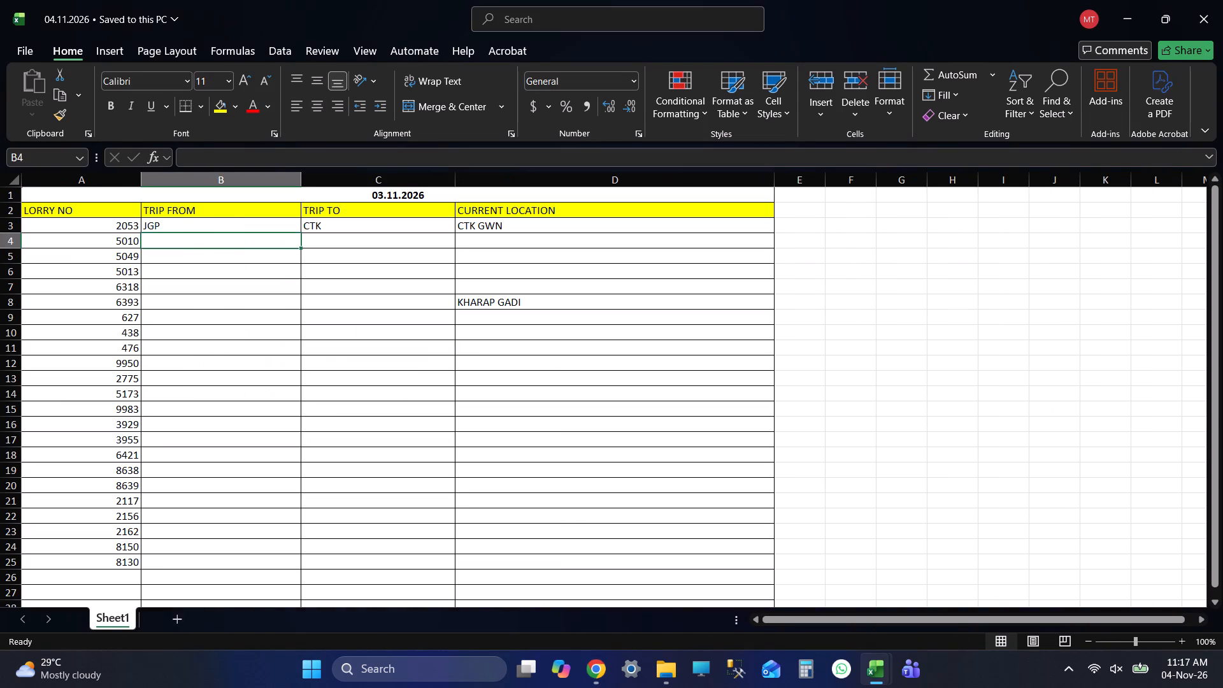
{"action": "key", "text": "alt+Tab"}
{"action": "key", "text": "alt+Tab"}
{"action": "key", "text": "alt+Tab"}
{"action": "scroll", "coordinate": [562, 439], "scroll_direction": "down", "scroll_amount": 4}
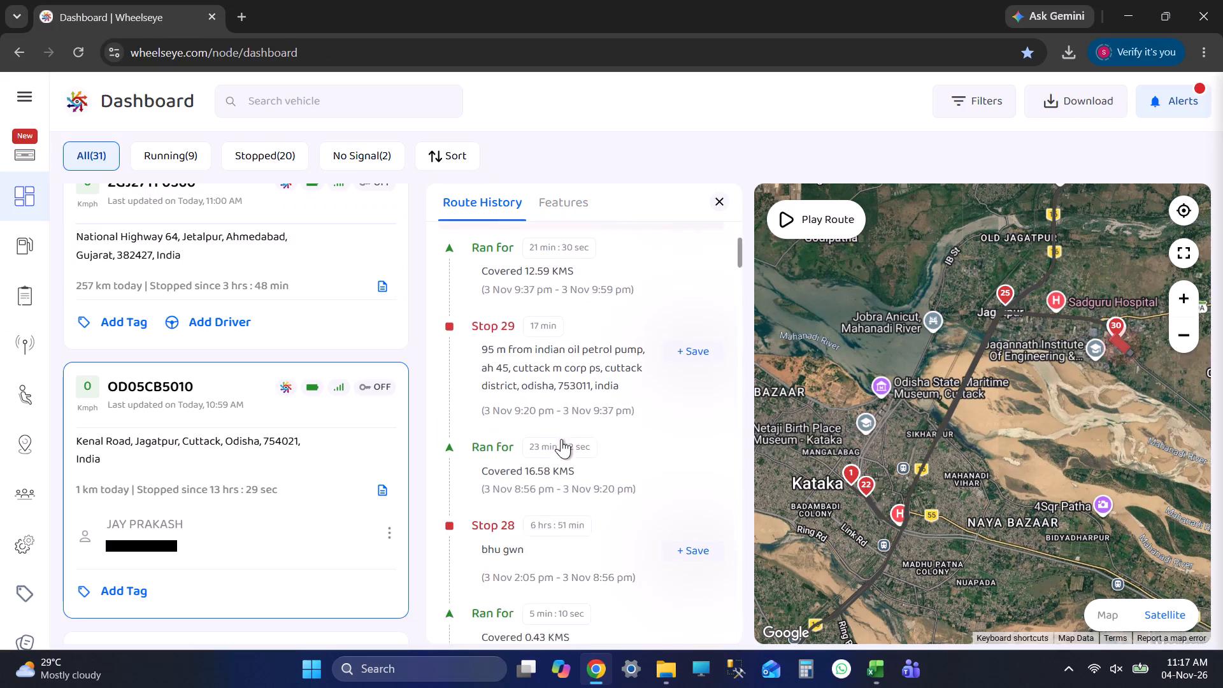
{"action": "scroll", "coordinate": [561, 439], "scroll_direction": "down", "scroll_amount": 3}
{"action": "scroll", "coordinate": [561, 439], "scroll_direction": "up", "scroll_amount": 2}
{"action": "left_click", "coordinate": [556, 394]}
{"action": "scroll", "coordinate": [585, 468], "scroll_direction": "up", "scroll_amount": 1}
{"action": "scroll", "coordinate": [585, 468], "scroll_direction": "down", "scroll_amount": 1}
{"action": "scroll", "coordinate": [585, 468], "scroll_direction": "up", "scroll_amount": 1}
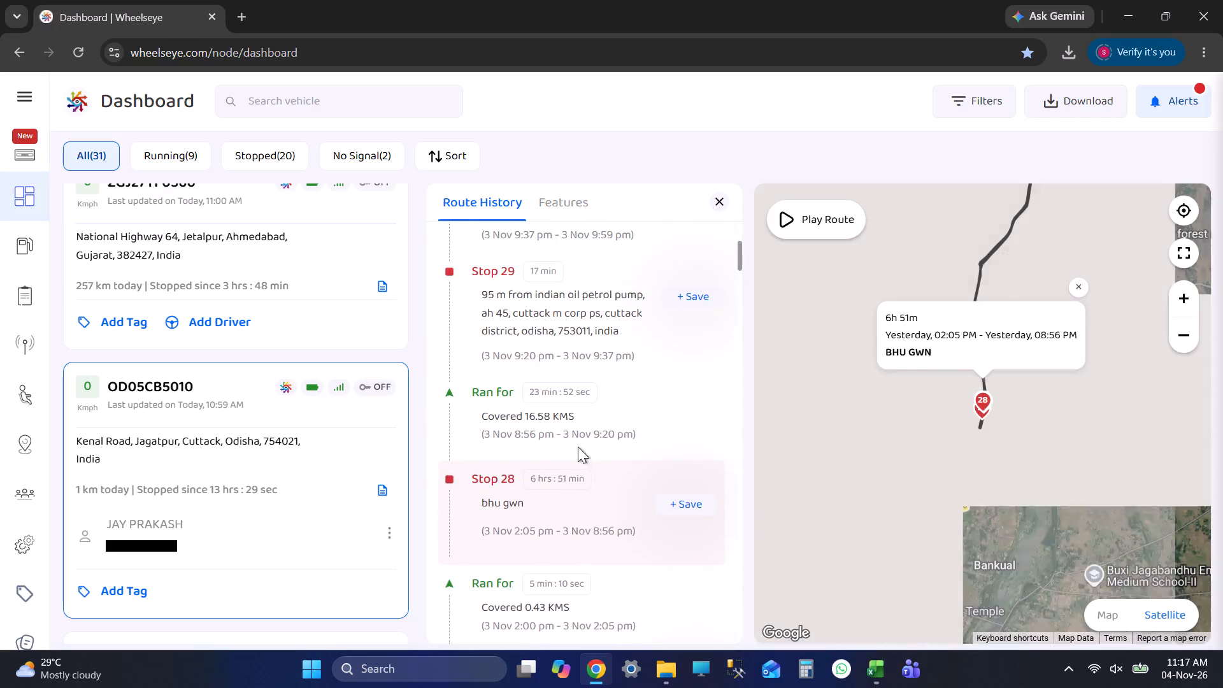
{"action": "left_click", "coordinate": [557, 357]}
{"action": "scroll", "coordinate": [564, 418], "scroll_direction": "up", "scroll_amount": 3}
{"action": "left_click", "coordinate": [564, 418]}
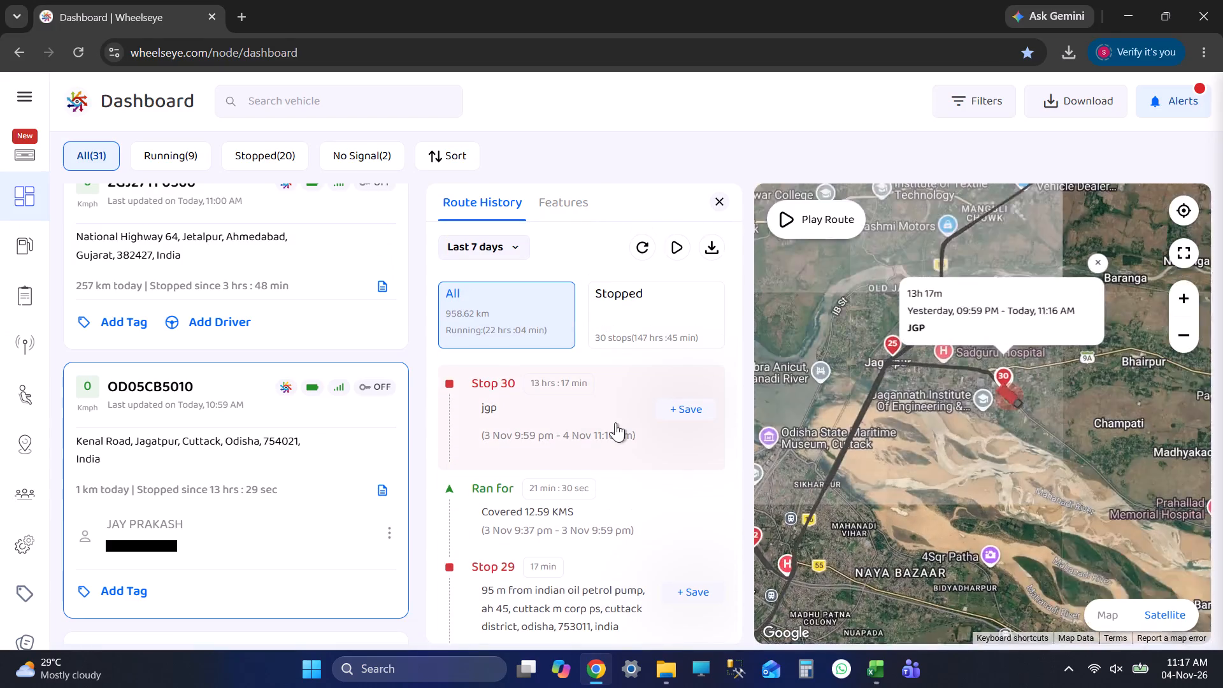
Enter JGP GWN as lorry 5010's current location in the 04.11.2026 workbook and save it.
{"action": "key", "text": "alt+Tab"}
{"action": "key", "text": "alt+Tab"}
{"action": "key", "text": "alt+Tab"}
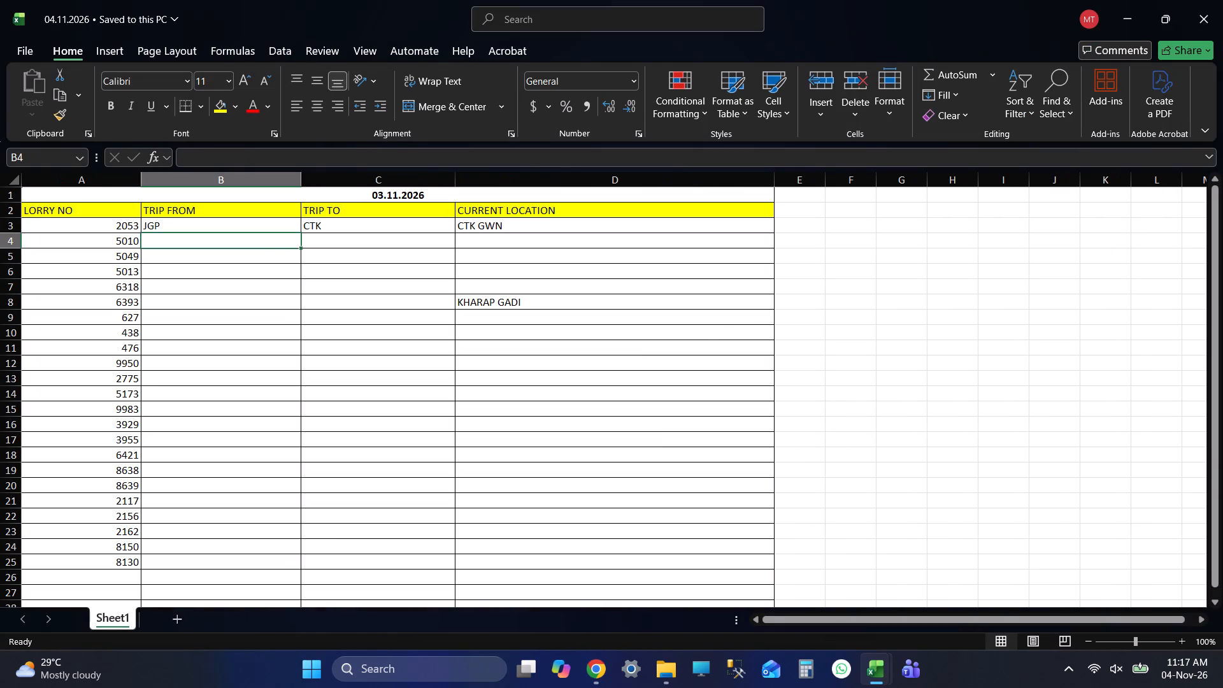
{"action": "key", "text": "Tab"}
{"action": "key", "text": "Tab"}
{"action": "type", "text": "JGP GWN"}
{"action": "key", "text": "Return"}
{"action": "key", "text": "ctrl+s"}
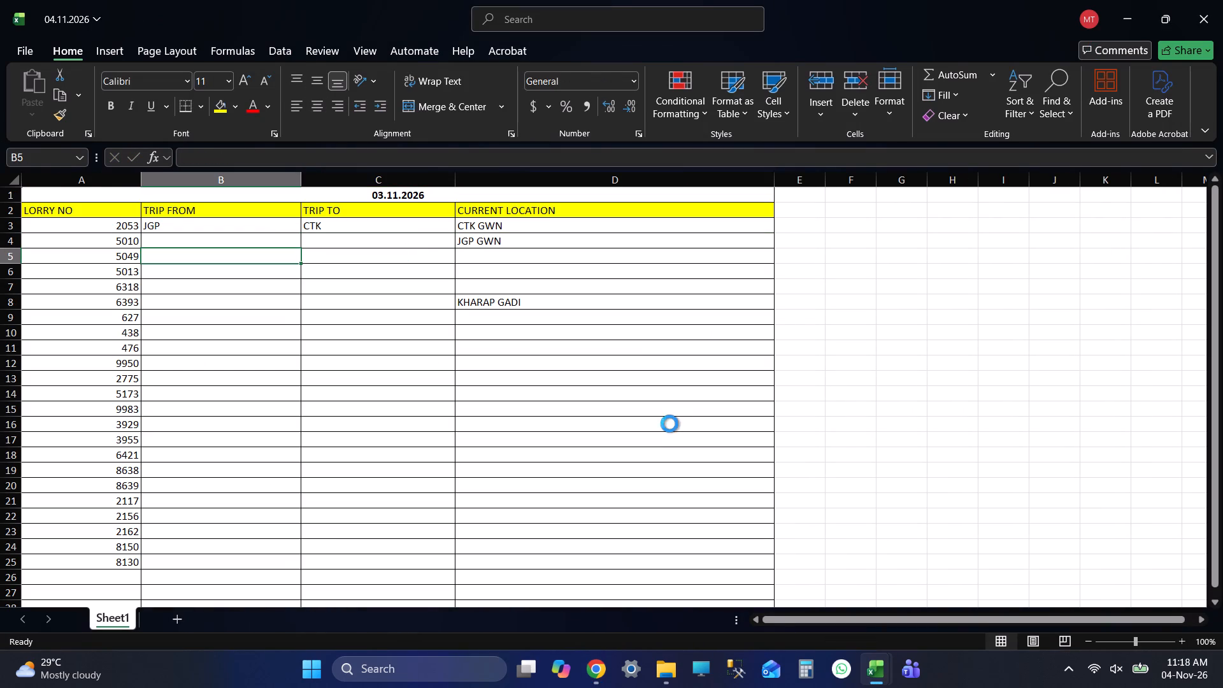
{"action": "key", "text": "alt+Tab"}
{"action": "key", "text": "alt+Tab"}
{"action": "key", "text": "alt+Tab"}
{"action": "key", "text": "alt+Tab"}
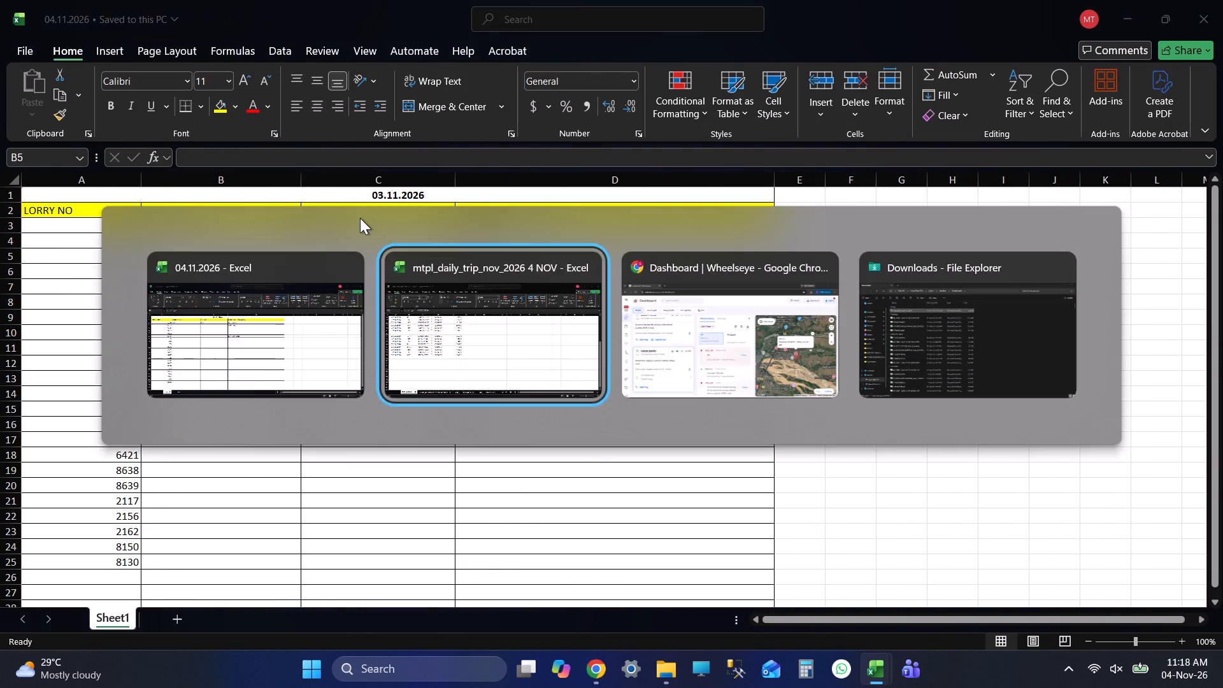
{"action": "left_click", "coordinate": [297, 115]}
{"action": "key", "text": "alt+Tab"}
{"action": "key", "text": "alt+Tab"}
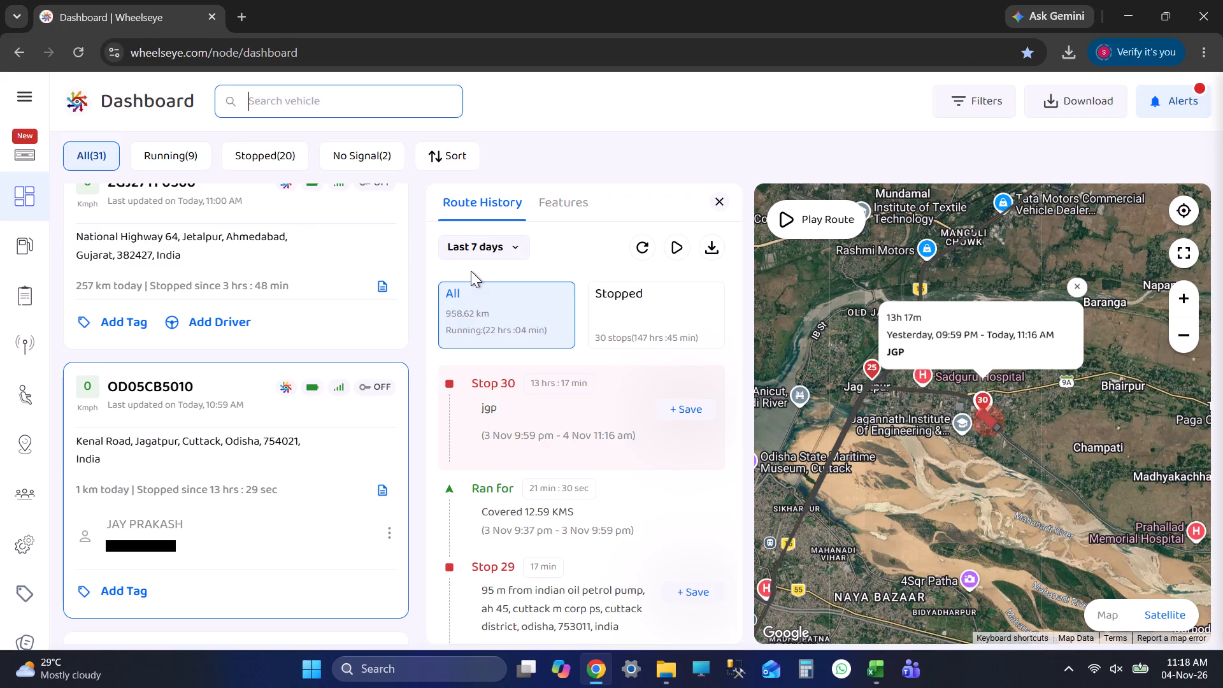
{"action": "type", "text": "5049"}
{"action": "key", "text": "Return"}
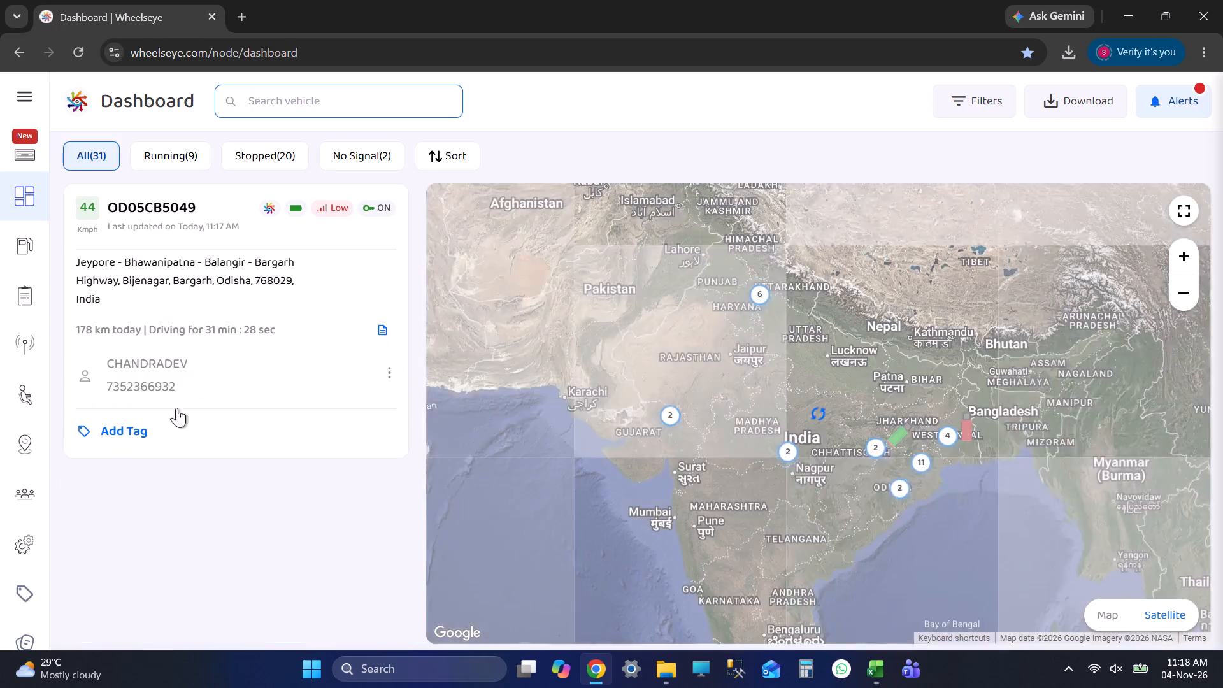
{"action": "left_click", "coordinate": [206, 295]}
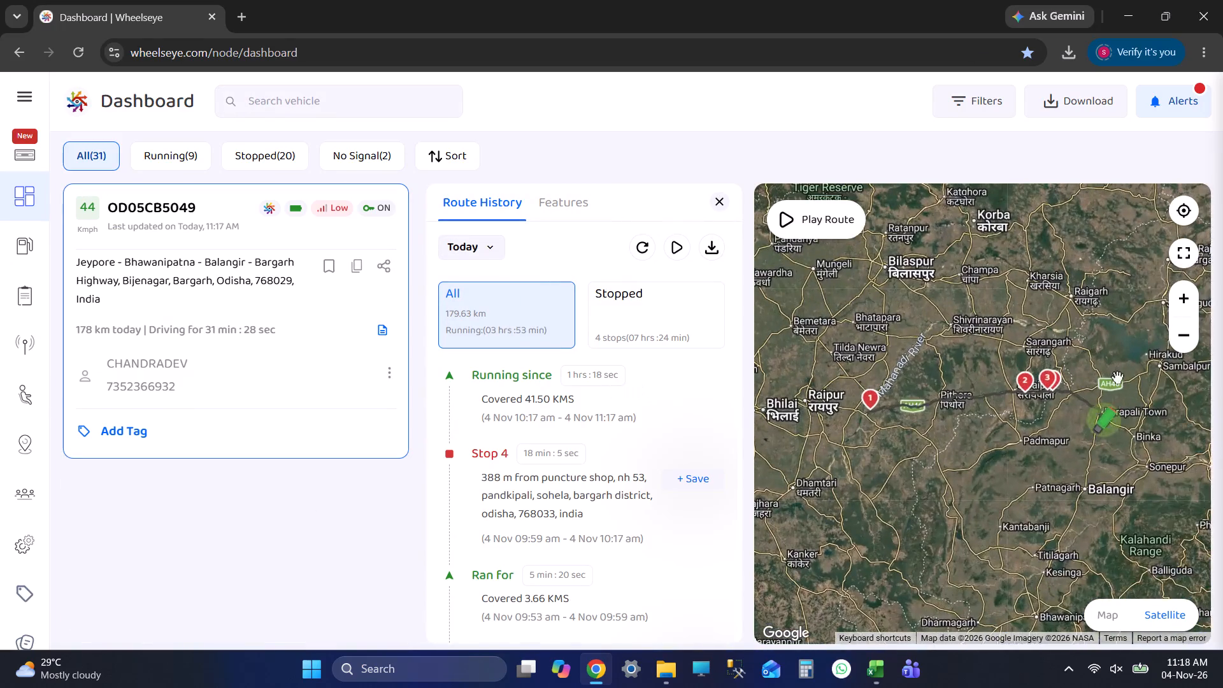
{"action": "scroll", "coordinate": [1117, 377], "scroll_direction": "up", "scroll_amount": 3}
{"action": "left_click", "coordinate": [575, 476]}
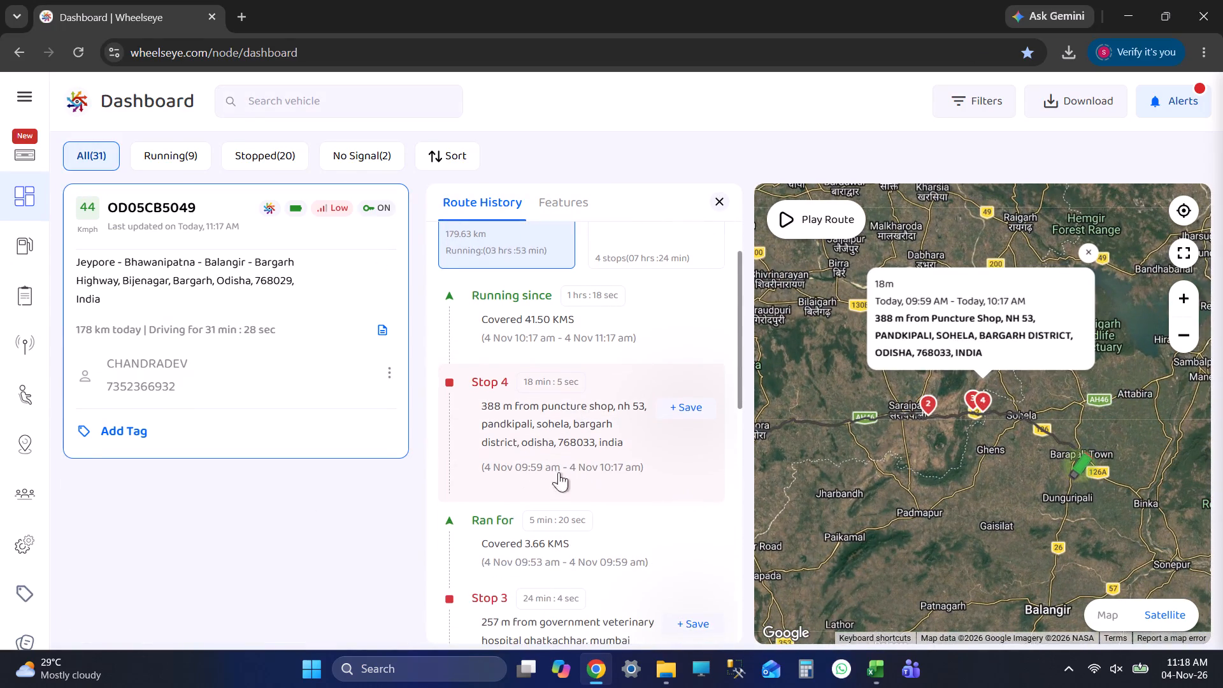
{"action": "scroll", "coordinate": [534, 465], "scroll_direction": "down", "scroll_amount": 3}
{"action": "left_click", "coordinate": [541, 404]}
{"action": "scroll", "coordinate": [576, 452], "scroll_direction": "down", "scroll_amount": 2}
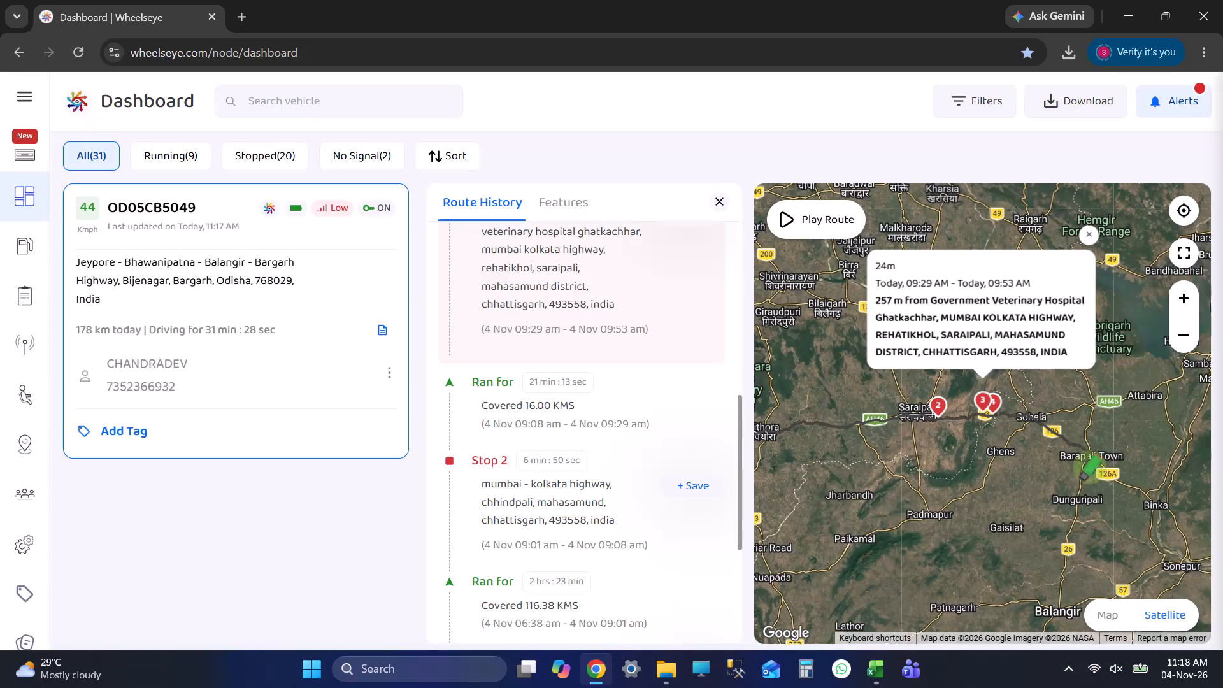
{"action": "left_click", "coordinate": [593, 500]}
{"action": "scroll", "coordinate": [593, 500], "scroll_direction": "down", "scroll_amount": 3}
{"action": "left_click", "coordinate": [595, 482]}
{"action": "scroll", "coordinate": [595, 482], "scroll_direction": "down", "scroll_amount": 3}
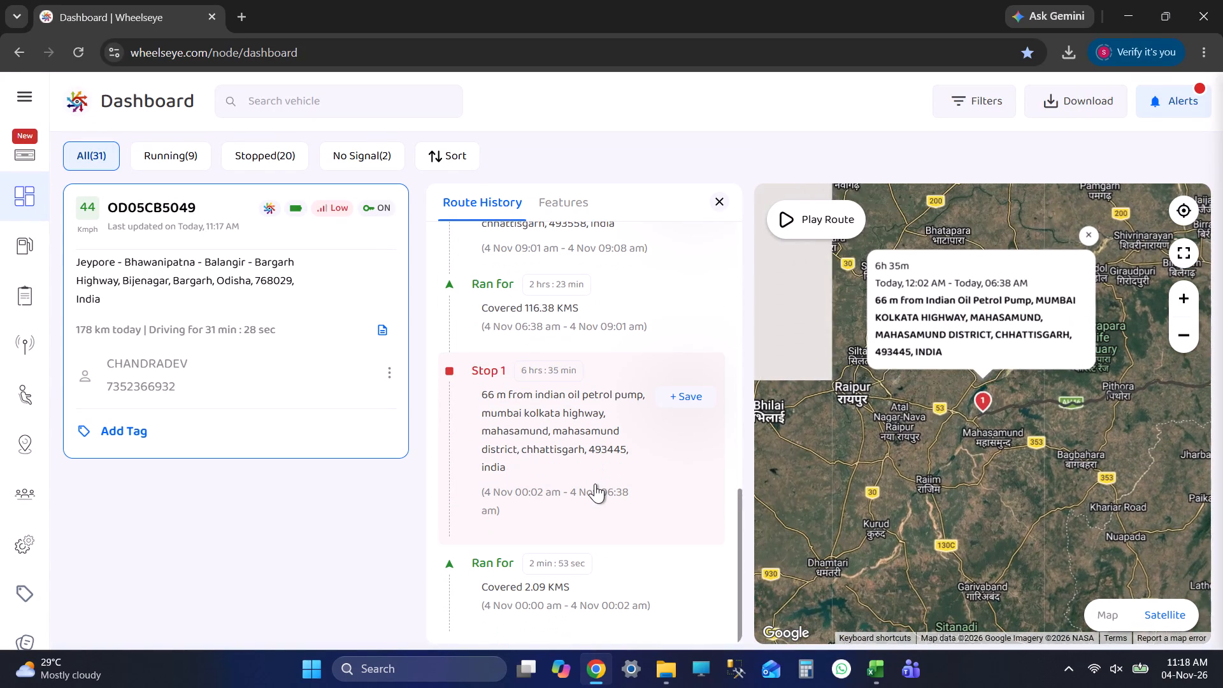
{"action": "scroll", "coordinate": [595, 484], "scroll_direction": "down", "scroll_amount": 8}
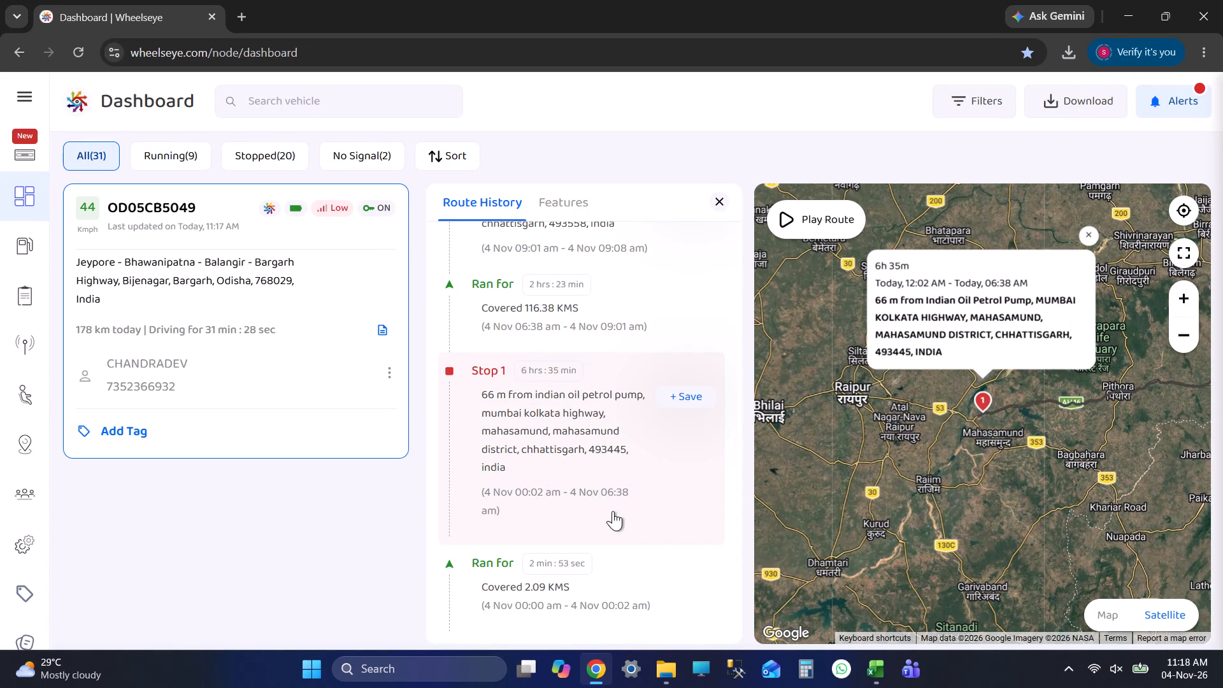
{"action": "scroll", "coordinate": [613, 511], "scroll_direction": "down", "scroll_amount": 2}
{"action": "key", "text": "alt+Tab"}
{"action": "key", "text": "alt+Tab"}
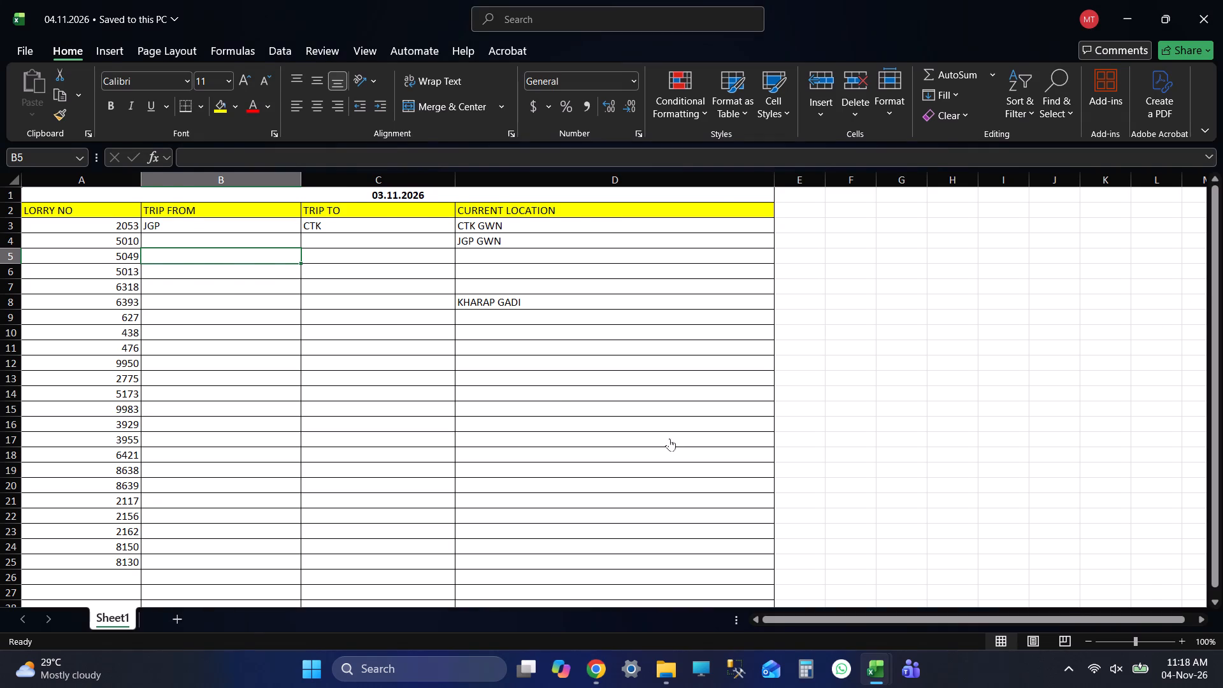
{"action": "scroll", "coordinate": [648, 454], "scroll_direction": "up", "scroll_amount": 3}
{"action": "left_click", "coordinate": [566, 405]}
{"action": "scroll", "coordinate": [604, 458], "scroll_direction": "up", "scroll_amount": 3}
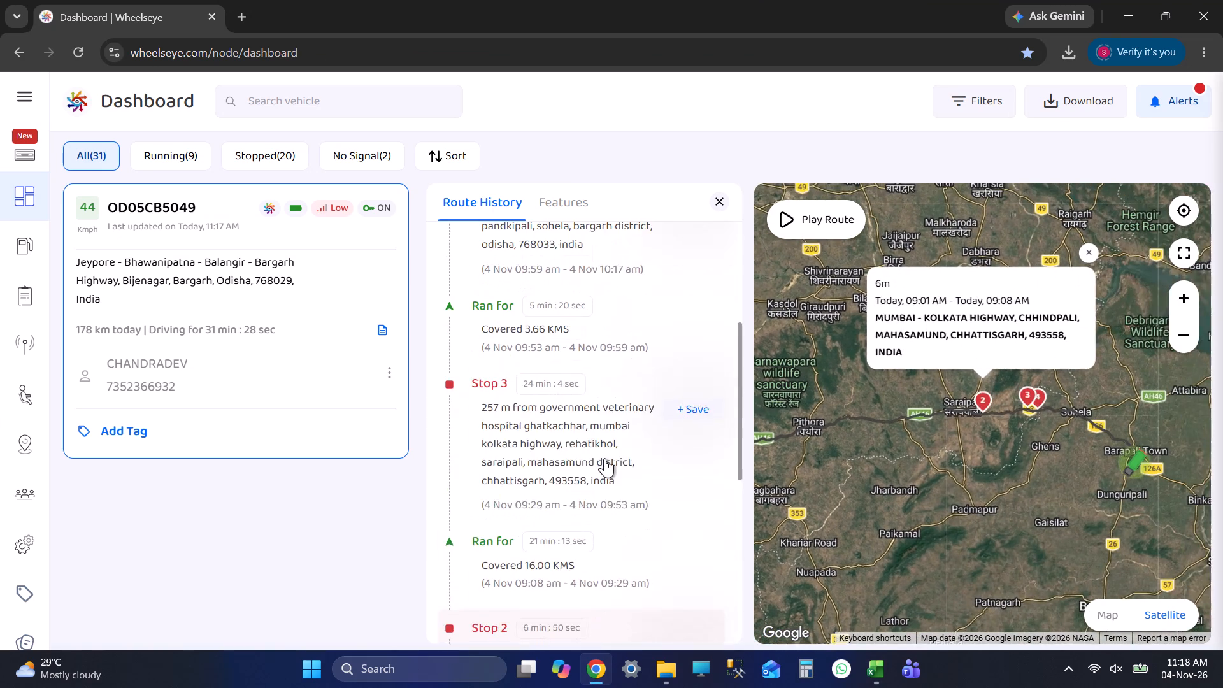
{"action": "left_click", "coordinate": [604, 458]}
{"action": "scroll", "coordinate": [604, 458], "scroll_direction": "up", "scroll_amount": 3}
{"action": "left_click", "coordinate": [589, 413]}
{"action": "scroll", "coordinate": [919, 494], "scroll_direction": "down", "scroll_amount": 1}
{"action": "scroll", "coordinate": [919, 494], "scroll_direction": "up", "scroll_amount": 1}
{"action": "scroll", "coordinate": [919, 494], "scroll_direction": "down", "scroll_amount": 3}
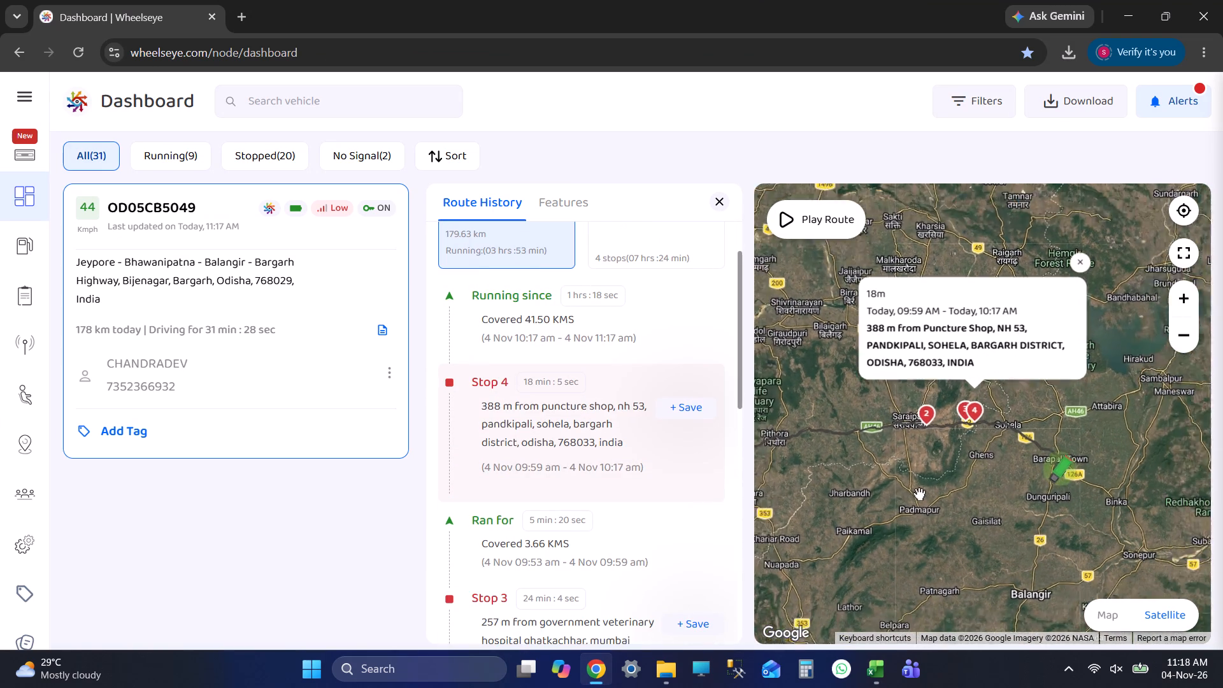
{"action": "scroll", "coordinate": [919, 494], "scroll_direction": "down", "scroll_amount": 3}
{"action": "left_click_drag", "start_coordinate": [909, 494], "coordinate": [973, 493]}
{"action": "scroll", "coordinate": [898, 490], "scroll_direction": "up", "scroll_amount": 5}
{"action": "scroll", "coordinate": [919, 461], "scroll_direction": "down", "scroll_amount": 1}
{"action": "scroll", "coordinate": [919, 461], "scroll_direction": "up", "scroll_amount": 5}
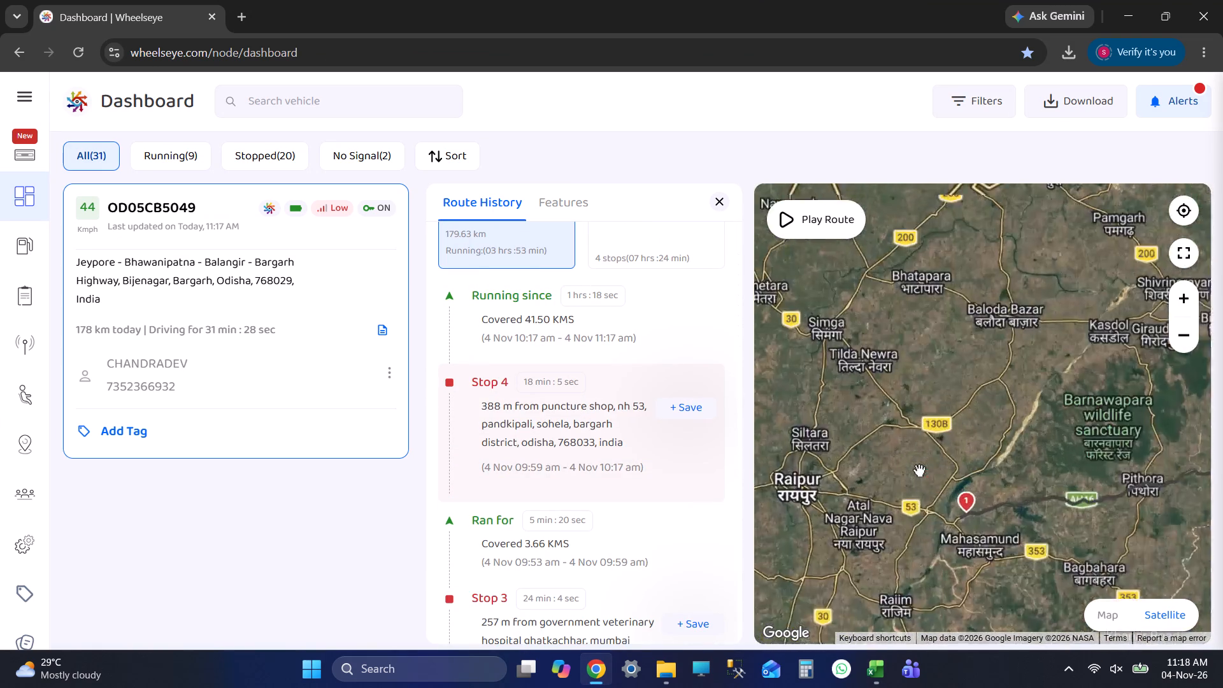
{"action": "scroll", "coordinate": [496, 328], "scroll_direction": "up", "scroll_amount": 1}
{"action": "scroll", "coordinate": [496, 328], "scroll_direction": "down", "scroll_amount": 1}
{"action": "scroll", "coordinate": [496, 328], "scroll_direction": "up", "scroll_amount": 3}
{"action": "left_click", "coordinate": [479, 255]}
{"action": "left_click", "coordinate": [519, 364]}
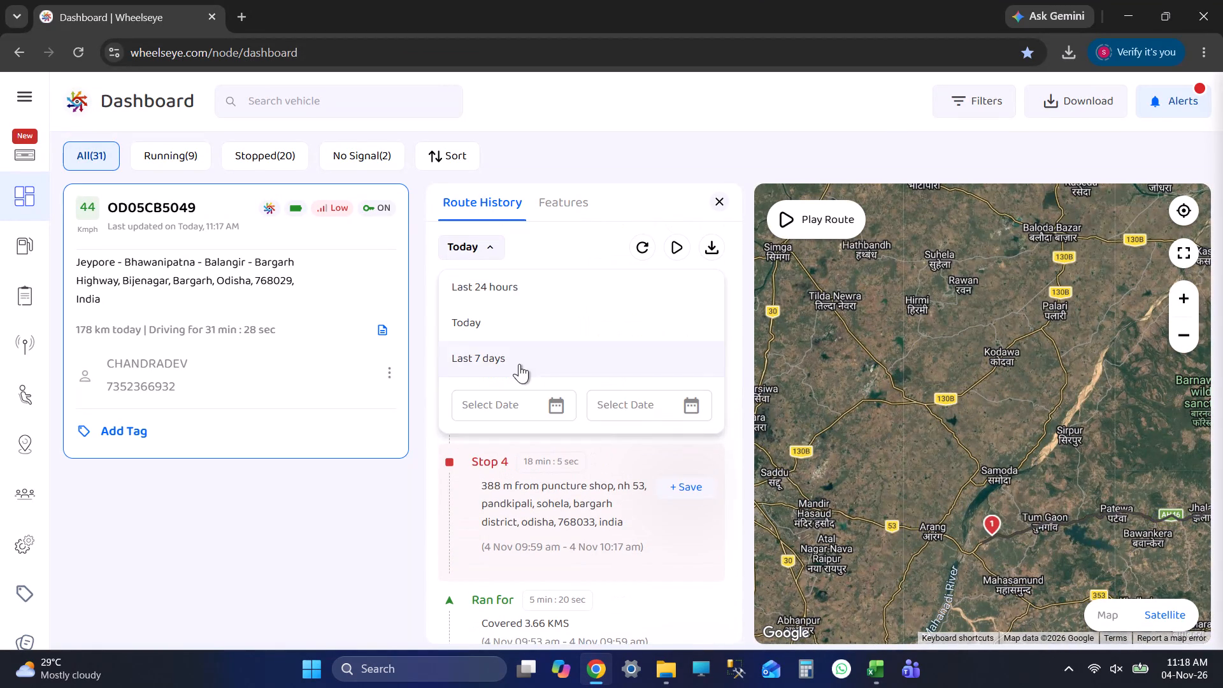
{"action": "scroll", "coordinate": [603, 441], "scroll_direction": "down", "scroll_amount": 8}
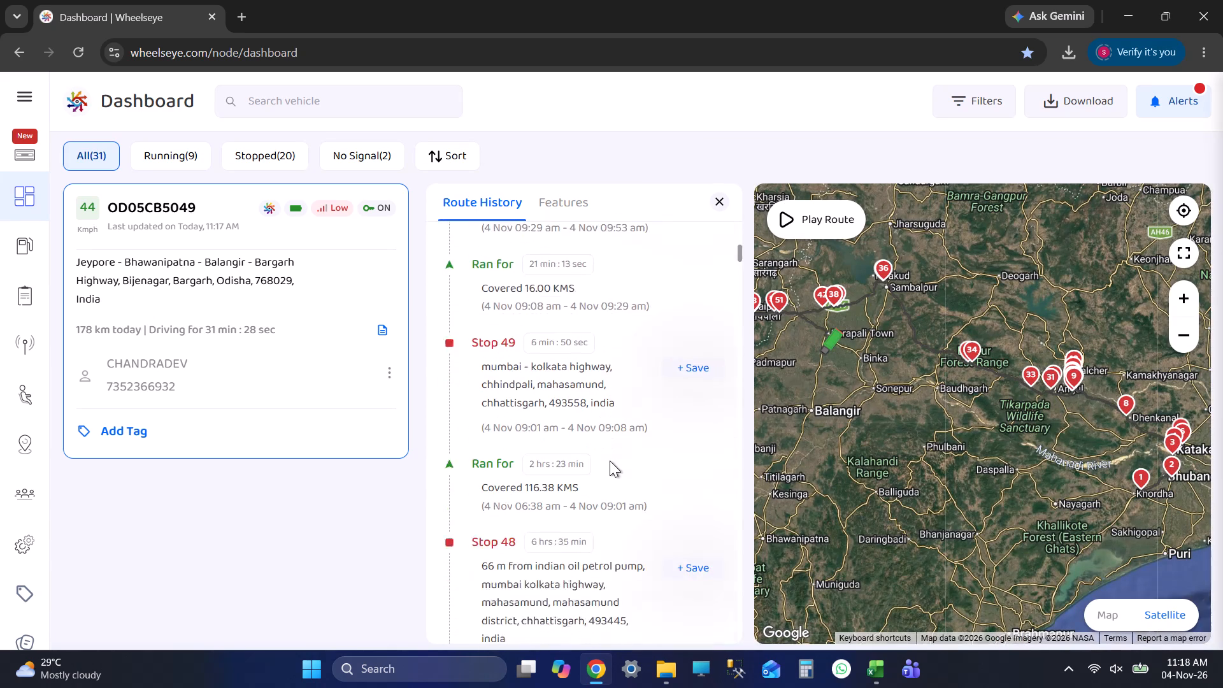
{"action": "scroll", "coordinate": [614, 427], "scroll_direction": "down", "scroll_amount": 1}
{"action": "scroll", "coordinate": [614, 429], "scroll_direction": "up", "scroll_amount": 1}
{"action": "scroll", "coordinate": [614, 429], "scroll_direction": "down", "scroll_amount": 5}
{"action": "left_click", "coordinate": [601, 422]}
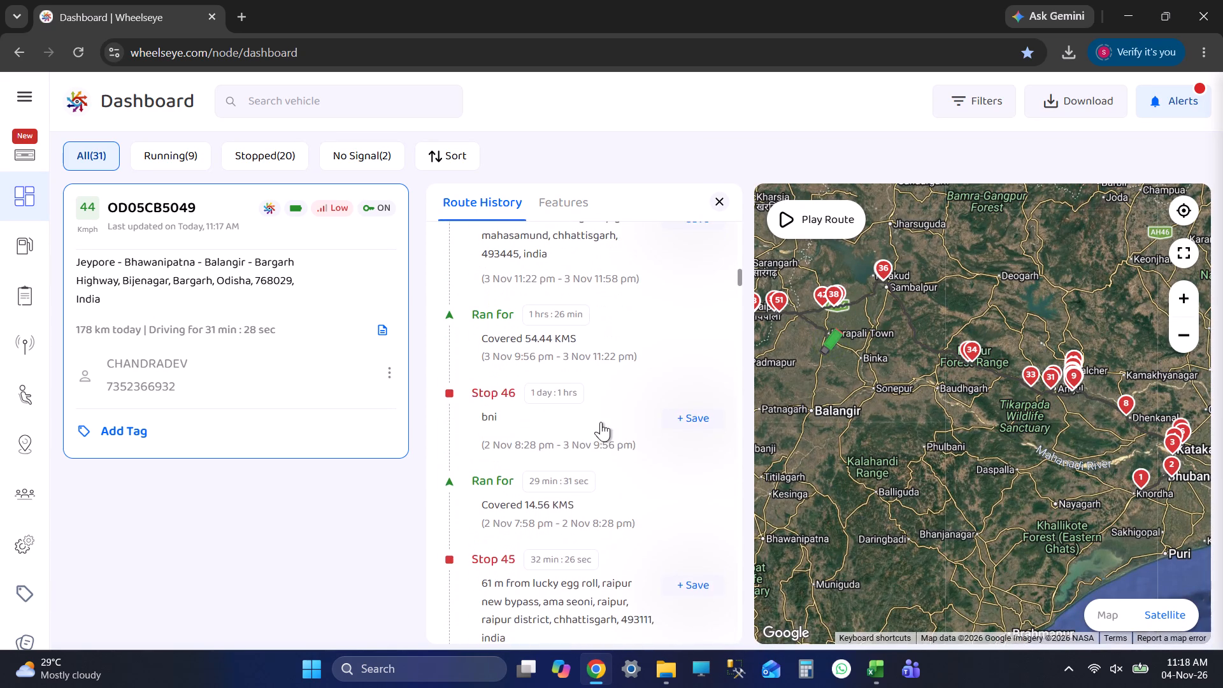
{"action": "scroll", "coordinate": [968, 405], "scroll_direction": "up", "scroll_amount": 7}
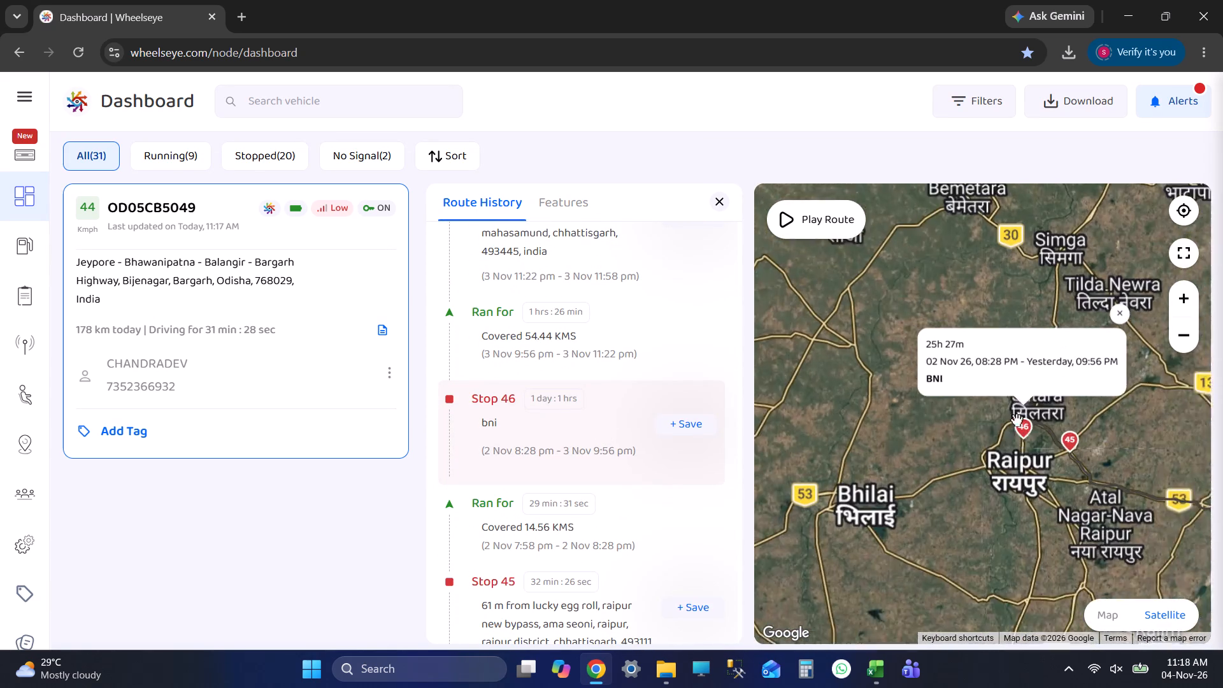
{"action": "scroll", "coordinate": [1027, 421], "scroll_direction": "up", "scroll_amount": 4}
{"action": "scroll", "coordinate": [1030, 441], "scroll_direction": "down", "scroll_amount": 1}
{"action": "scroll", "coordinate": [1030, 441], "scroll_direction": "up", "scroll_amount": 7}
{"action": "scroll", "coordinate": [1042, 507], "scroll_direction": "down", "scroll_amount": 1}
{"action": "scroll", "coordinate": [1042, 507], "scroll_direction": "up", "scroll_amount": 2}
{"action": "left_click_drag", "start_coordinate": [1074, 557], "coordinate": [947, 492]}
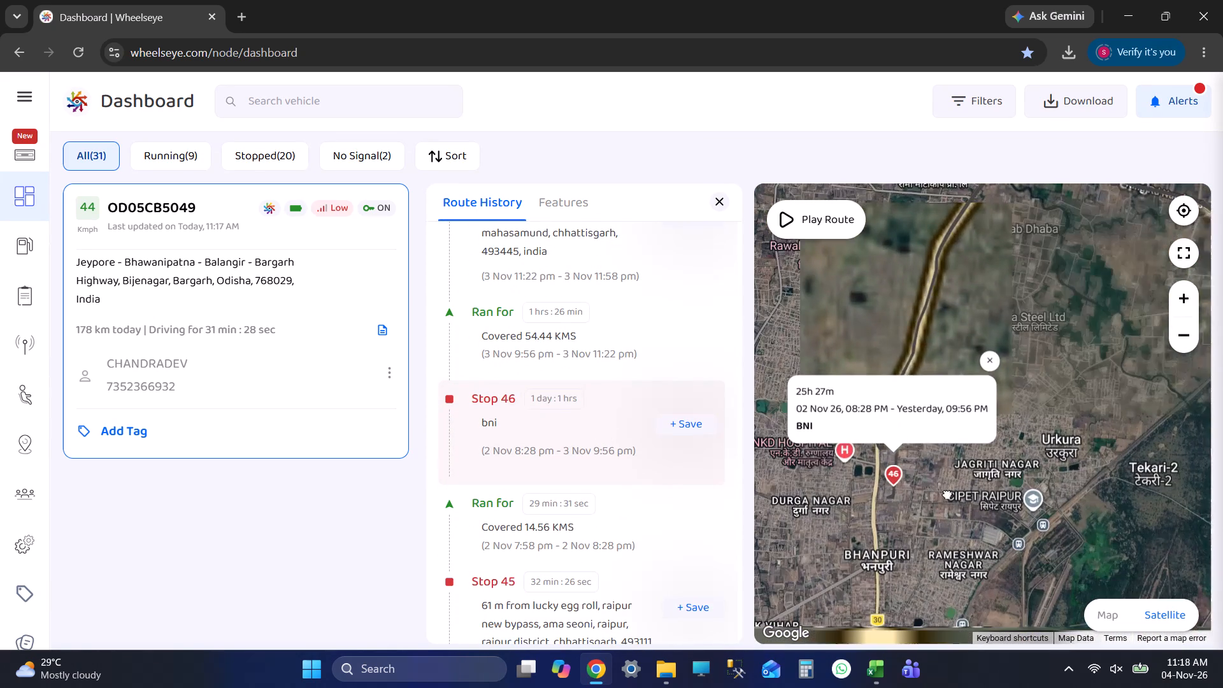
{"action": "left_click_drag", "start_coordinate": [947, 492], "coordinate": [943, 492]}
{"action": "scroll", "coordinate": [589, 471], "scroll_direction": "up", "scroll_amount": 2}
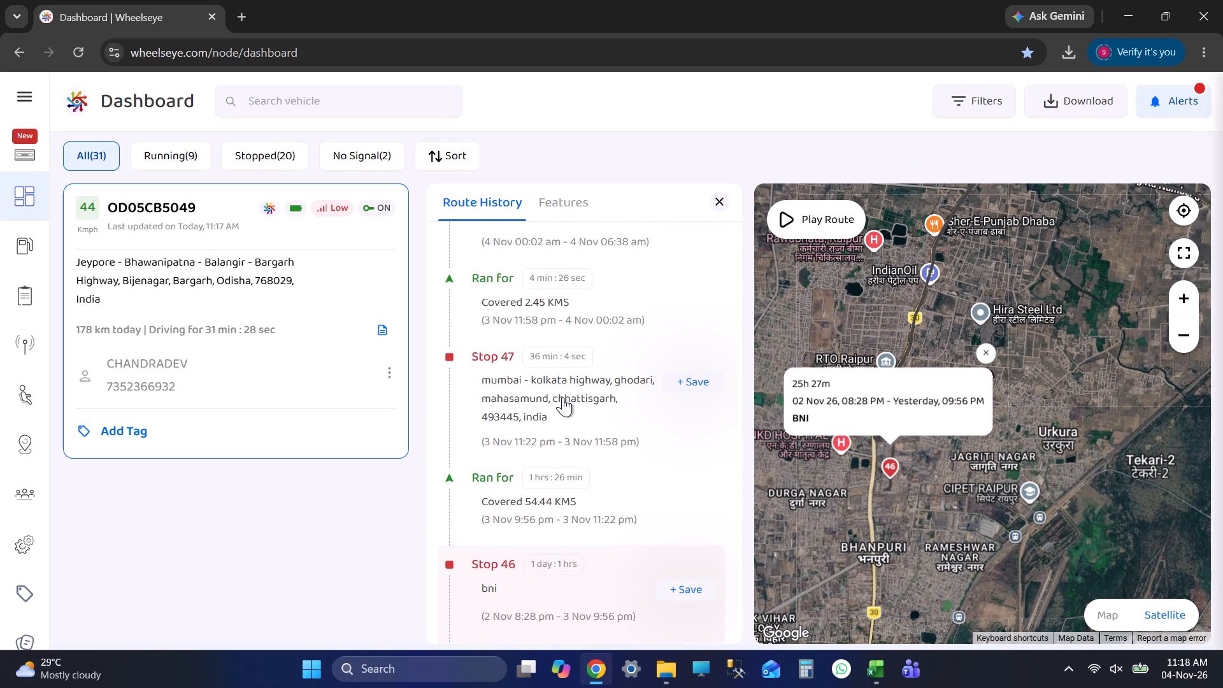
{"action": "left_click", "coordinate": [562, 397]}
{"action": "scroll", "coordinate": [562, 397], "scroll_direction": "up", "scroll_amount": 3}
{"action": "left_click", "coordinate": [562, 397]}
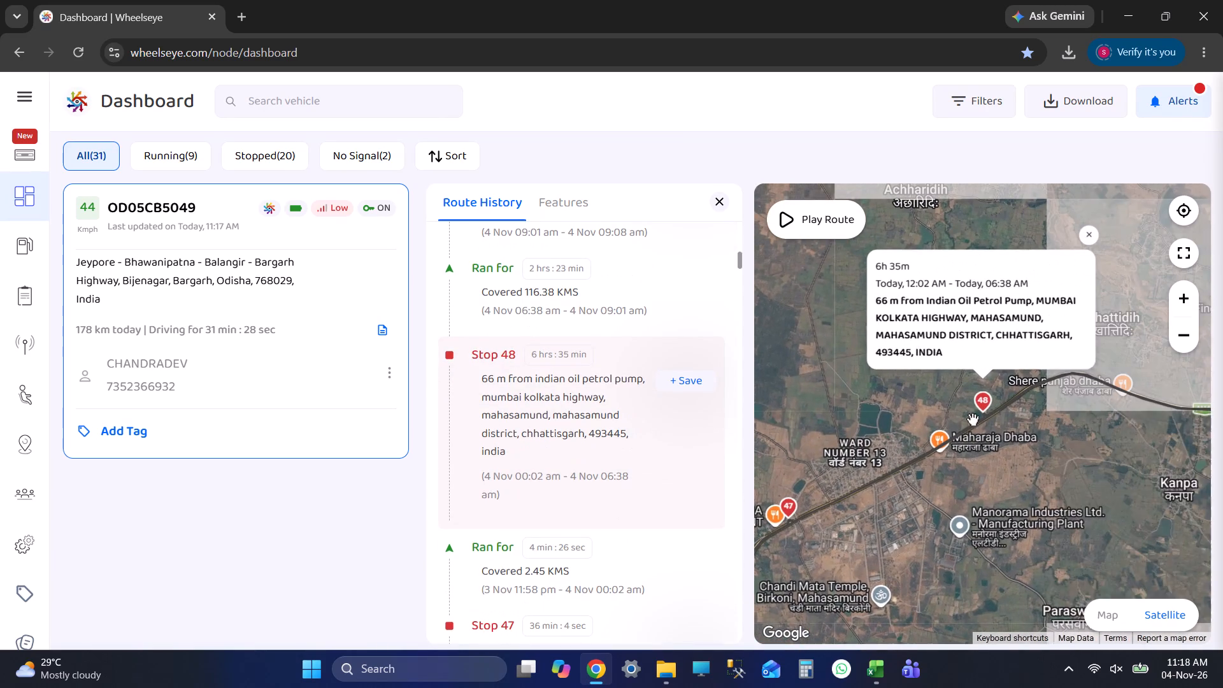
{"action": "scroll", "coordinate": [988, 416], "scroll_direction": "up", "scroll_amount": 3}
{"action": "scroll", "coordinate": [583, 442], "scroll_direction": "up", "scroll_amount": 3}
{"action": "left_click", "coordinate": [583, 442]}
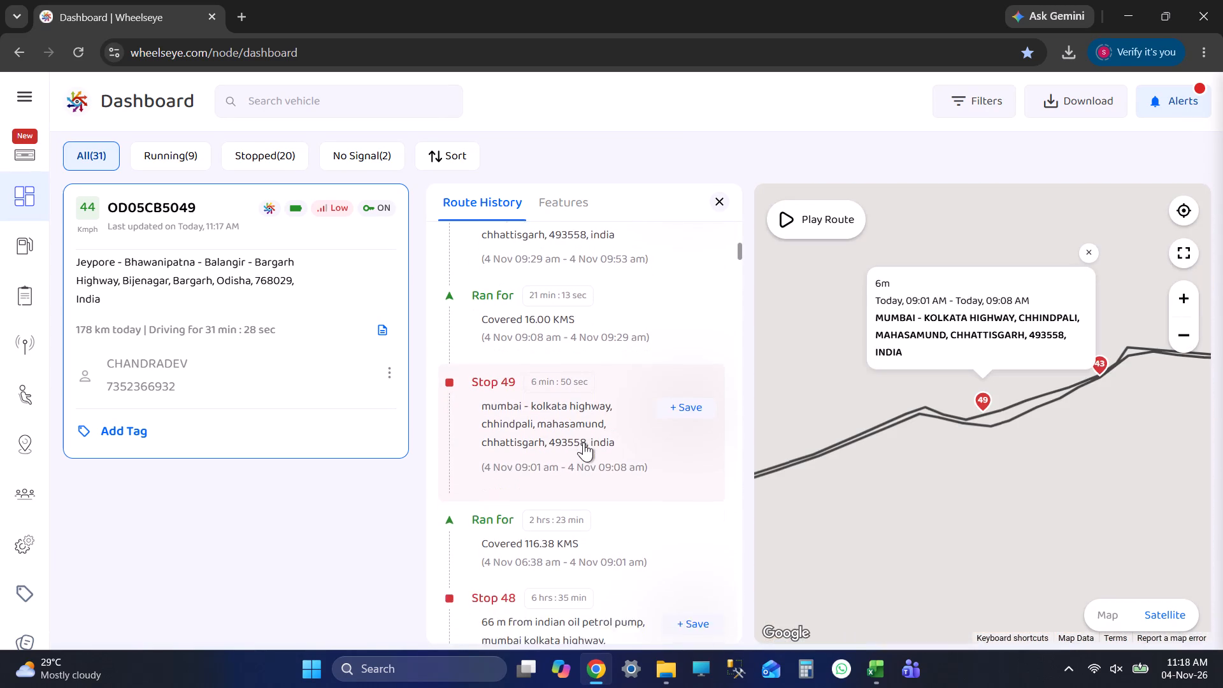
{"action": "scroll", "coordinate": [583, 442], "scroll_direction": "up", "scroll_amount": 2}
{"action": "left_click", "coordinate": [583, 416]}
{"action": "scroll", "coordinate": [604, 434], "scroll_direction": "up", "scroll_amount": 3}
{"action": "left_click", "coordinate": [608, 439]}
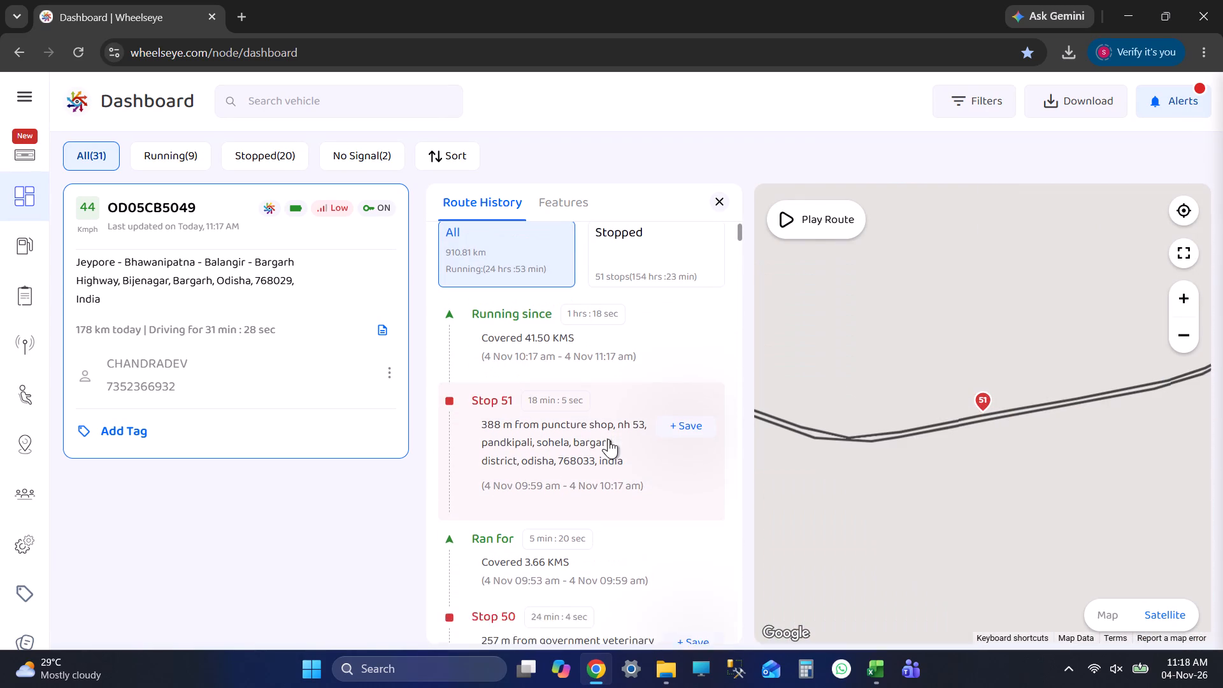
{"action": "scroll", "coordinate": [988, 440], "scroll_direction": "up", "scroll_amount": 1}
{"action": "scroll", "coordinate": [987, 444], "scroll_direction": "down", "scroll_amount": 1}
{"action": "scroll", "coordinate": [986, 447], "scroll_direction": "up", "scroll_amount": 1}
{"action": "scroll", "coordinate": [986, 447], "scroll_direction": "down", "scroll_amount": 5}
{"action": "scroll", "coordinate": [986, 447], "scroll_direction": "up", "scroll_amount": 1}
{"action": "scroll", "coordinate": [986, 447], "scroll_direction": "down", "scroll_amount": 1}
{"action": "scroll", "coordinate": [986, 447], "scroll_direction": "up", "scroll_amount": 1}
{"action": "scroll", "coordinate": [986, 447], "scroll_direction": "down", "scroll_amount": 5}
{"action": "left_click_drag", "start_coordinate": [994, 454], "coordinate": [978, 459]}
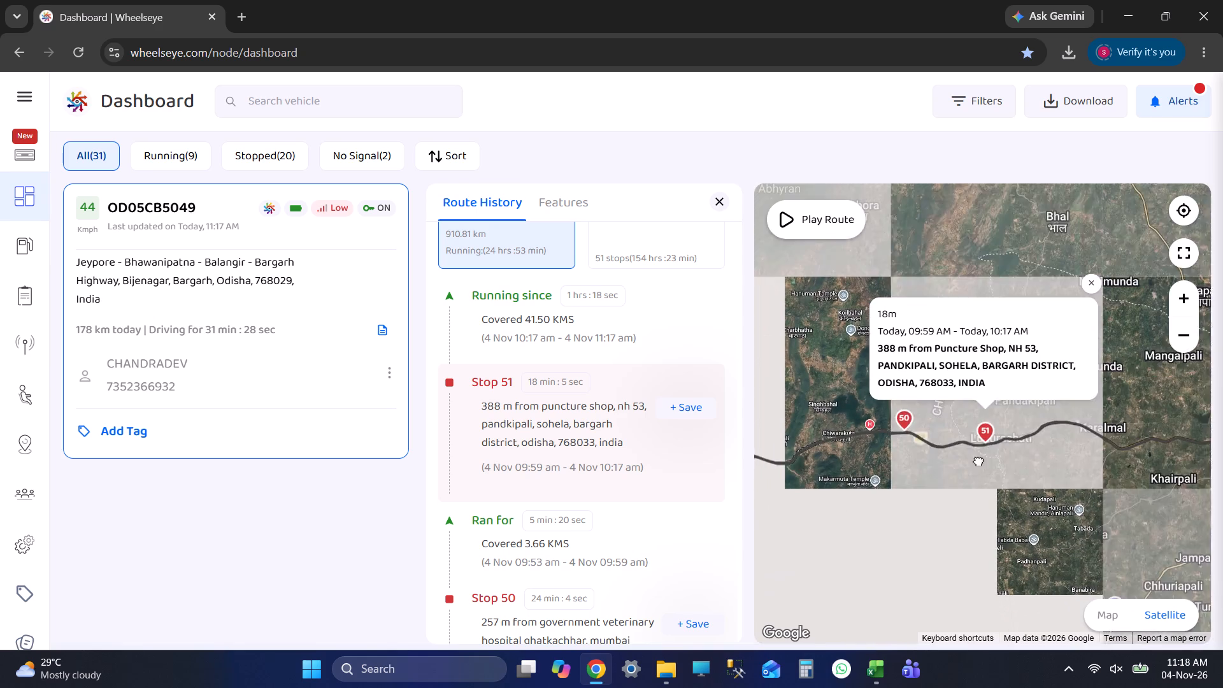
{"action": "left_click_drag", "start_coordinate": [978, 459], "coordinate": [890, 471]}
{"action": "scroll", "coordinate": [900, 461], "scroll_direction": "down", "scroll_amount": 6}
{"action": "left_click_drag", "start_coordinate": [971, 458], "coordinate": [880, 466]}
{"action": "scroll", "coordinate": [880, 466], "scroll_direction": "down", "scroll_amount": 2}
{"action": "scroll", "coordinate": [931, 443], "scroll_direction": "up", "scroll_amount": 8}
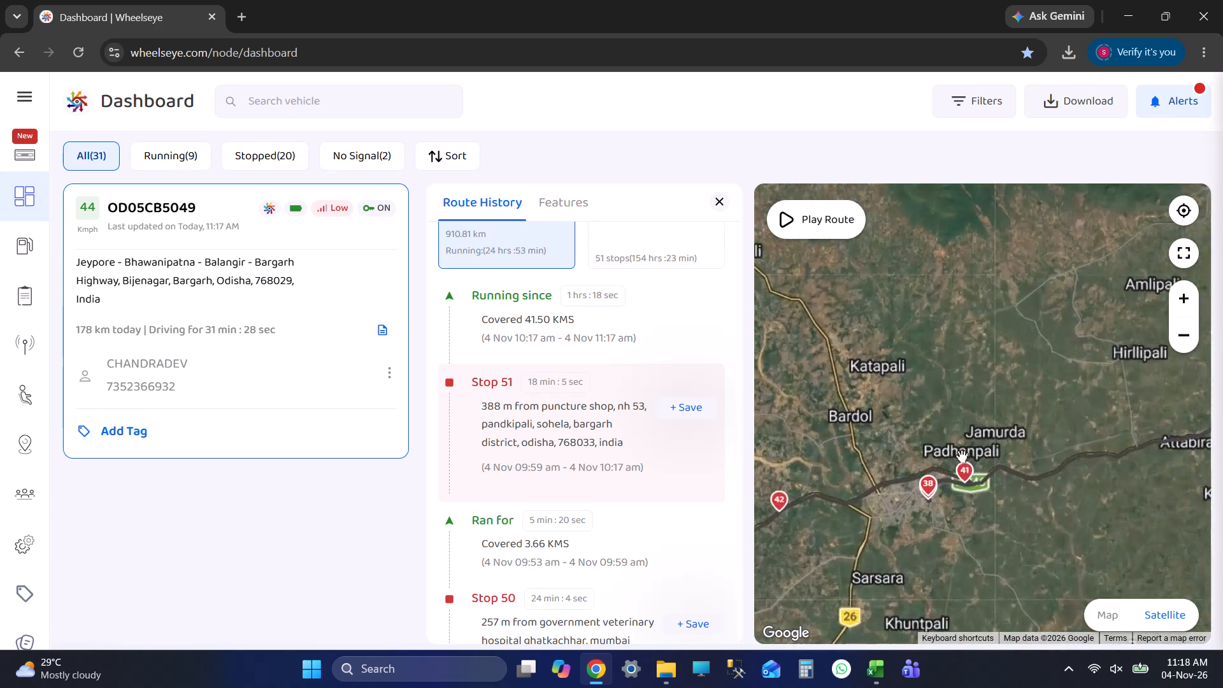
{"action": "scroll", "coordinate": [962, 456], "scroll_direction": "down", "scroll_amount": 4}
{"action": "scroll", "coordinate": [590, 484], "scroll_direction": "up", "scroll_amount": 4}
{"action": "scroll", "coordinate": [926, 466], "scroll_direction": "down", "scroll_amount": 5}
{"action": "left_click_drag", "start_coordinate": [1049, 539], "coordinate": [927, 545]}
{"action": "scroll", "coordinate": [929, 543], "scroll_direction": "down", "scroll_amount": 4}
{"action": "key", "text": "alt+Tab"}
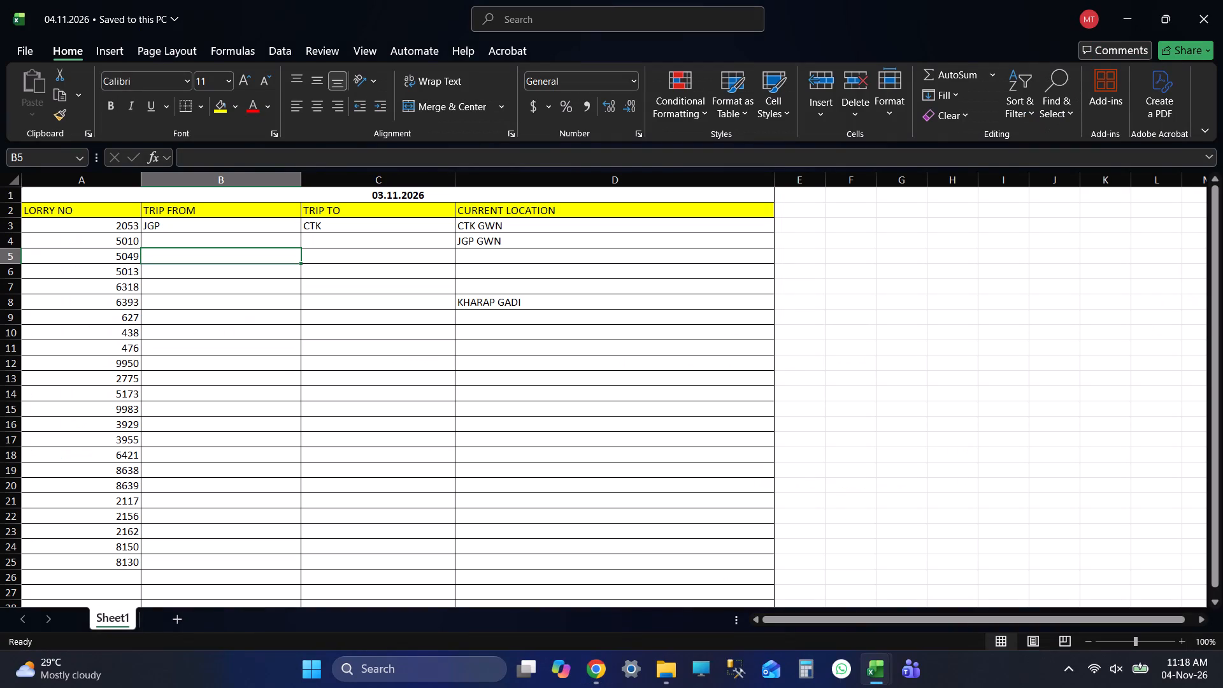
{"action": "key", "text": "alt+Tab"}
{"action": "key", "text": "alt+Tab"}
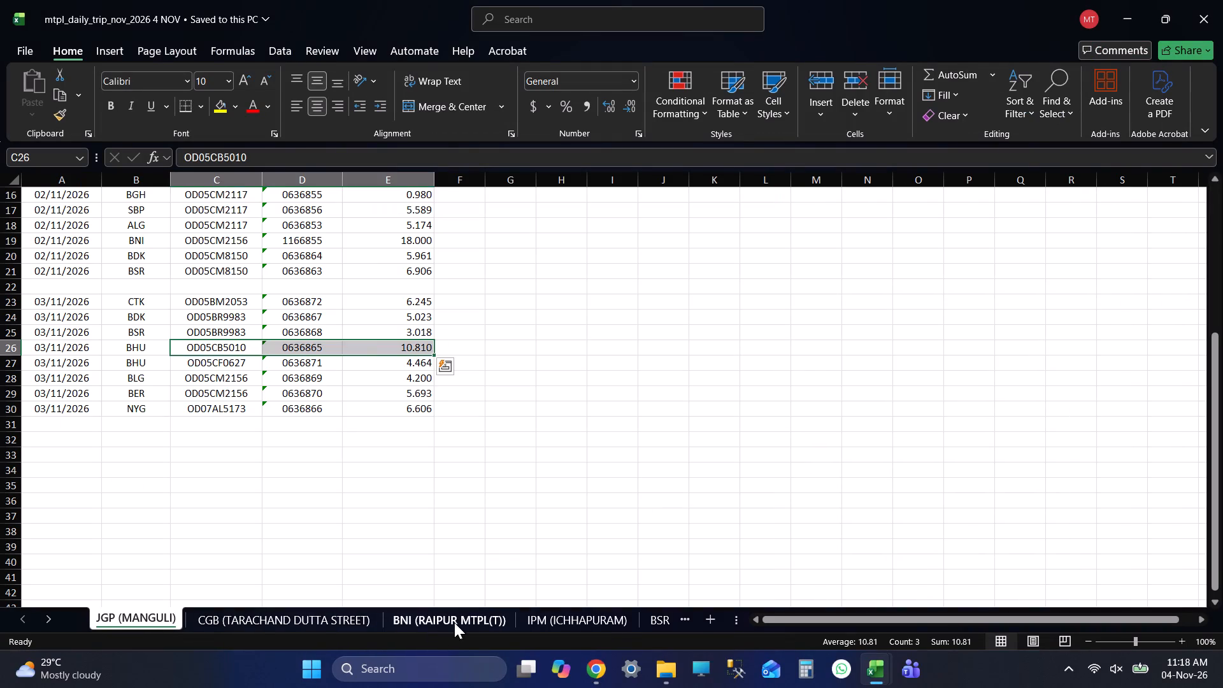
{"action": "left_click", "coordinate": [454, 622]}
{"action": "key", "text": "alt+Tab"}
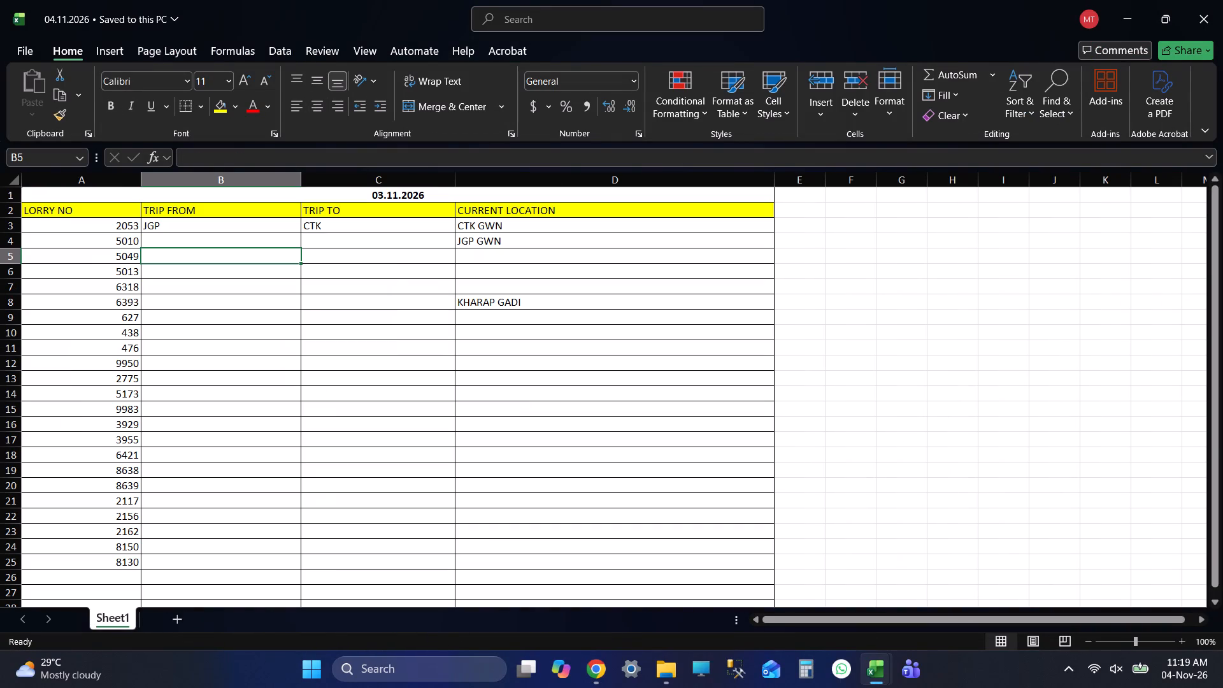
{"action": "key", "text": "alt+Tab"}
{"action": "left_click", "coordinate": [196, 389]}
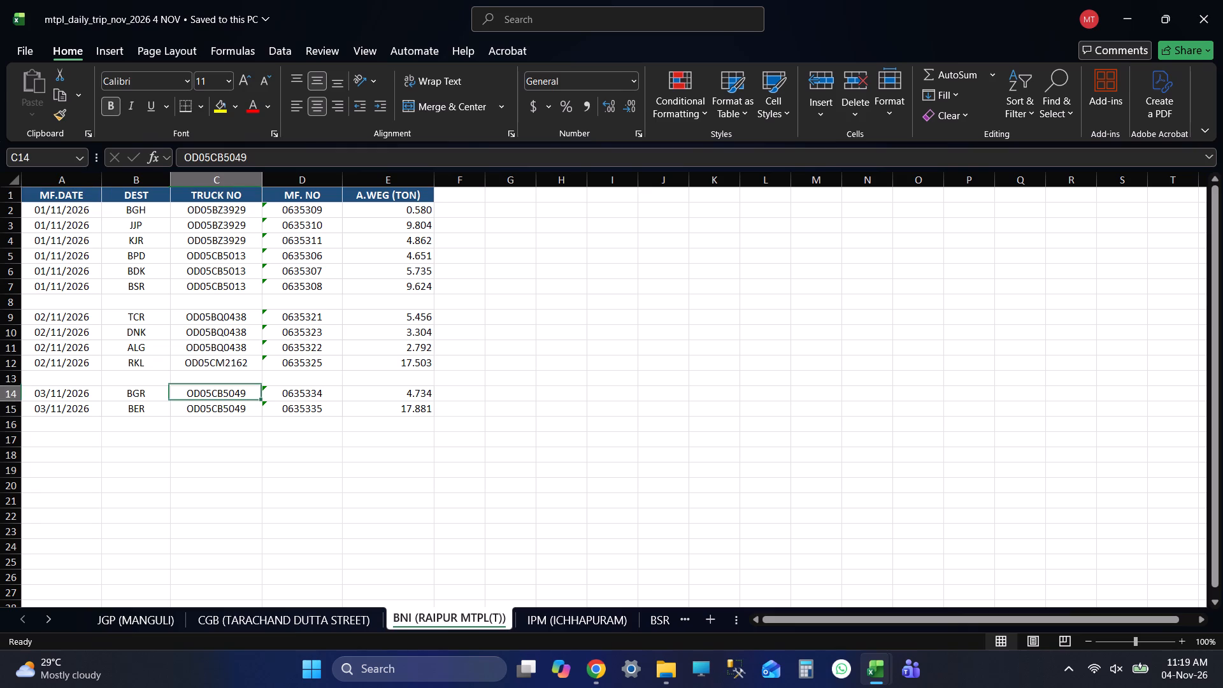
{"action": "left_click", "coordinate": [225, 402]}
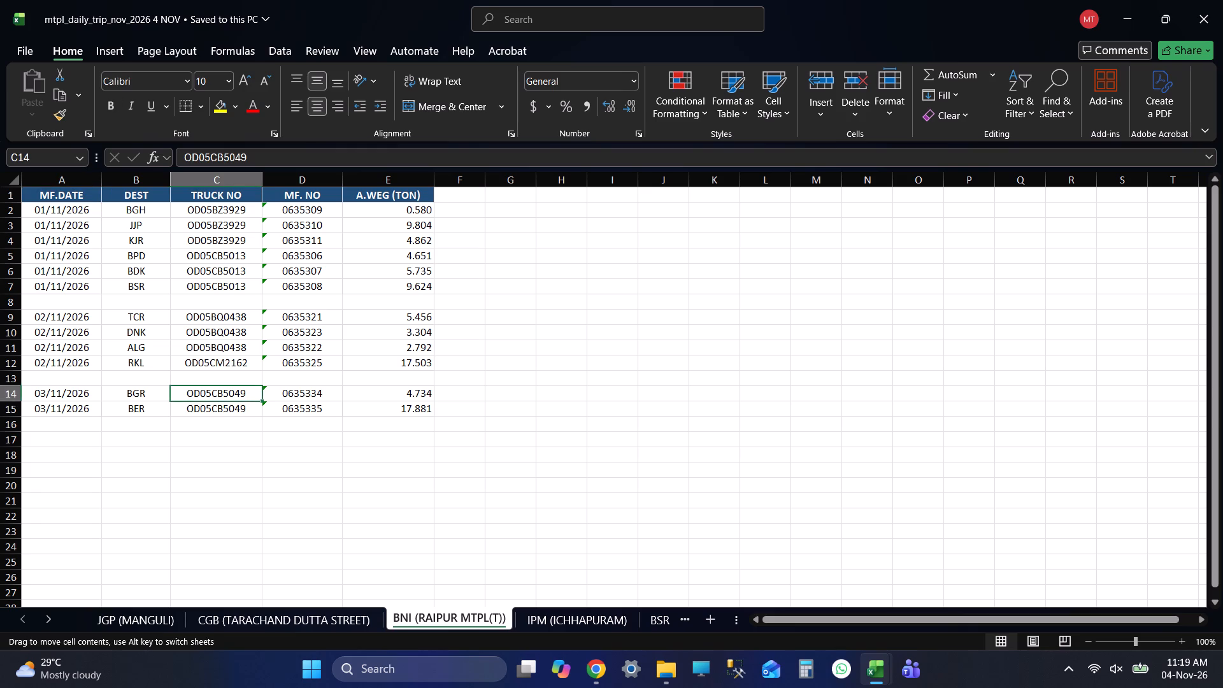
{"action": "left_click", "coordinate": [220, 413]}
Enter lorry 5049's trip from BNI to BER in the 04.11.2026 workbook and save it.
{"action": "key", "text": "alt+Tab"}
{"action": "type", "text": "BNI"}
{"action": "key", "text": "Tab"}
{"action": "type", "text": "BER"}
{"action": "key", "text": "Tab"}
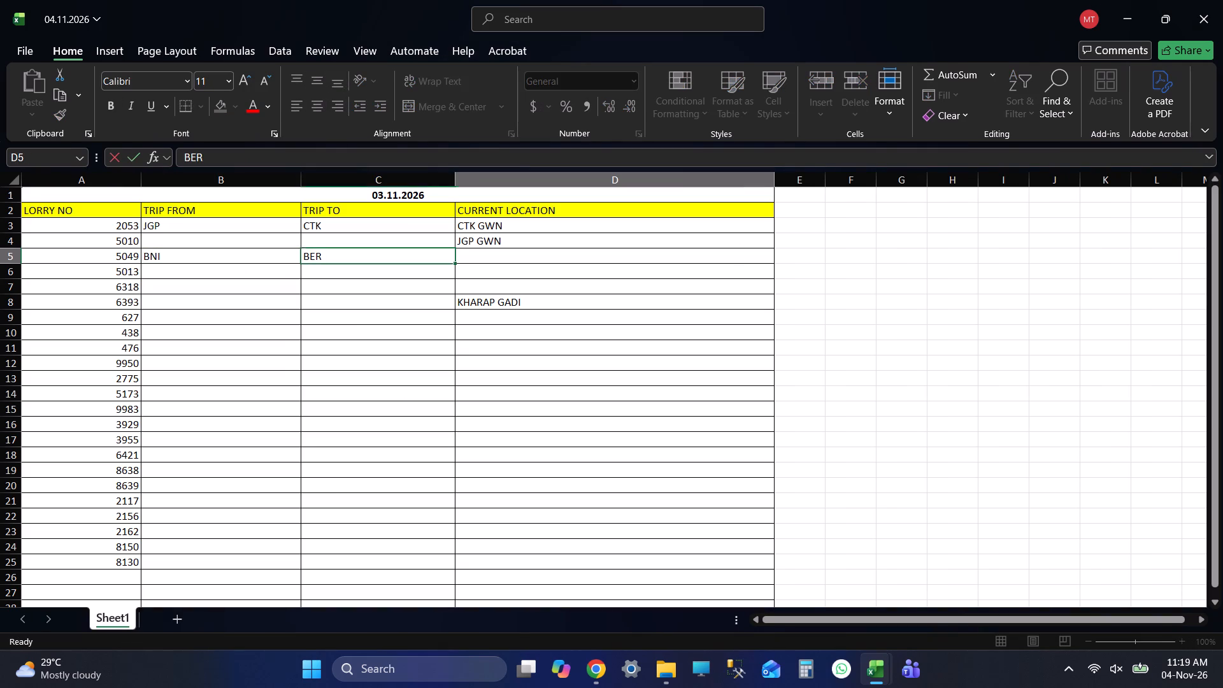
{"action": "key", "text": "ctrl+s"}
{"action": "key", "text": "alt+Tab"}
{"action": "key", "text": "alt+Tab"}
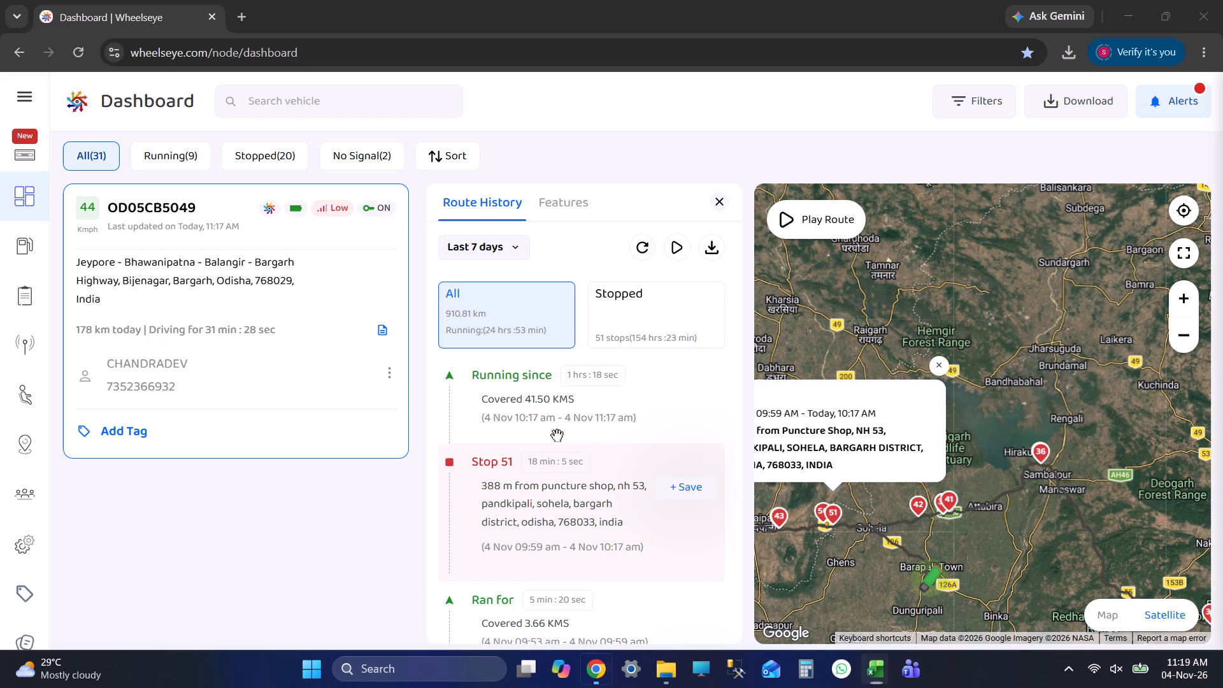
{"action": "scroll", "coordinate": [989, 522], "scroll_direction": "up", "scroll_amount": 4}
{"action": "left_click_drag", "start_coordinate": [947, 564], "coordinate": [982, 376]}
{"action": "scroll", "coordinate": [917, 433], "scroll_direction": "up", "scroll_amount": 1}
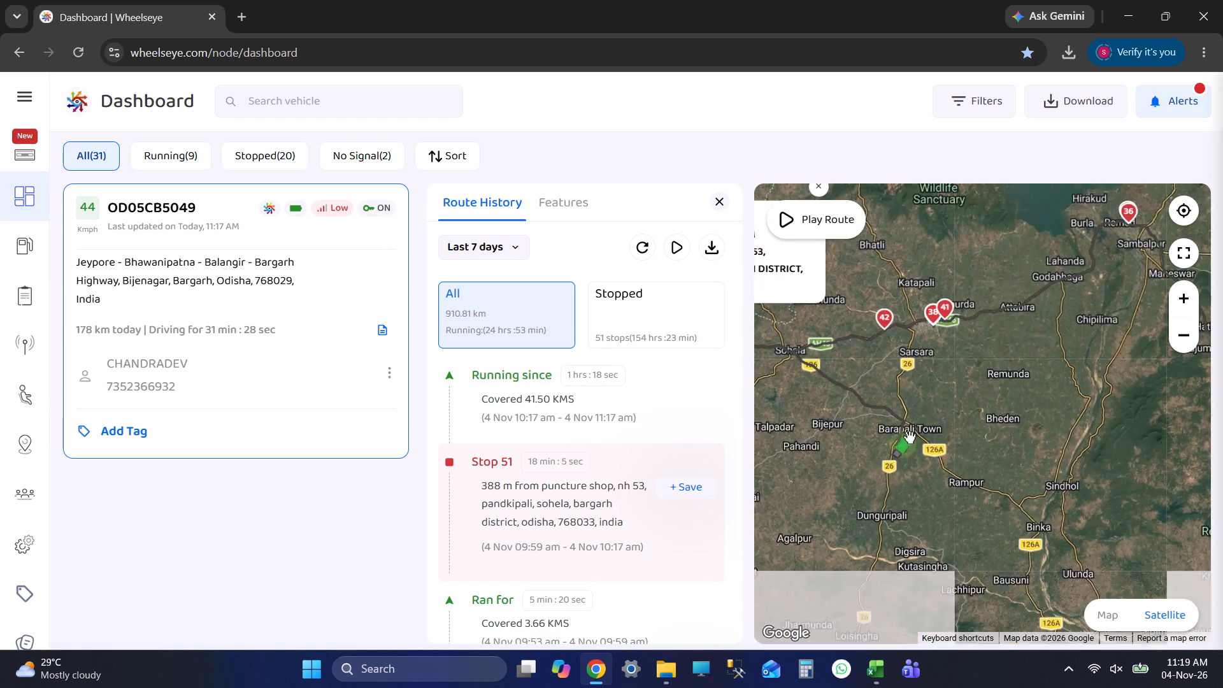
{"action": "scroll", "coordinate": [910, 451], "scroll_direction": "down", "scroll_amount": 3}
{"action": "left_click_drag", "start_coordinate": [906, 510], "coordinate": [940, 379]}
{"action": "scroll", "coordinate": [940, 388], "scroll_direction": "down", "scroll_amount": 2}
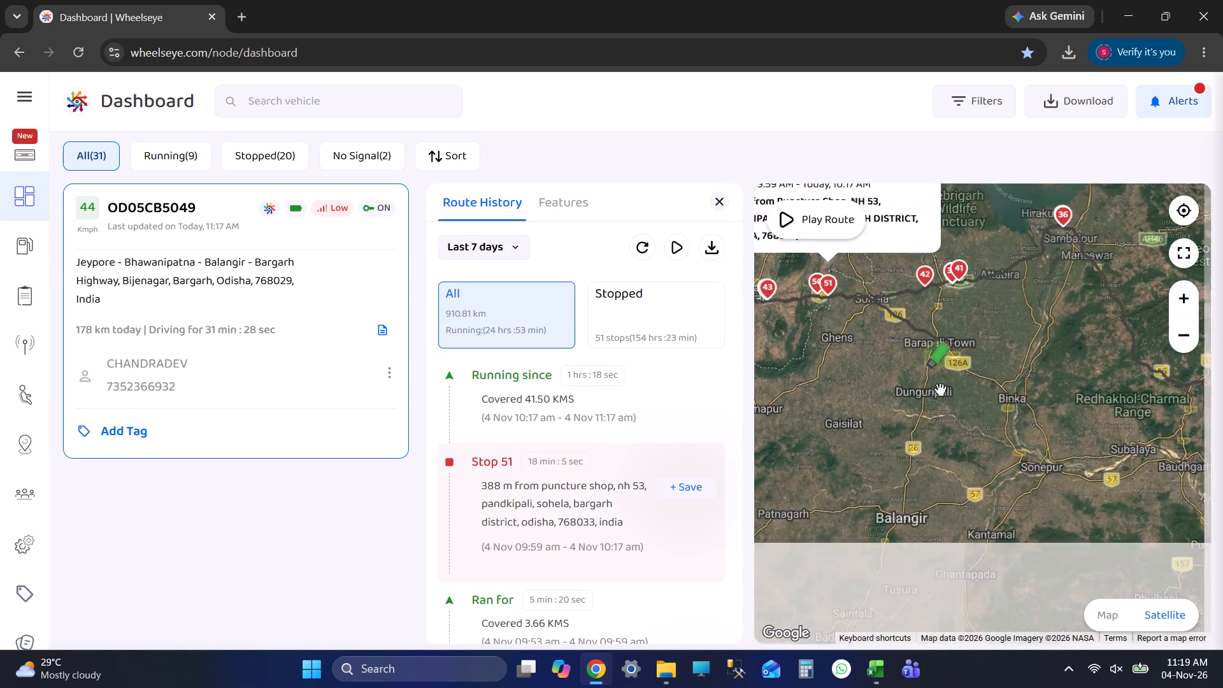
{"action": "scroll", "coordinate": [940, 387], "scroll_direction": "up", "scroll_amount": 4}
{"action": "left_click_drag", "start_coordinate": [918, 289], "coordinate": [905, 402]}
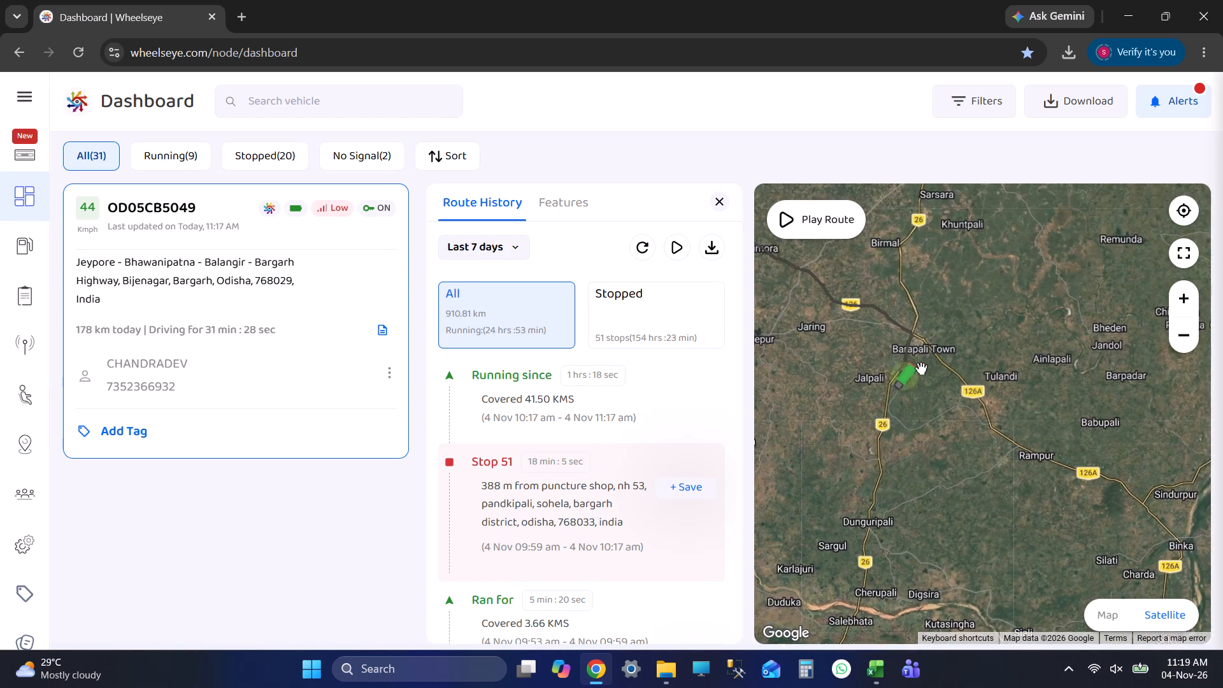
{"action": "scroll", "coordinate": [921, 368], "scroll_direction": "up", "scroll_amount": 5}
{"action": "left_click_drag", "start_coordinate": [905, 363], "coordinate": [932, 419]}
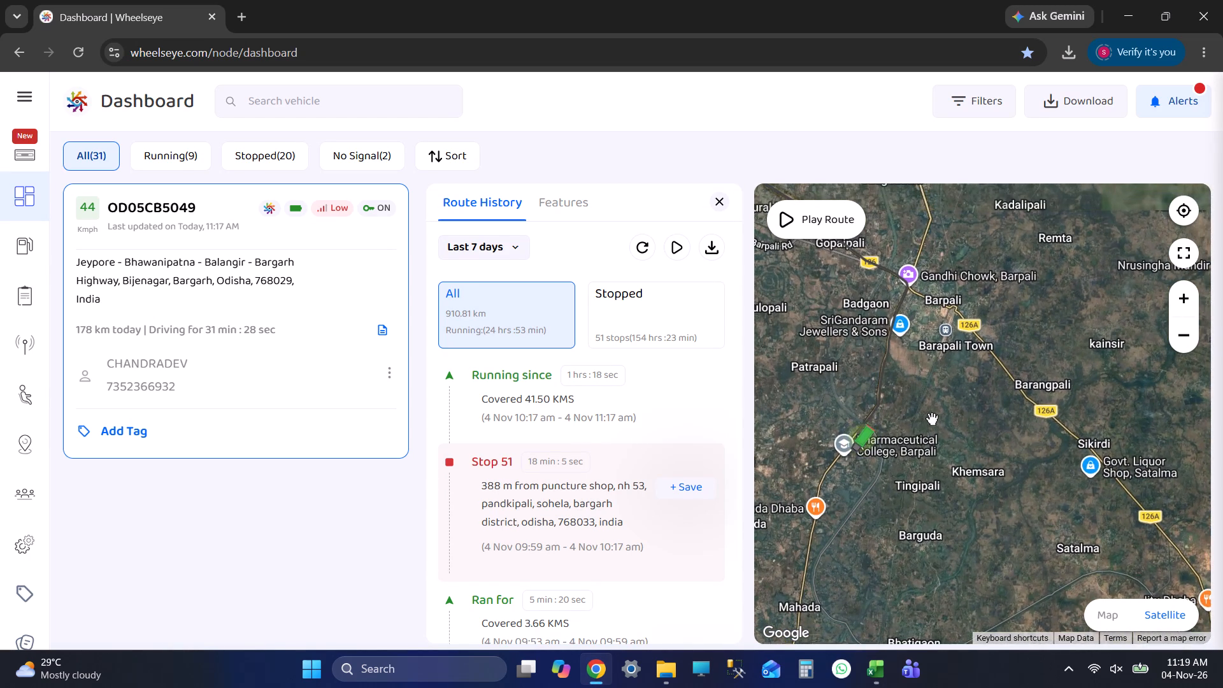
{"action": "scroll", "coordinate": [932, 419], "scroll_direction": "down", "scroll_amount": 3}
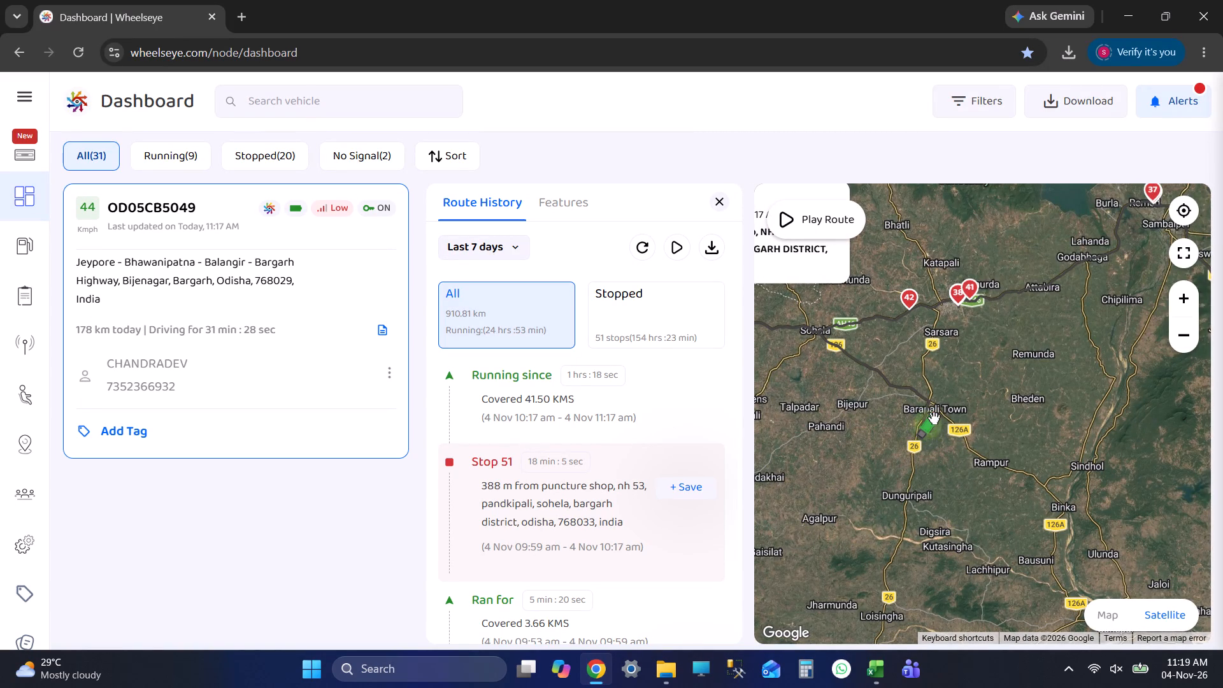
Start lorry 5049's current location entry in the 04.11.2026 workbook with BARAPALI.
{"action": "key", "text": "alt+Tab"}
{"action": "key", "text": "alt+Tab"}
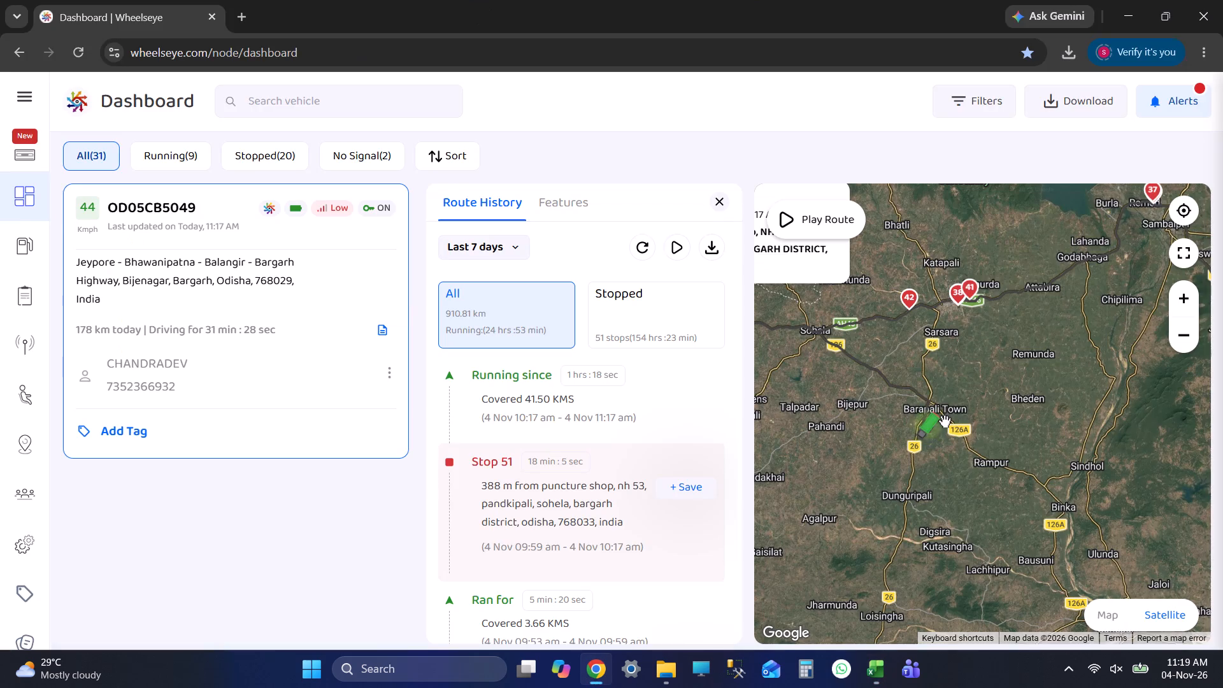
{"action": "key", "text": "alt+Tab"}
{"action": "type", "text": "BARAPALI"}
{"action": "key", "text": "space"}
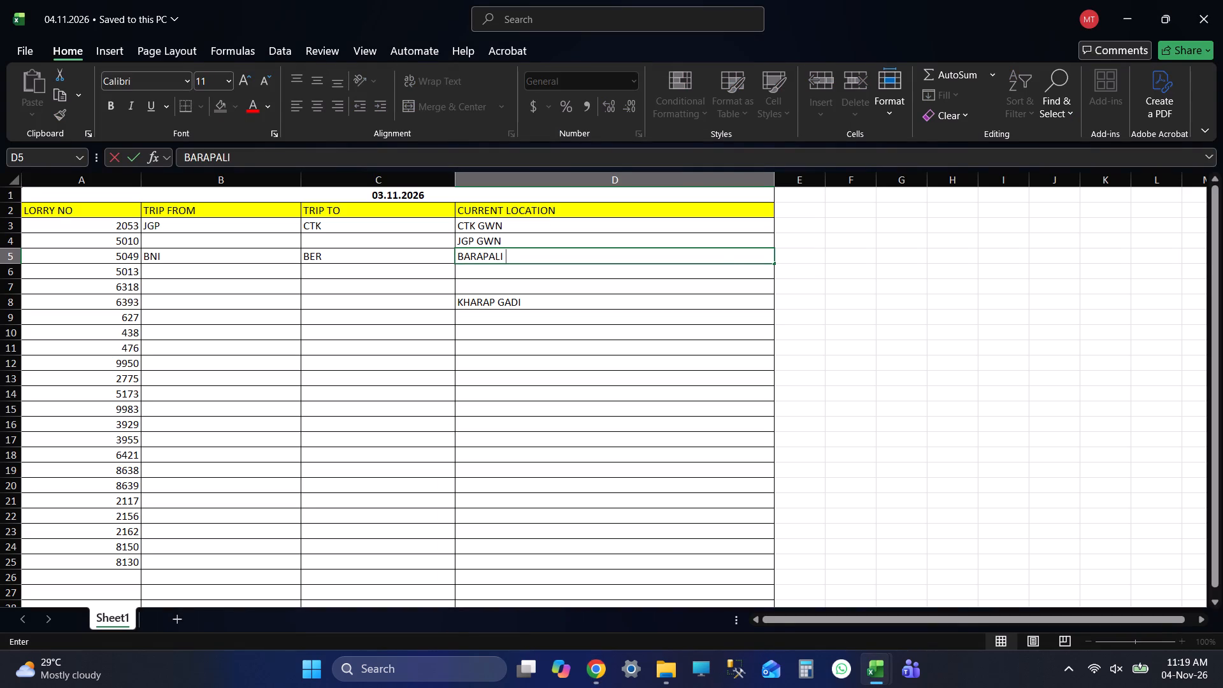
{"action": "key", "text": "alt+Tab"}
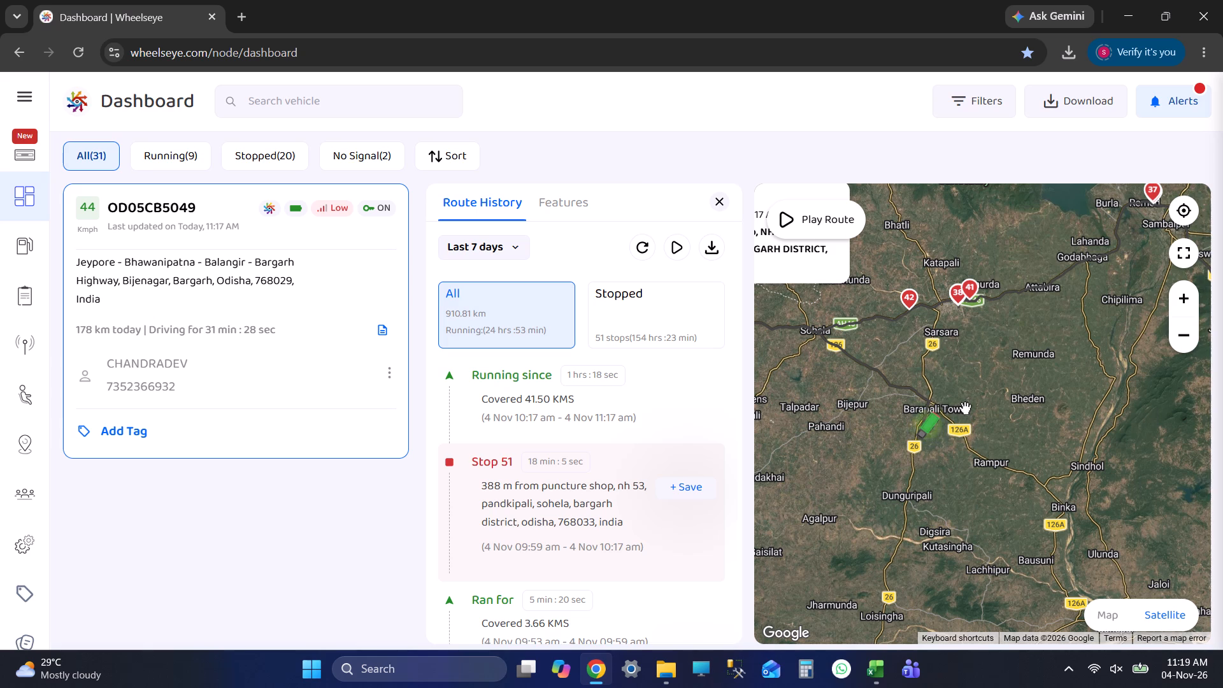
{"action": "scroll", "coordinate": [966, 399], "scroll_direction": "up", "scroll_amount": 3}
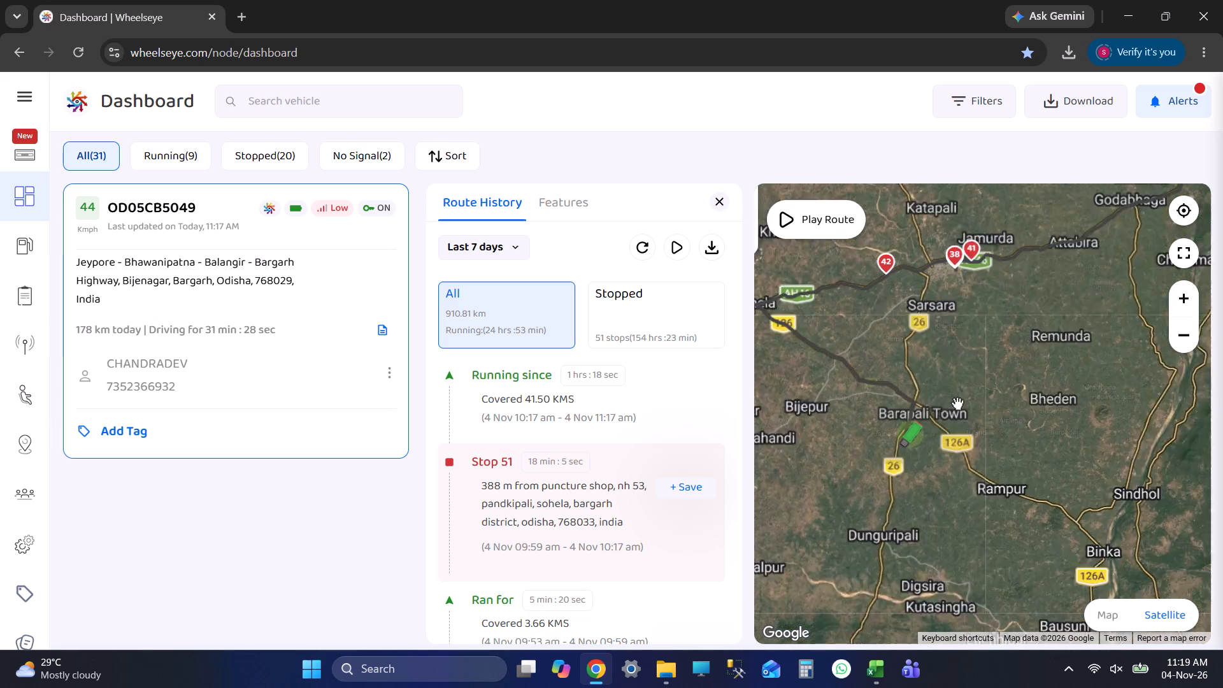
{"action": "left_click_drag", "start_coordinate": [940, 403], "coordinate": [978, 376]}
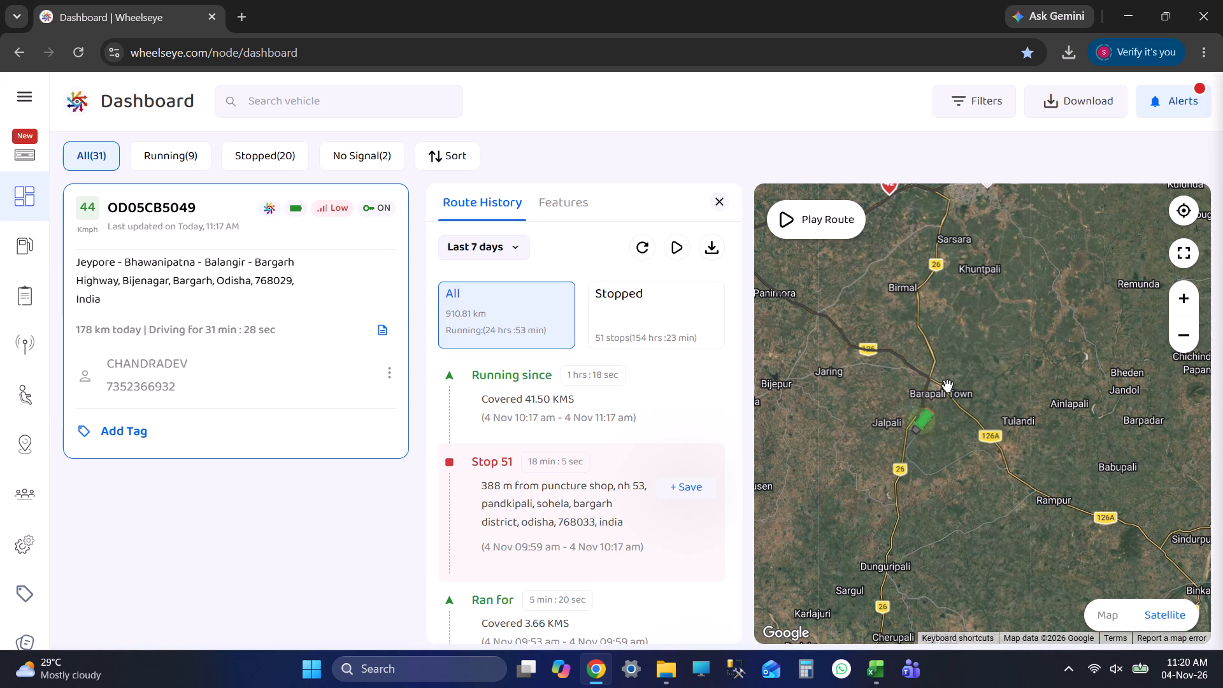
{"action": "scroll", "coordinate": [940, 425], "scroll_direction": "up", "scroll_amount": 2}
{"action": "key", "text": "alt+Tab"}
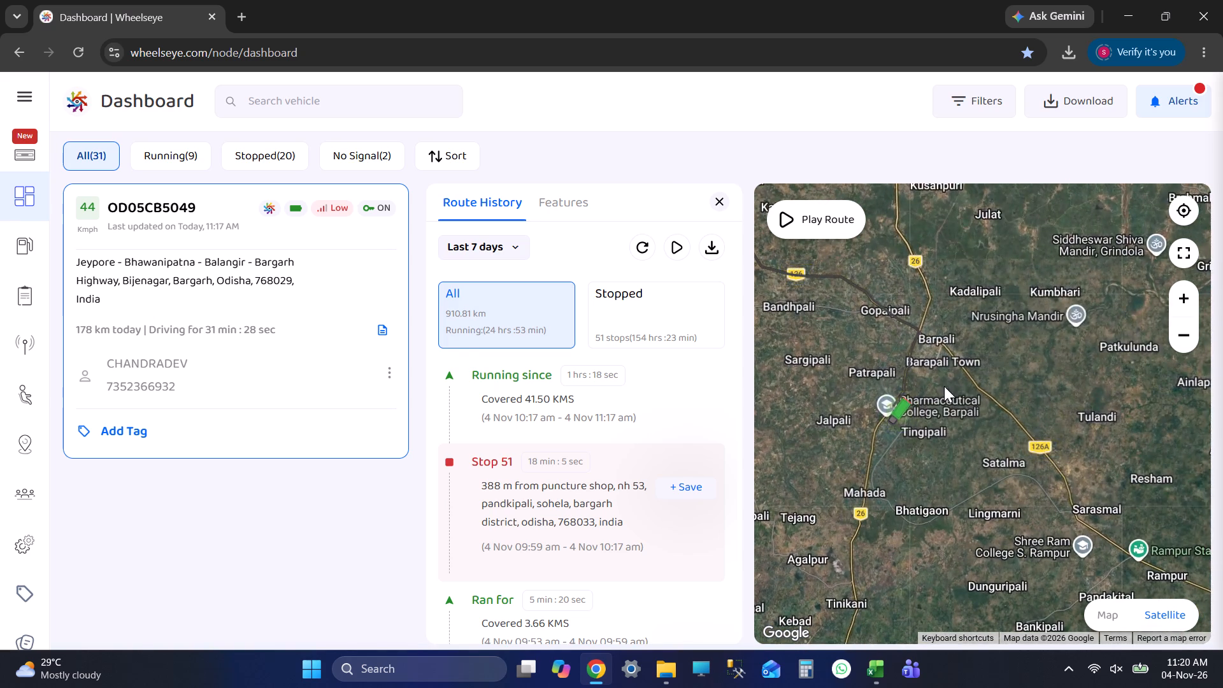
{"action": "key", "text": "alt+Tab"}
{"action": "scroll", "coordinate": [934, 431], "scroll_direction": "up", "scroll_amount": 2}
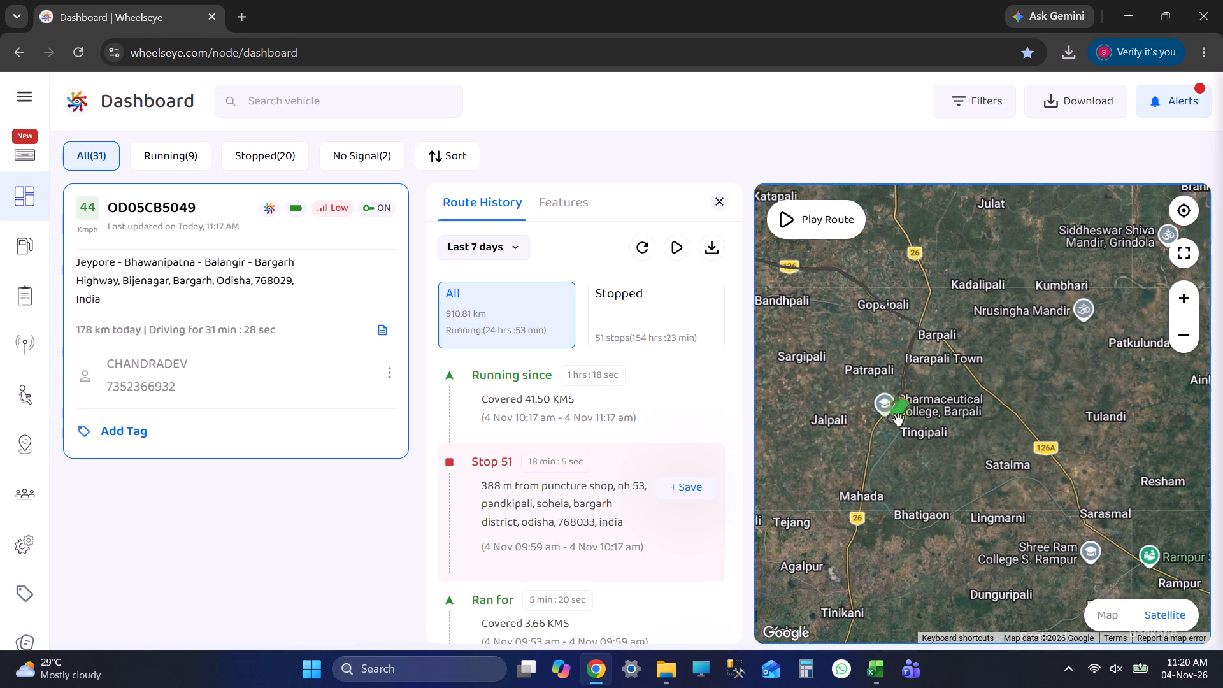
{"action": "scroll", "coordinate": [898, 419], "scroll_direction": "up", "scroll_amount": 4}
{"action": "left_click_drag", "start_coordinate": [863, 341], "coordinate": [948, 369]}
{"action": "scroll", "coordinate": [948, 369], "scroll_direction": "down", "scroll_amount": 12}
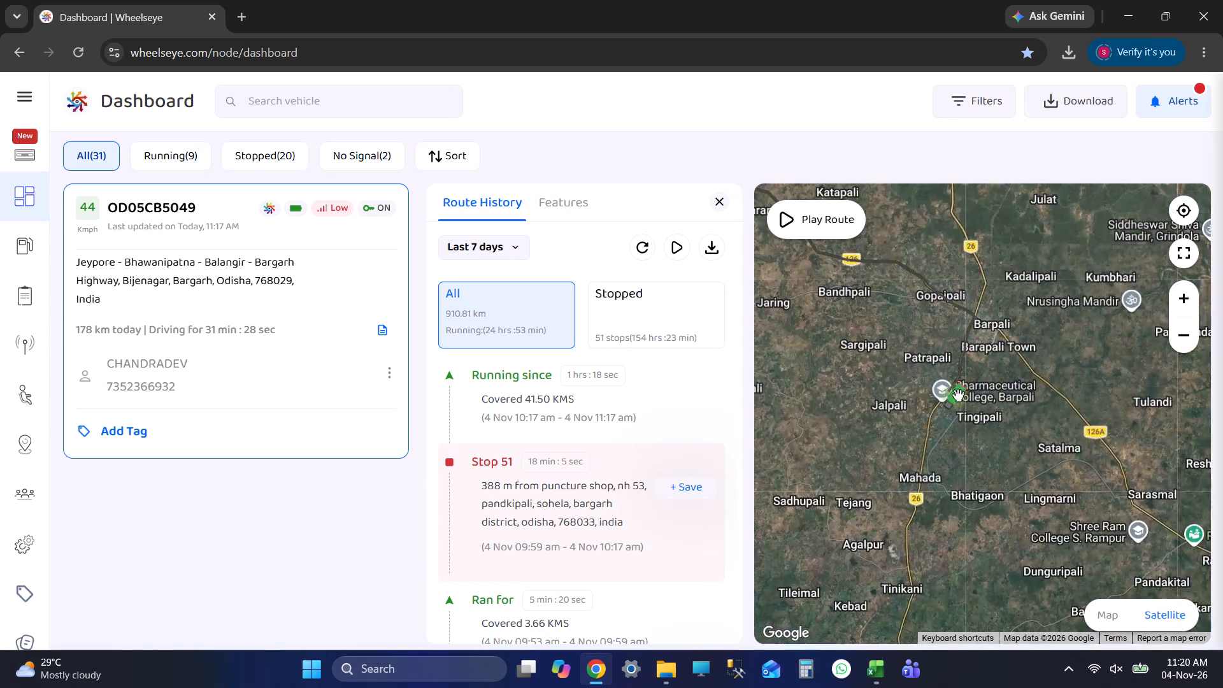
{"action": "scroll", "coordinate": [978, 385], "scroll_direction": "down", "scroll_amount": 4}
{"action": "left_click_drag", "start_coordinate": [1017, 425], "coordinate": [859, 363]}
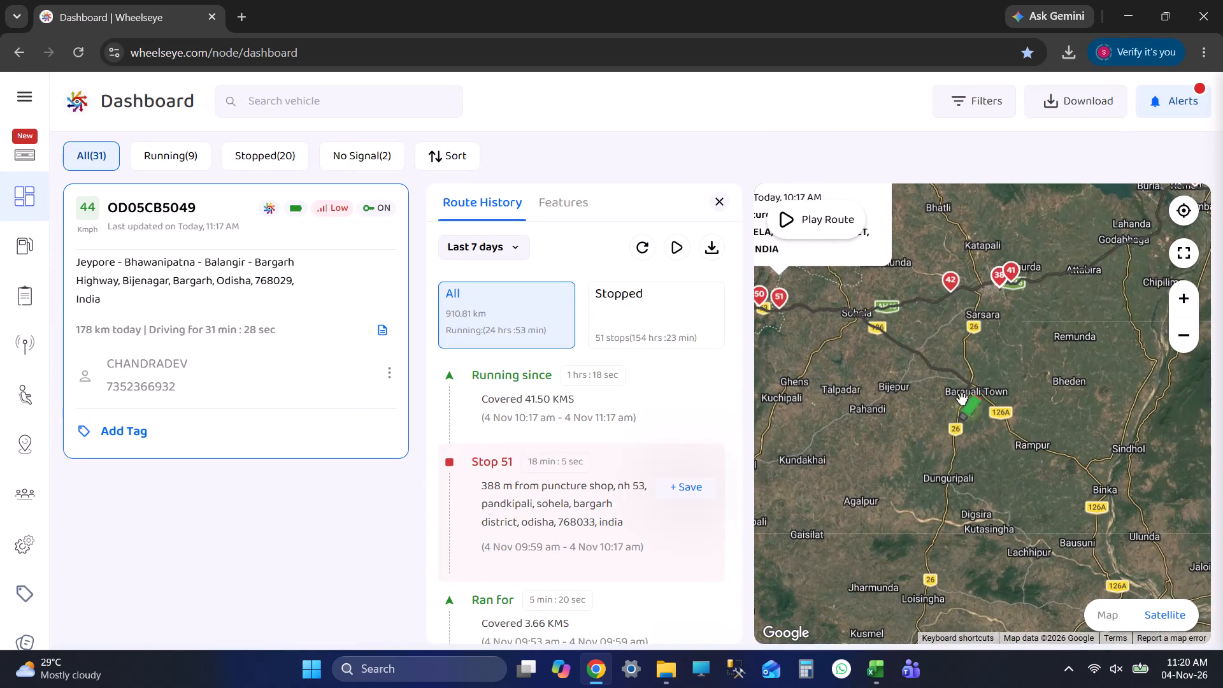
{"action": "scroll", "coordinate": [962, 398], "scroll_direction": "up", "scroll_amount": 1}
Complete lorry 5049's current location in the 04.11.2026 workbook as BARAPALI TOWN (RUNNING).
{"action": "key", "text": "alt+Tab"}
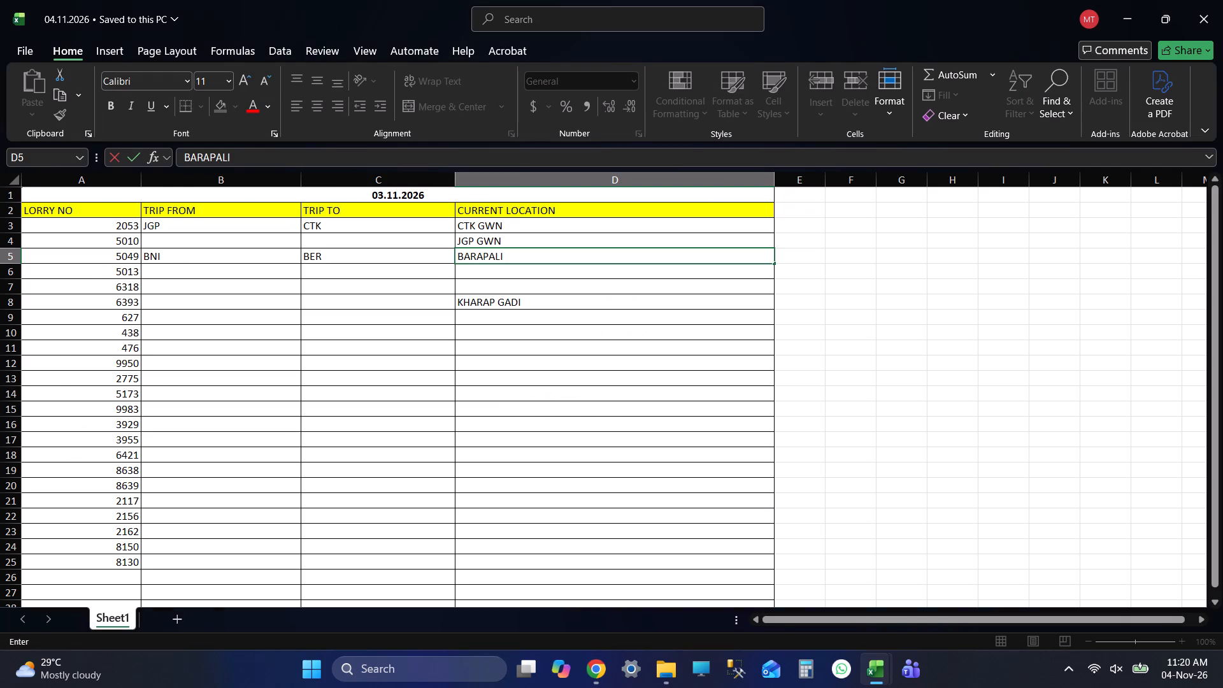
{"action": "key", "text": "alt+Tab"}
{"action": "key", "text": "alt+Tab"}
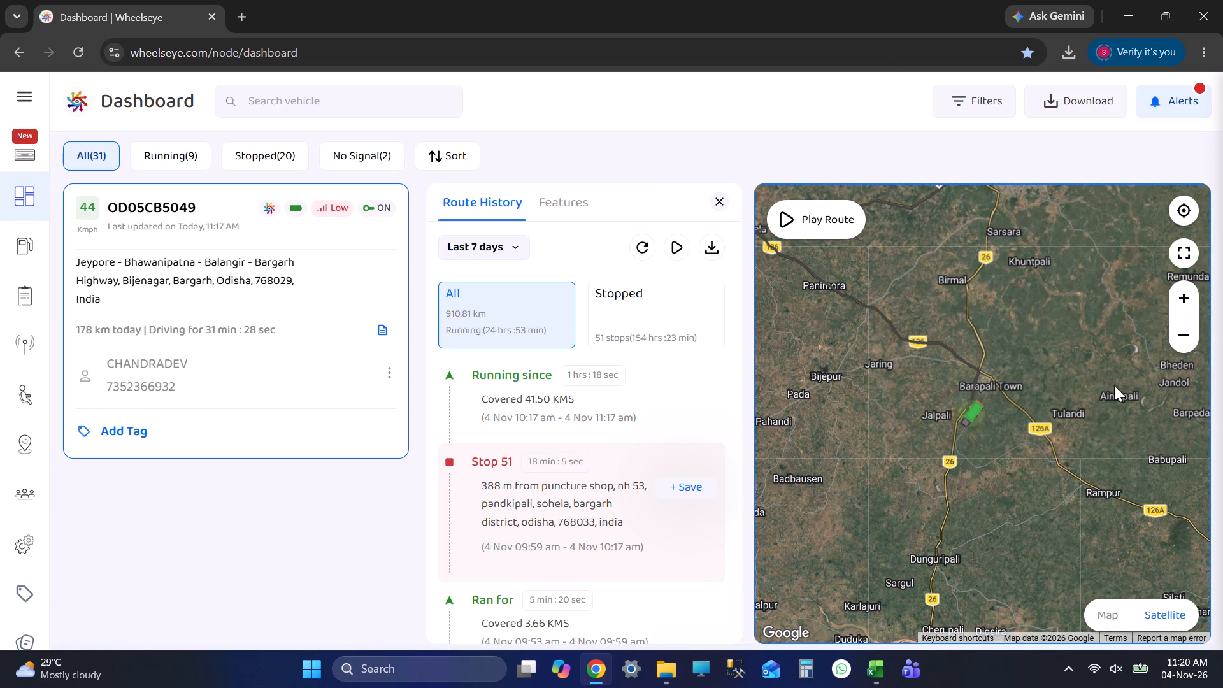
{"action": "type", "text": "TOWN (RUNNING)"}
{"action": "key", "text": "Return"}
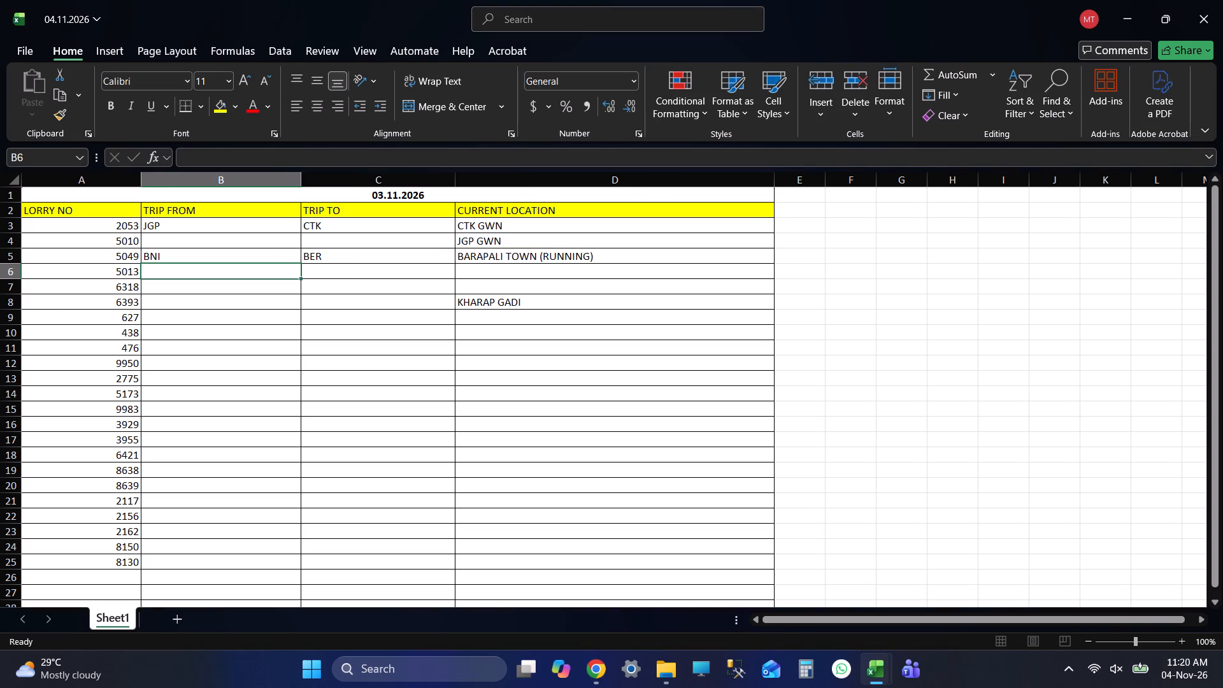
Save the 04.11.2026 workbook.
{"action": "key", "text": "ctrl+s"}
Look up lorry 5013's route history in Wheelseye and enter CGB as its trip from in the 04.11.2026 workbook.
{"action": "key", "text": "alt+Tab"}
{"action": "left_click_drag", "start_coordinate": [286, 129], "coordinate": [287, 120]}
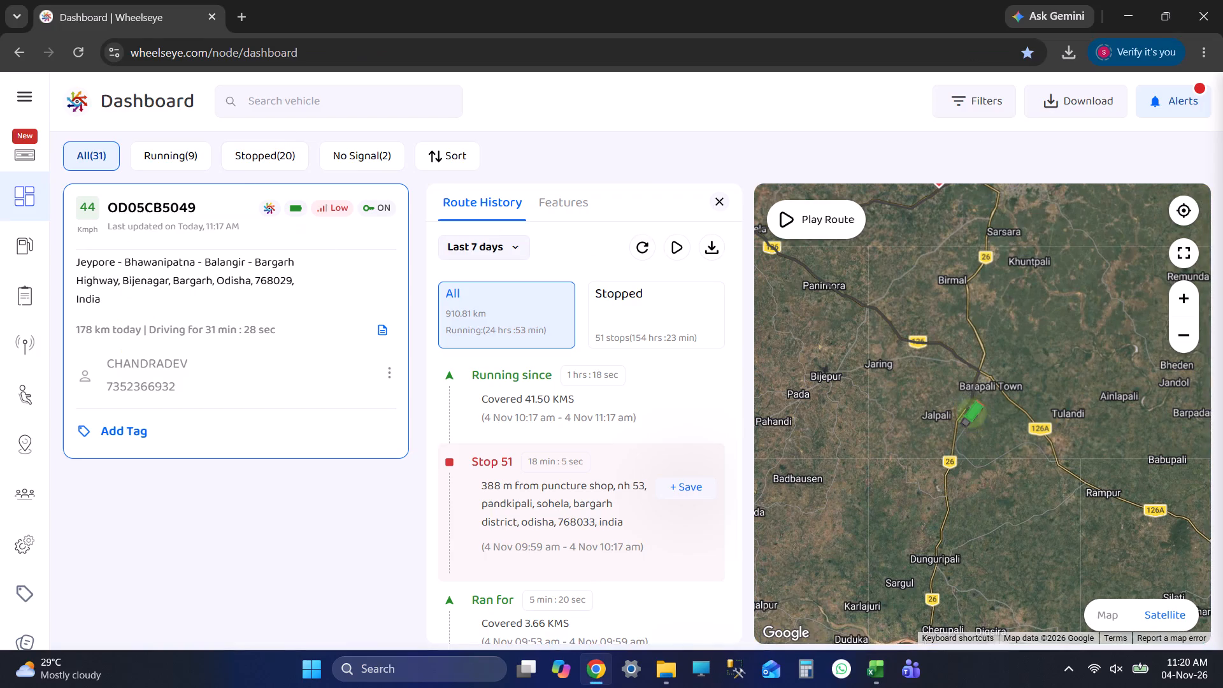
{"action": "left_click", "coordinate": [287, 115]}
{"action": "type", "text": "5013"}
{"action": "key", "text": "Return"}
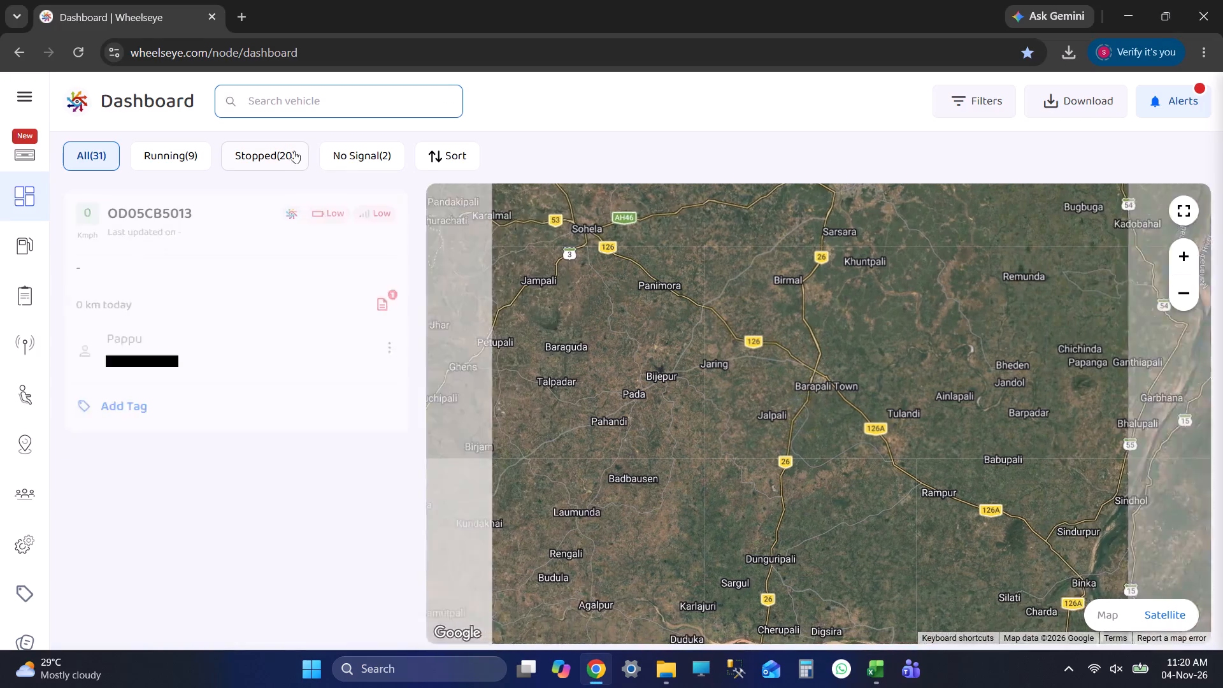
{"action": "left_click", "coordinate": [189, 220]}
{"action": "scroll", "coordinate": [1009, 470], "scroll_direction": "down", "scroll_amount": 1}
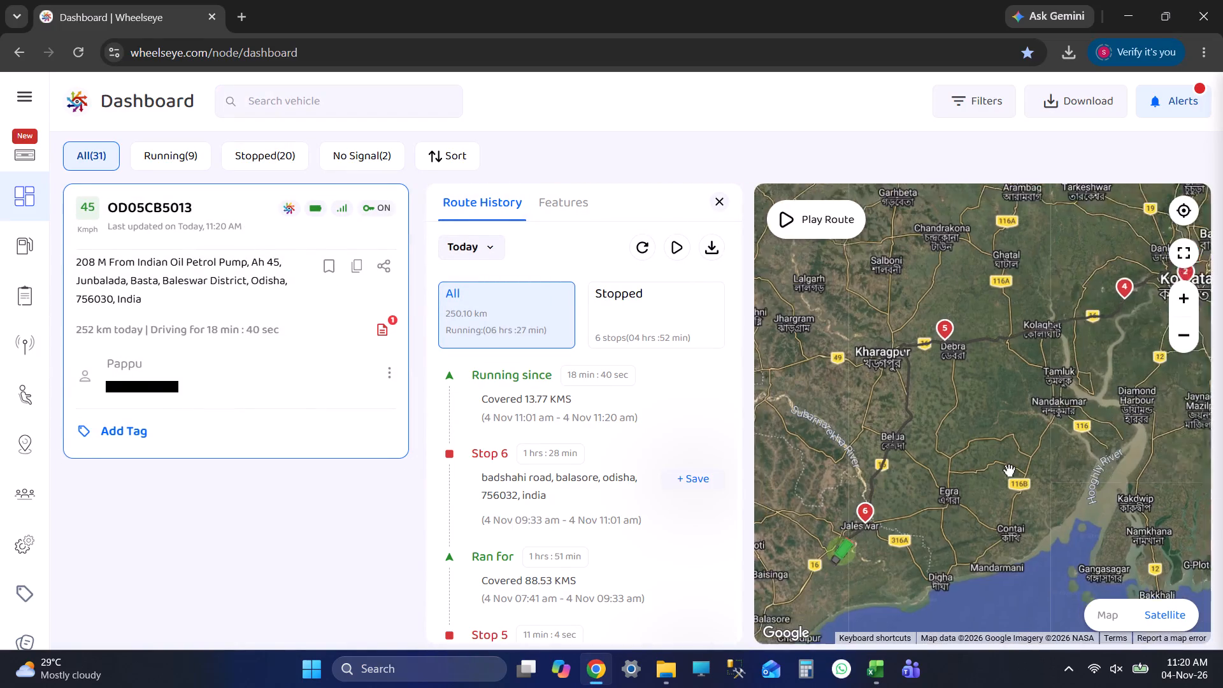
{"action": "key", "text": "alt+Tab"}
{"action": "type", "text": "CGB"}
{"action": "key", "text": "Tab"}
{"action": "key", "text": "alt+Tab"}
{"action": "key", "text": "alt+Tab"}
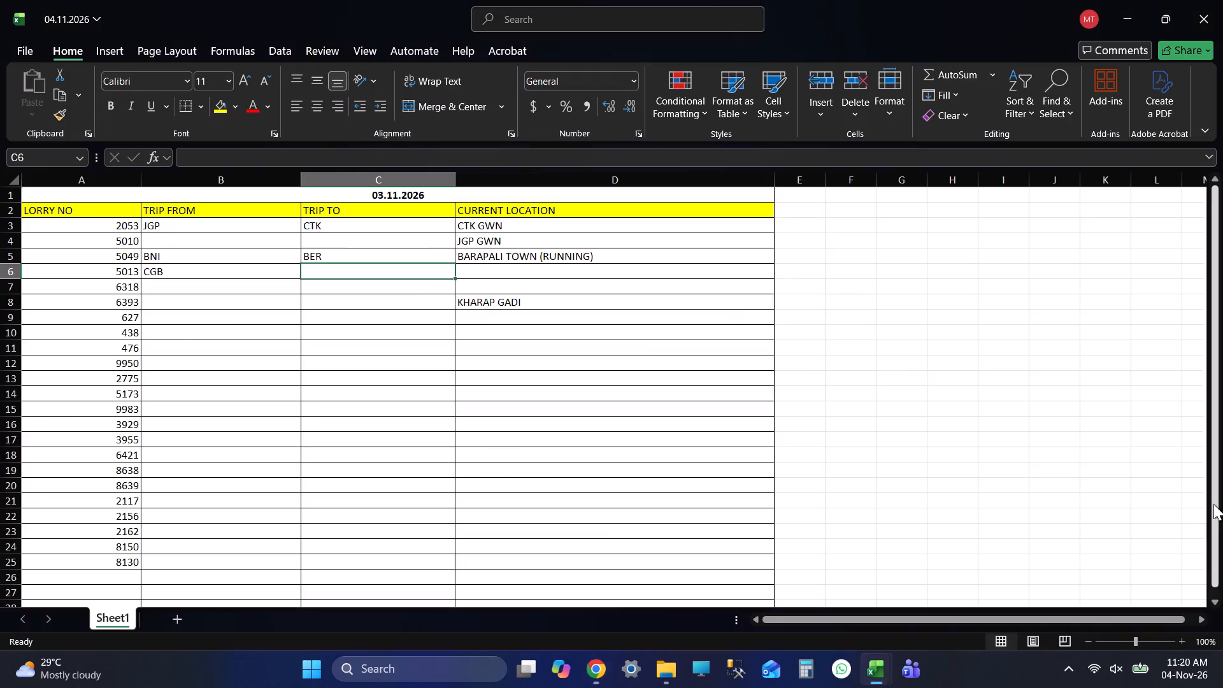
{"action": "key", "text": "alt+Tab"}
{"action": "key", "text": "alt+Tab"}
{"action": "key", "text": "alt+Tab"}
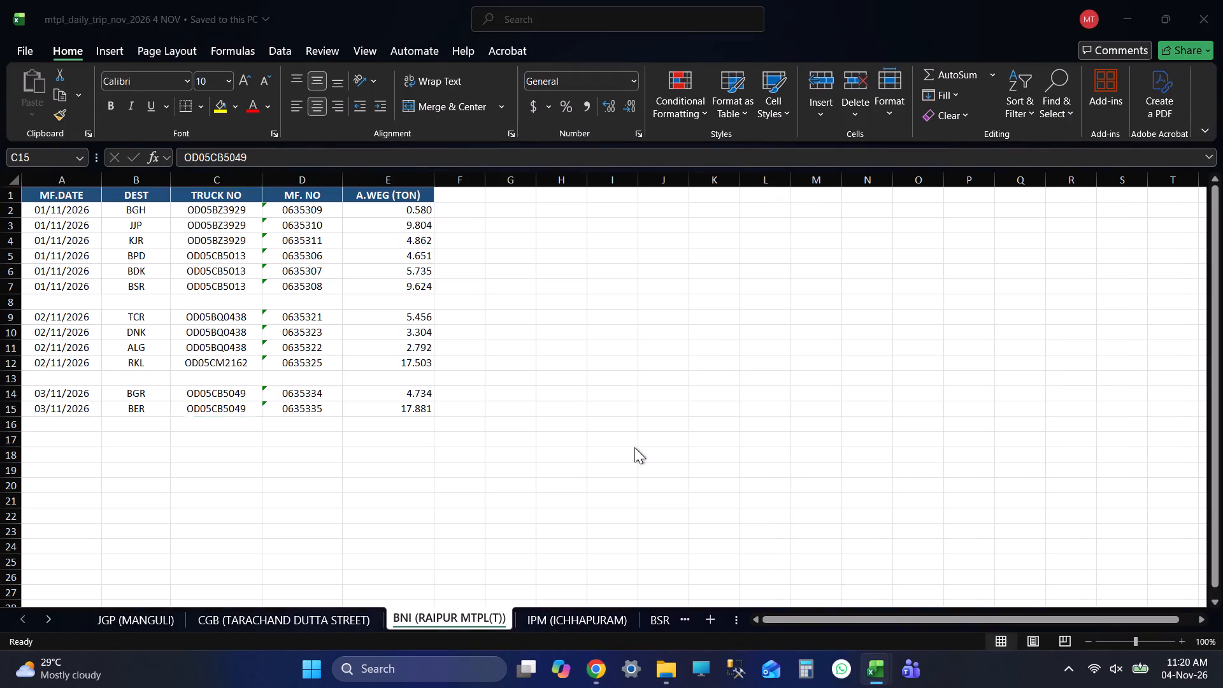
{"action": "key", "text": "alt+Tab"}
{"action": "key", "text": "alt+Tab"}
{"action": "scroll", "coordinate": [586, 511], "scroll_direction": "down", "scroll_amount": 3}
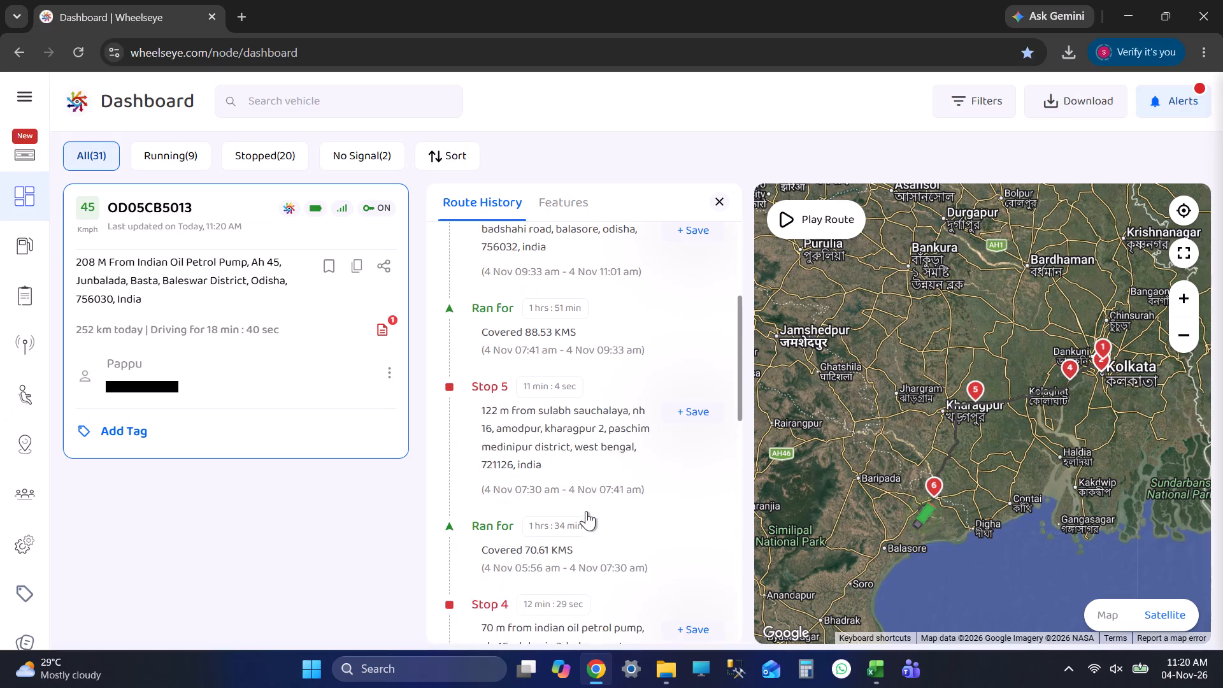
{"action": "scroll", "coordinate": [586, 511], "scroll_direction": "up", "scroll_amount": 6}
{"action": "key", "text": "alt+Tab"}
{"action": "key", "text": "alt+Tab"}
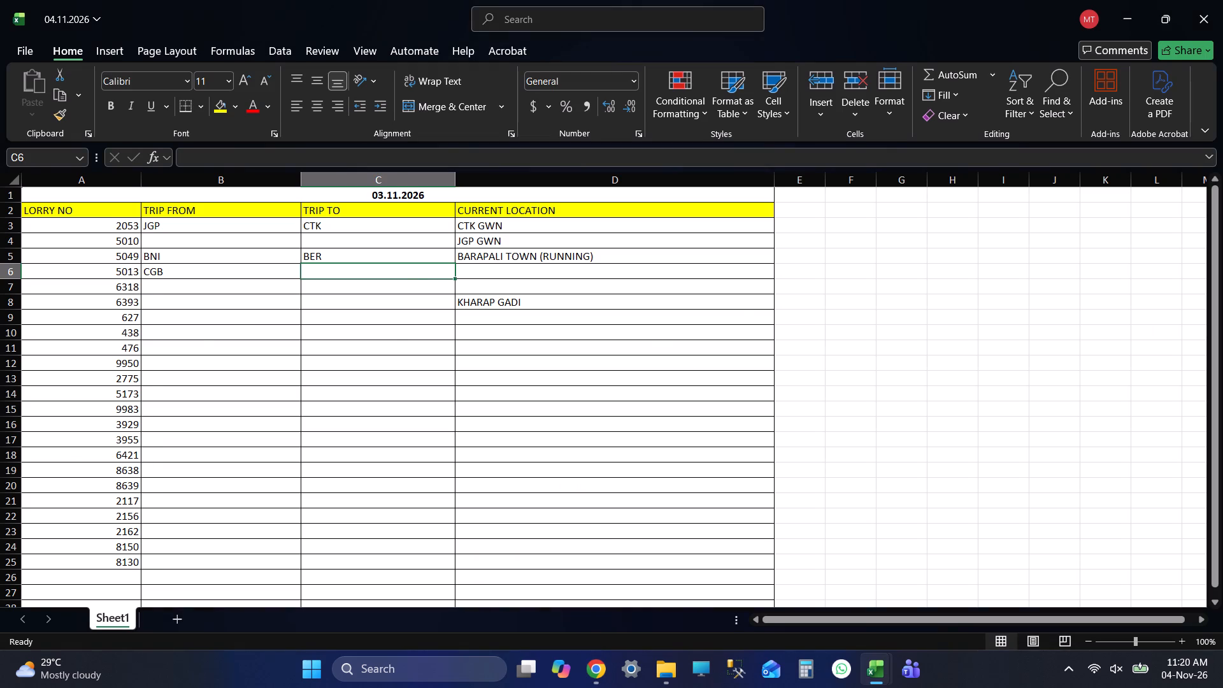
{"action": "key", "text": "alt+Tab"}
{"action": "left_click", "coordinate": [254, 625]}
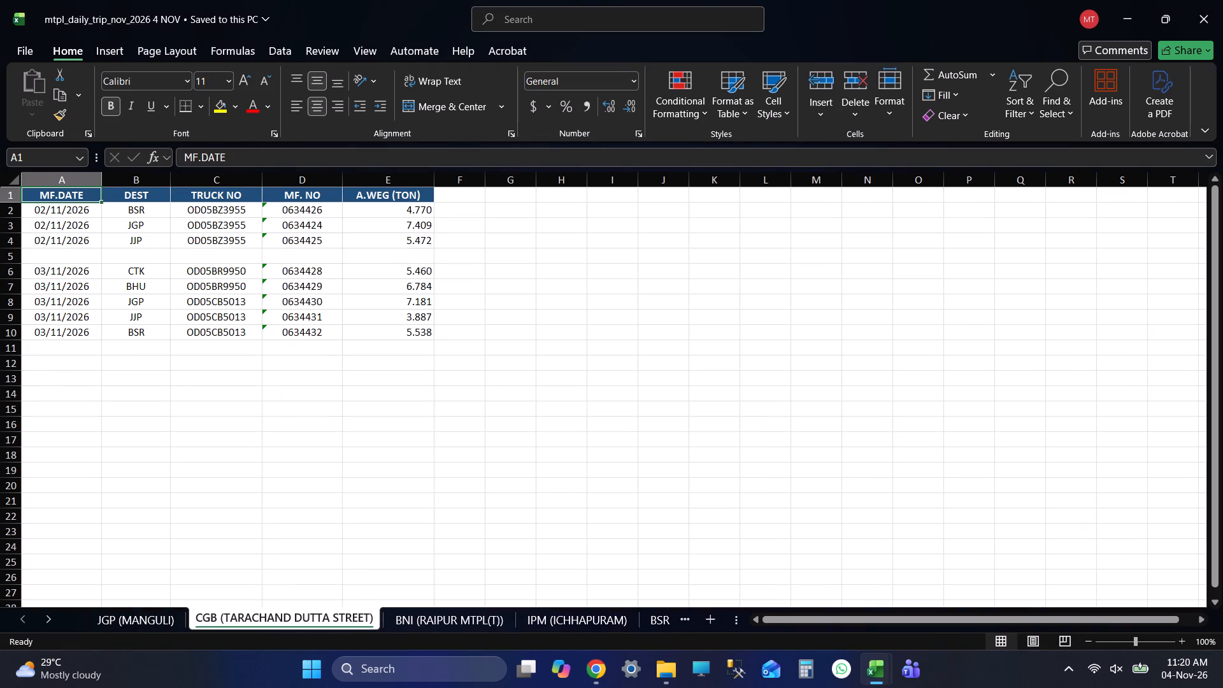
{"action": "left_click_drag", "start_coordinate": [211, 301], "coordinate": [230, 331]}
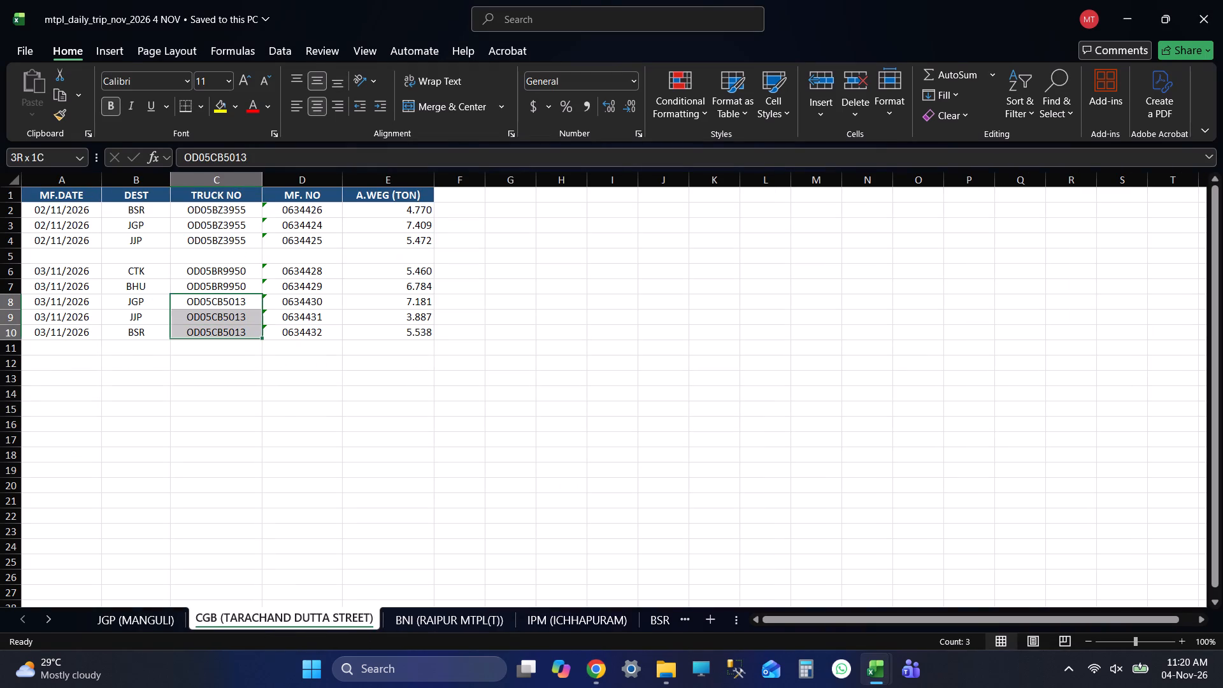
{"action": "left_click_drag", "start_coordinate": [230, 331], "coordinate": [435, 329]}
Enter JGP as lorry 5013's trip to in the 04.11.2026 workbook and save it.
{"action": "key", "text": "alt+Tab"}
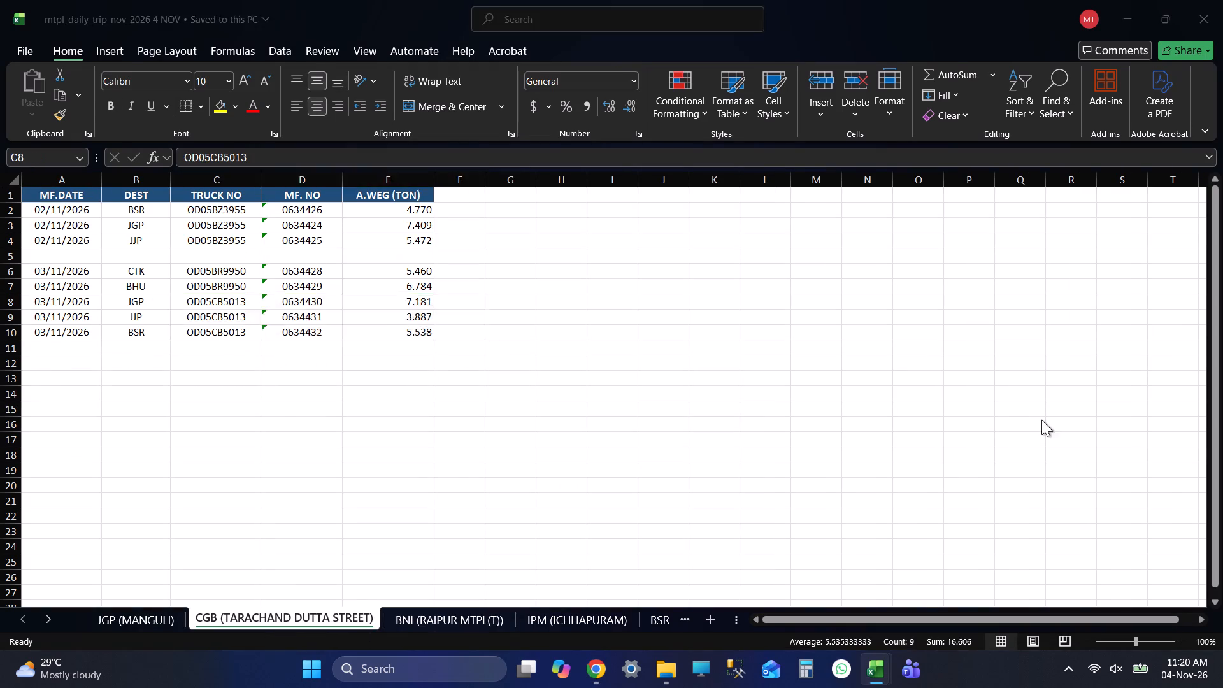
{"action": "type", "text": "JGP"}
{"action": "key", "text": "Tab"}
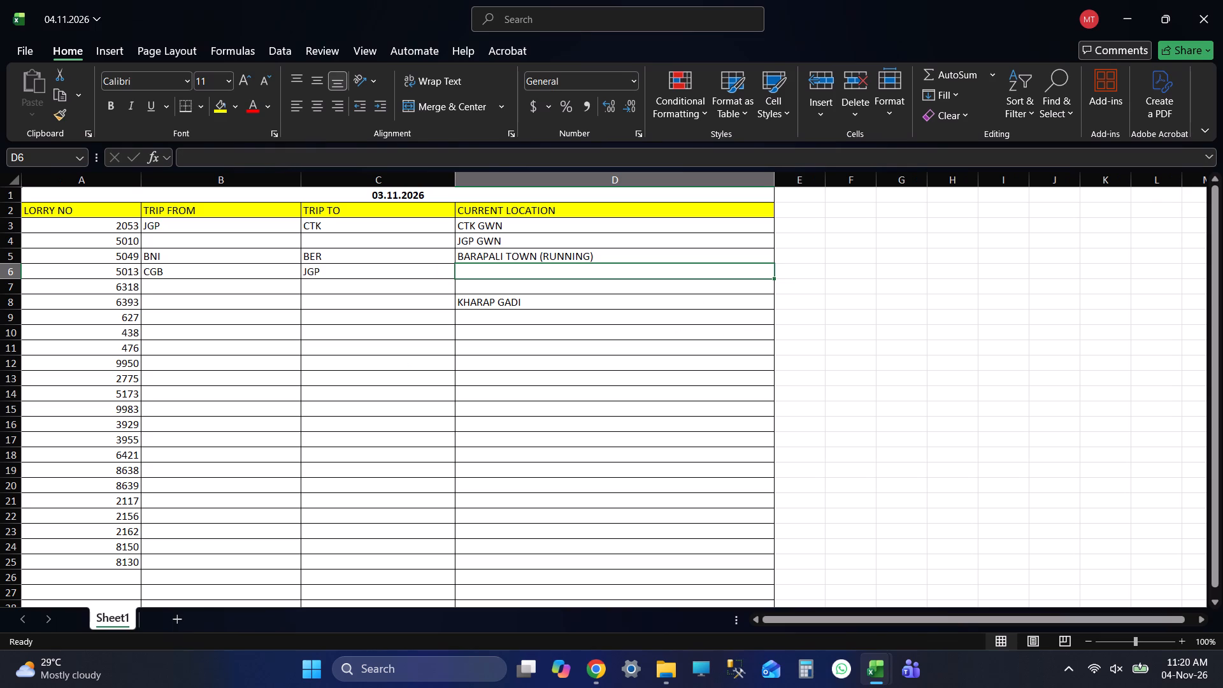
{"action": "key", "text": "ctrl+s"}
{"action": "key", "text": "alt+Tab"}
{"action": "key", "text": "alt+Tab"}
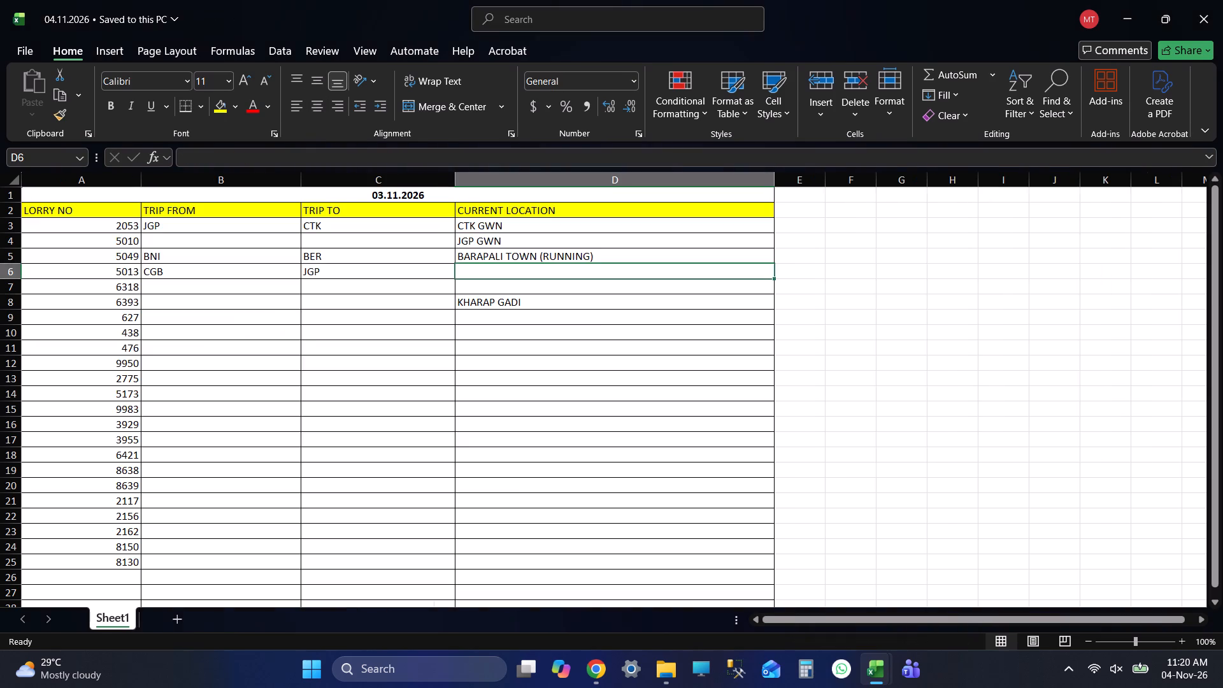
{"action": "key", "text": "alt+Tab"}
{"action": "key", "text": "alt+Tab"}
{"action": "scroll", "coordinate": [924, 527], "scroll_direction": "up", "scroll_amount": 4}
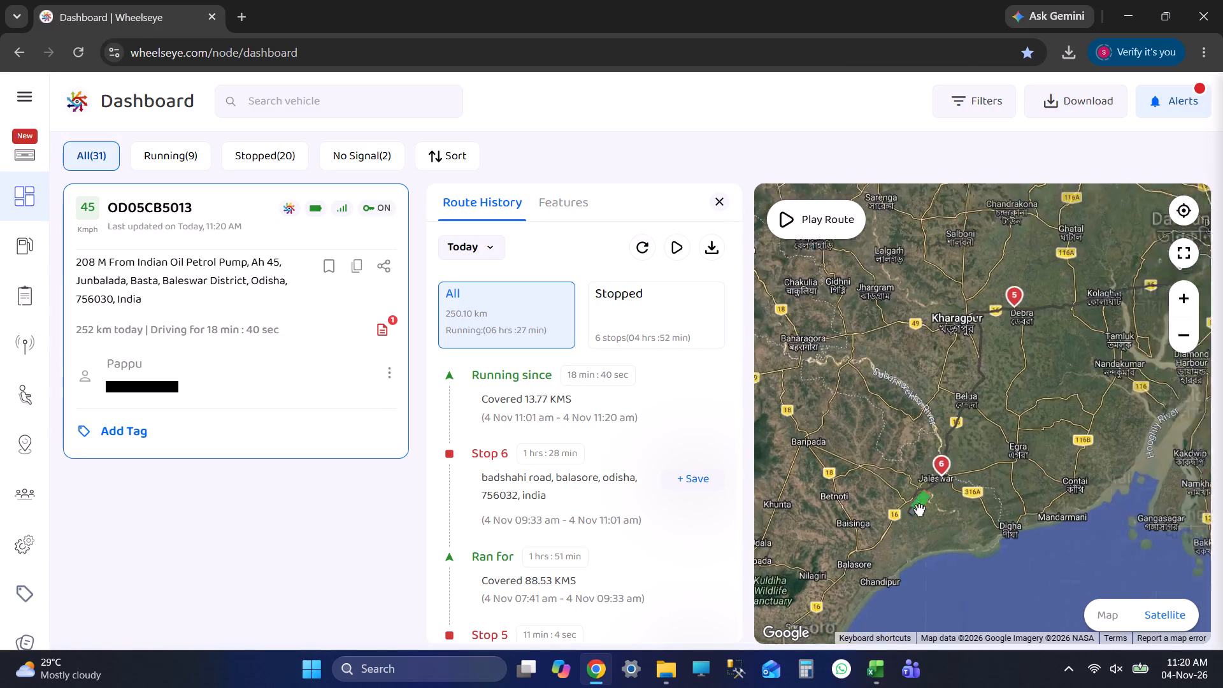
{"action": "scroll", "coordinate": [919, 510], "scroll_direction": "up", "scroll_amount": 4}
{"action": "scroll", "coordinate": [913, 486], "scroll_direction": "down", "scroll_amount": 2}
{"action": "scroll", "coordinate": [913, 486], "scroll_direction": "up", "scroll_amount": 1}
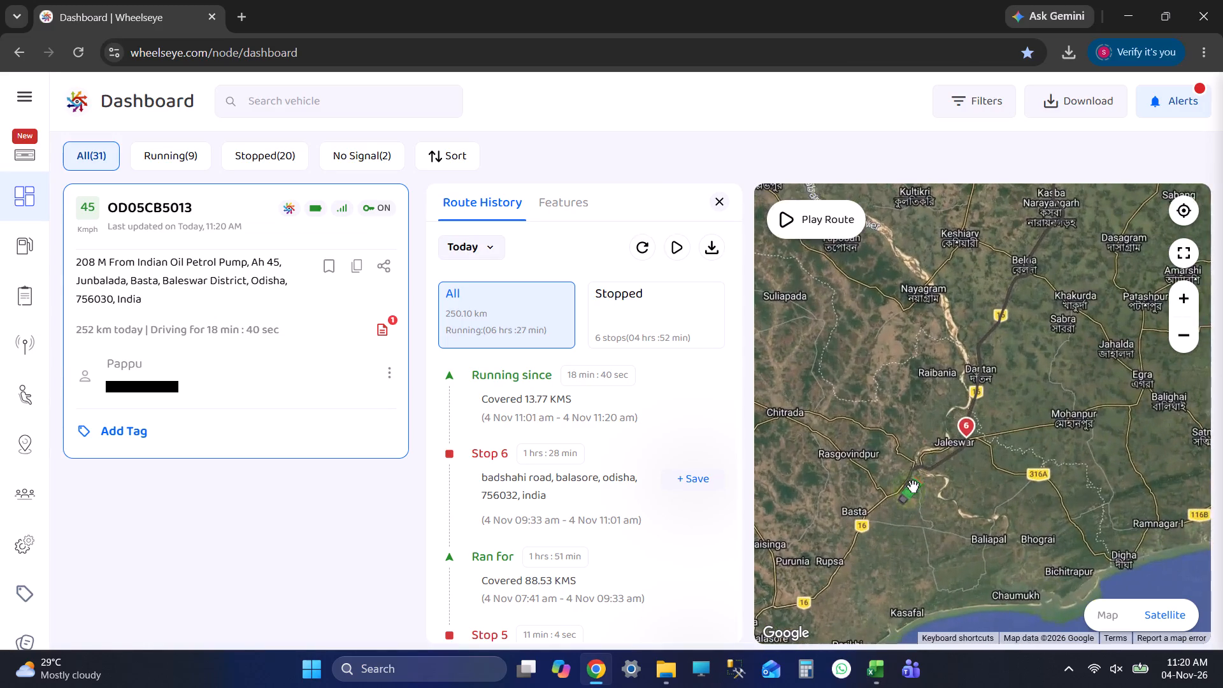
{"action": "scroll", "coordinate": [913, 486], "scroll_direction": "down", "scroll_amount": 2}
Enter JALESHWAR (RUNNING) as lorry 5013's current location in the 04.11.2026 workbook and save it.
{"action": "key", "text": "alt+Tab"}
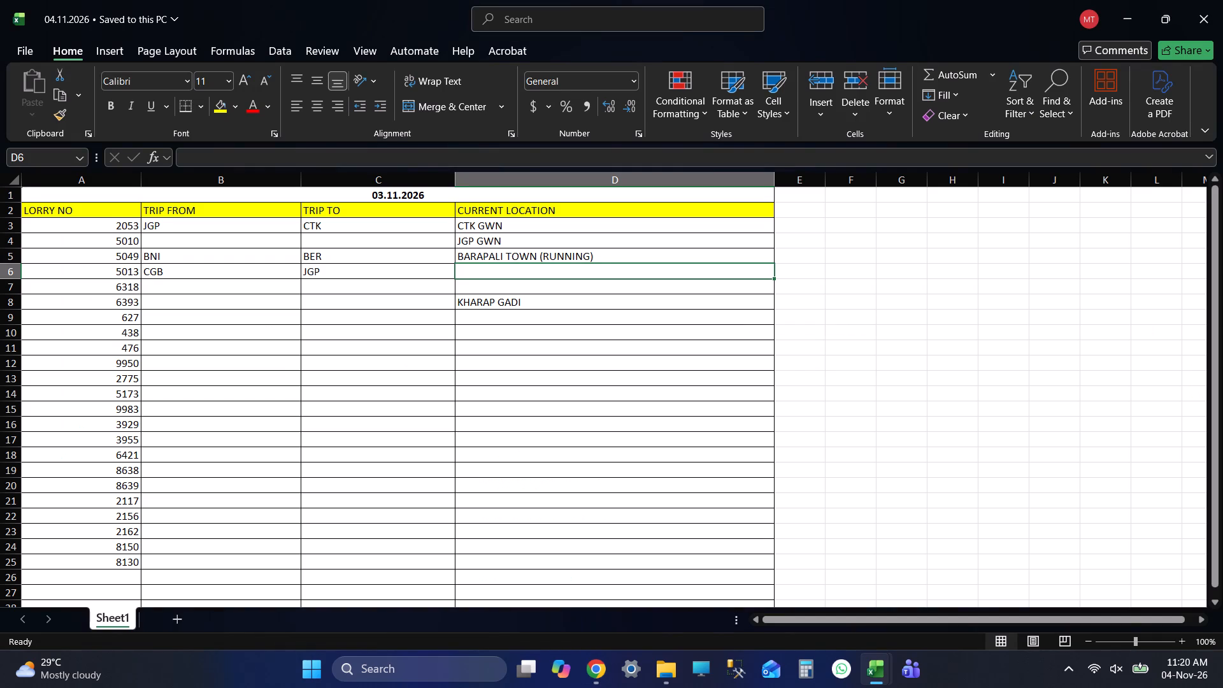
{"action": "type", "text": "JALESHWAR"}
{"action": "key", "text": "space"}
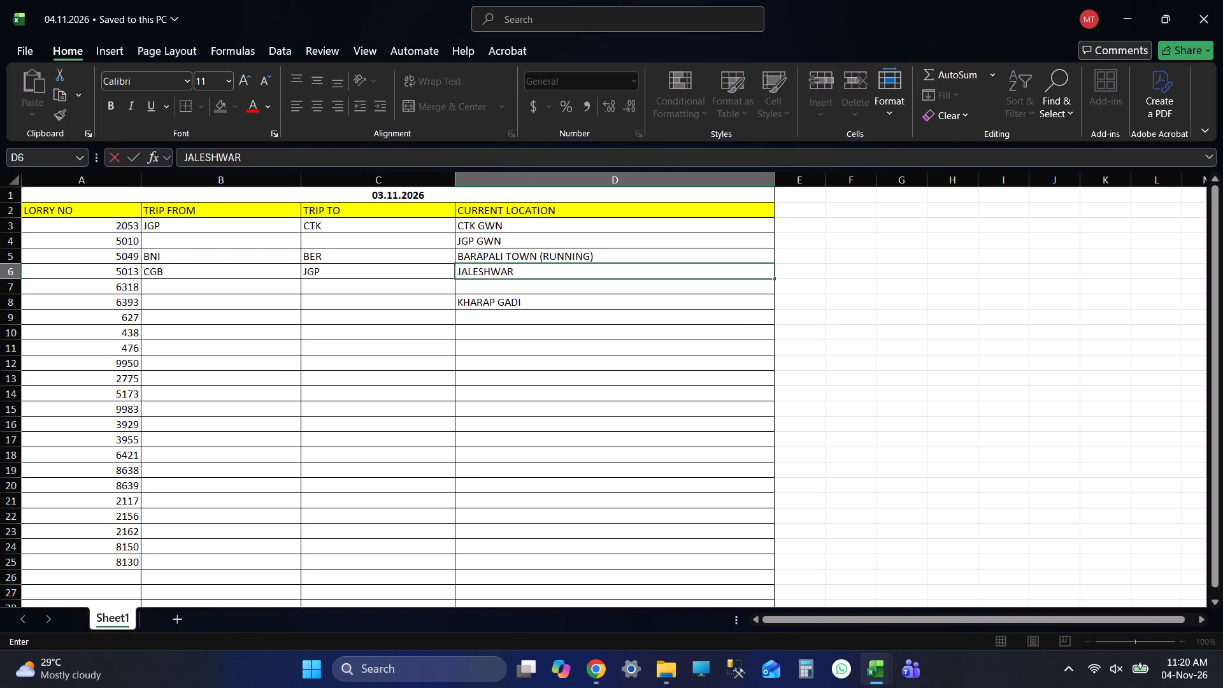
{"action": "type", "text": "(RUNNINBG)"}
{"action": "key", "text": "BackSpace"}
{"action": "key", "text": "BackSpace"}
{"action": "key", "text": "BackSpace"}
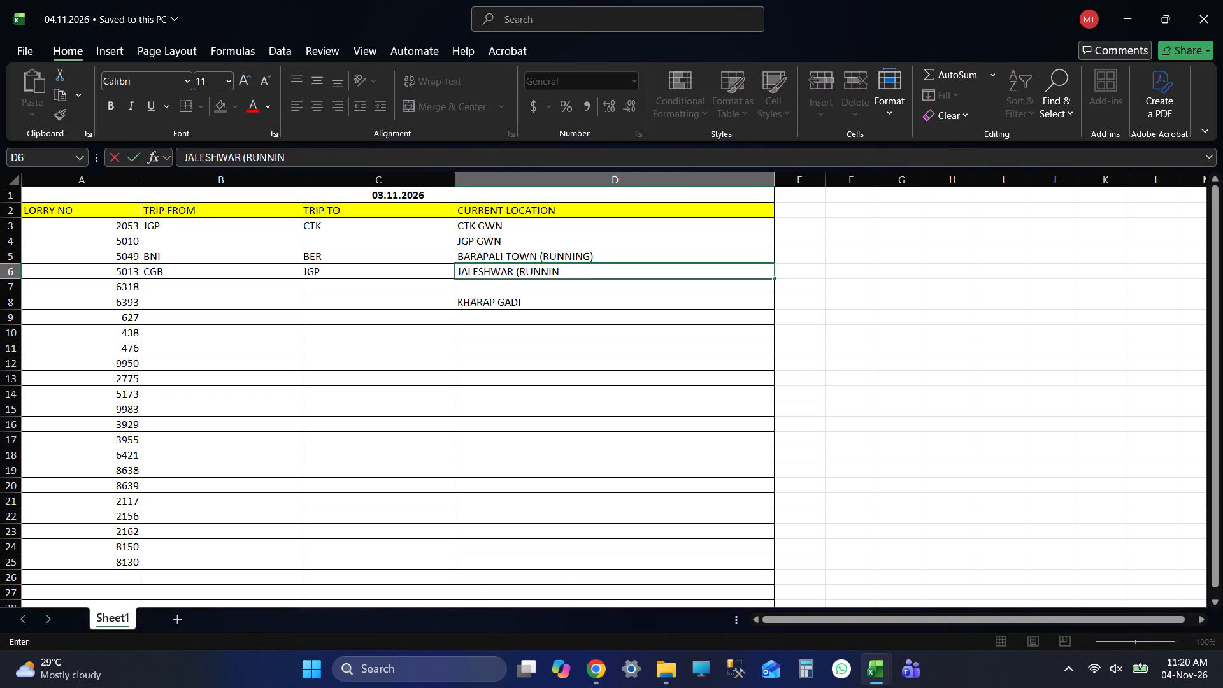
{"action": "type", "text": "G)"}
{"action": "key", "text": "Return"}
{"action": "key", "text": "ctrl+s"}
Copy lorry number 6318 from the 04.11.2026 workbook and open that lorry's route history in Wheelseye.
{"action": "key", "text": "shift+Tab"}
{"action": "key", "text": "shift+Tab"}
{"action": "key", "text": "shift+Tab"}
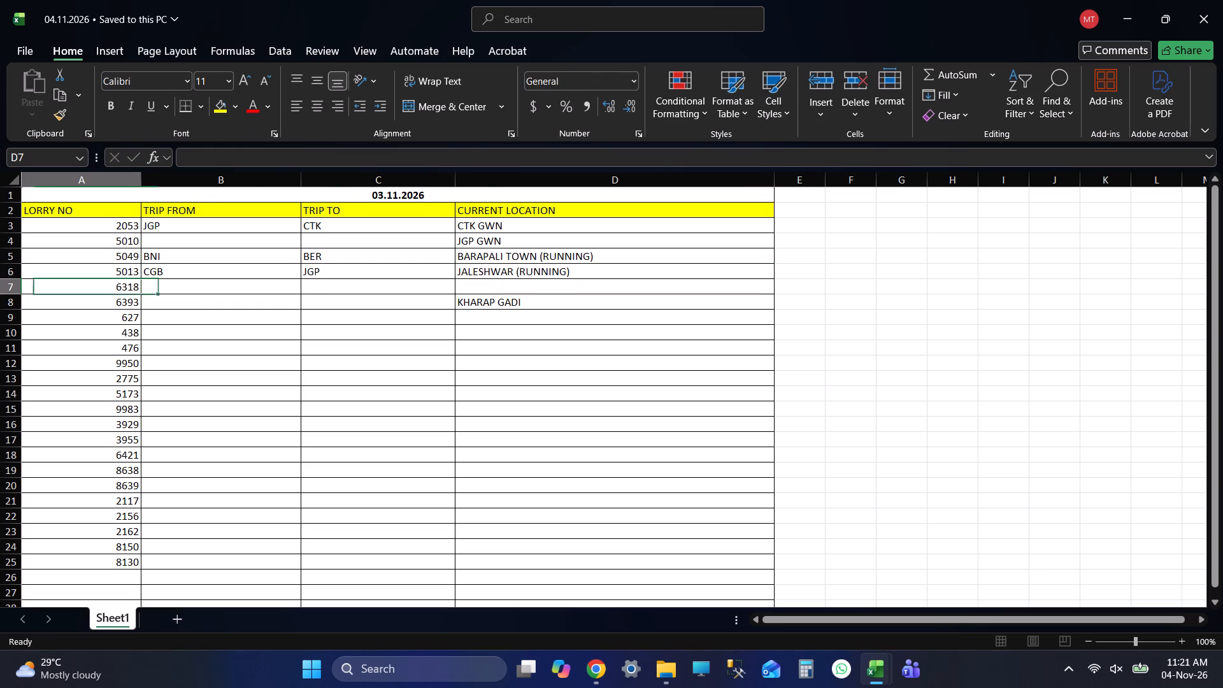
{"action": "key", "text": "ctrl+c"}
{"action": "key", "text": "alt+Tab"}
{"action": "left_click", "coordinate": [366, 103]}
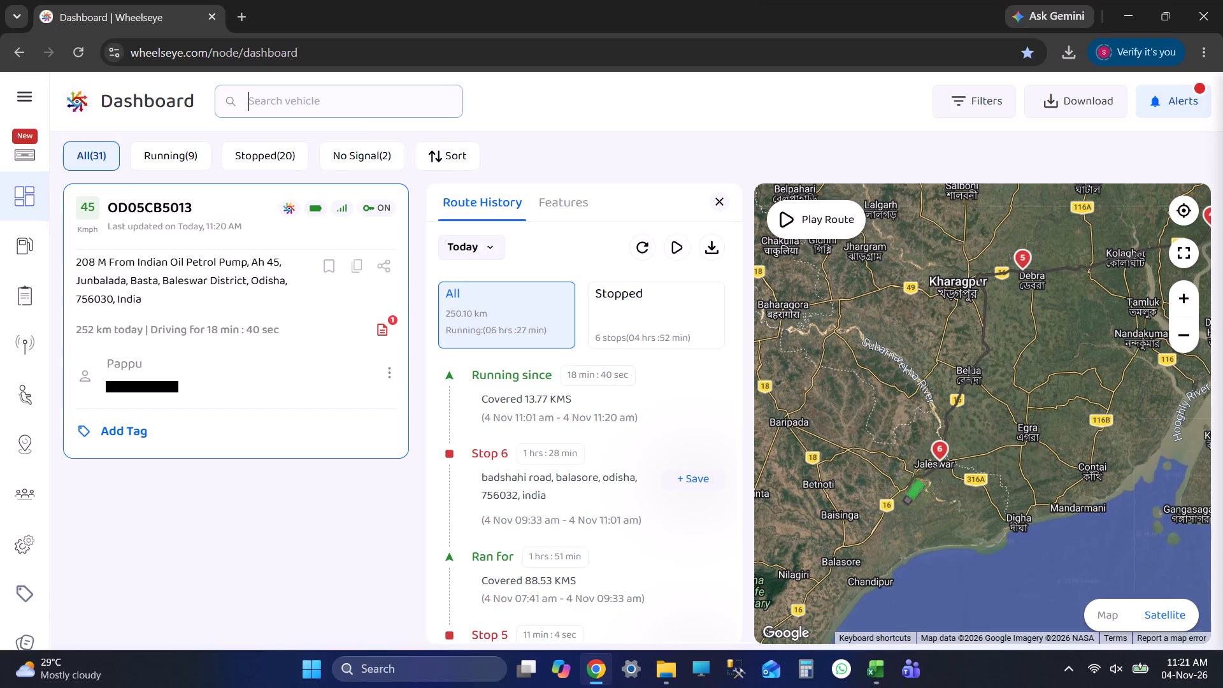
{"action": "key", "text": "ctrl+v"}
{"action": "key", "text": "Return"}
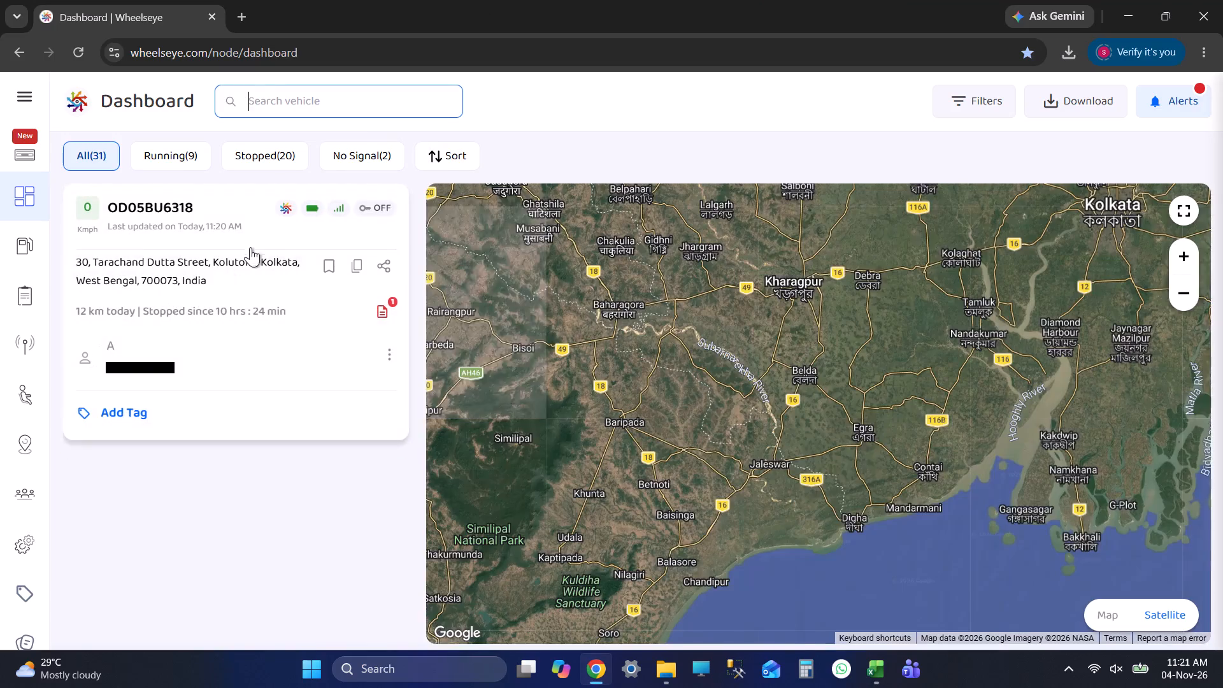
{"action": "left_click", "coordinate": [250, 242]}
Check the CGB (TARACHAND DUTTA STREET) sheet of the 4 NOV manifest workbook for entries of lorry 6318.
{"action": "key", "text": "alt+Tab"}
{"action": "key", "text": "Tab"}
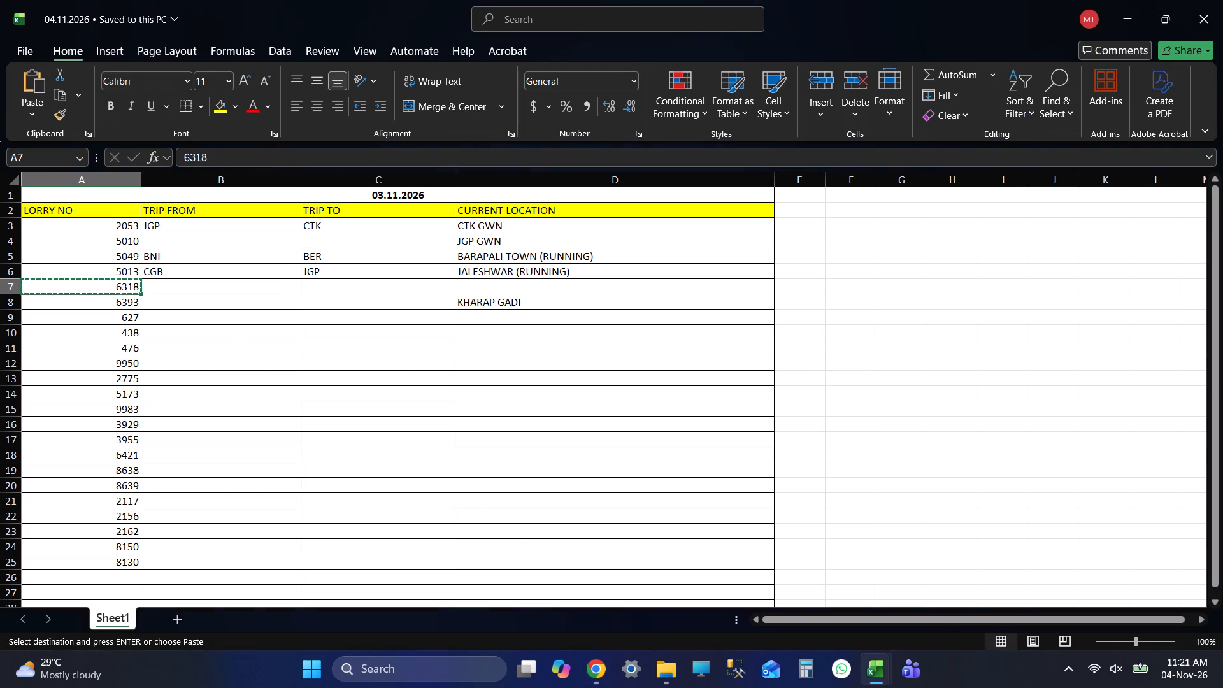
{"action": "key", "text": "Tab"}
{"action": "key", "text": "shift+Tab"}
{"action": "key", "text": "shift+Tab"}
{"action": "key", "text": "alt+Tab"}
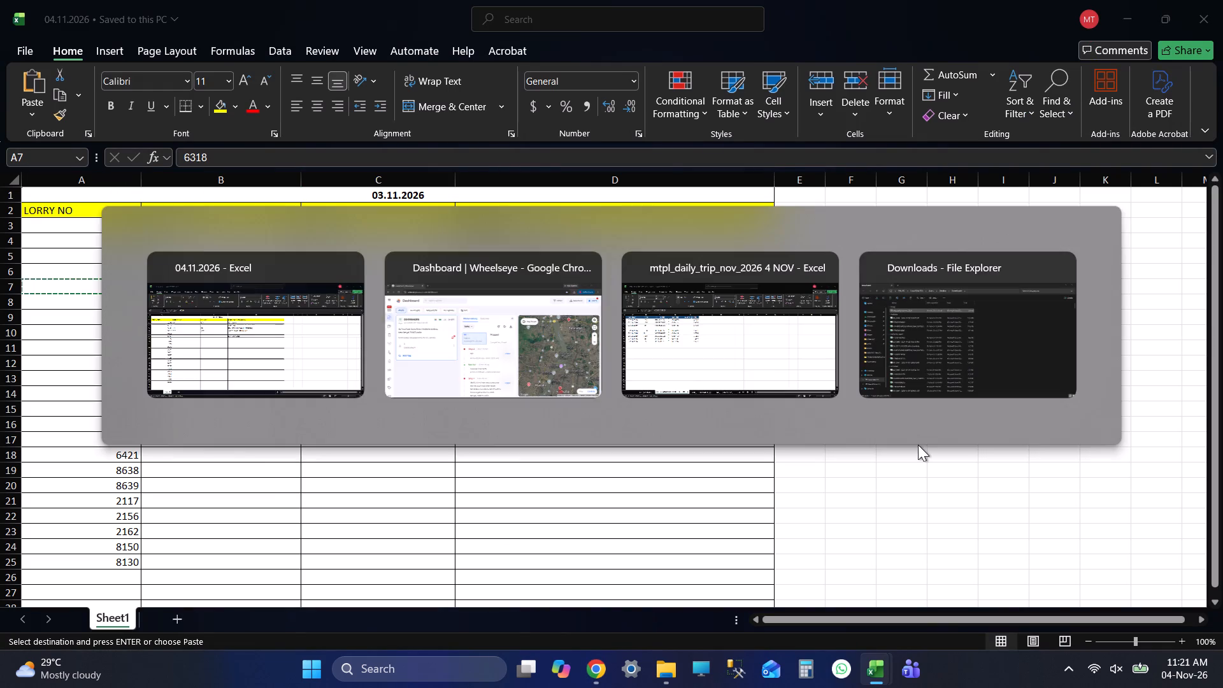
{"action": "key", "text": "alt+Tab"}
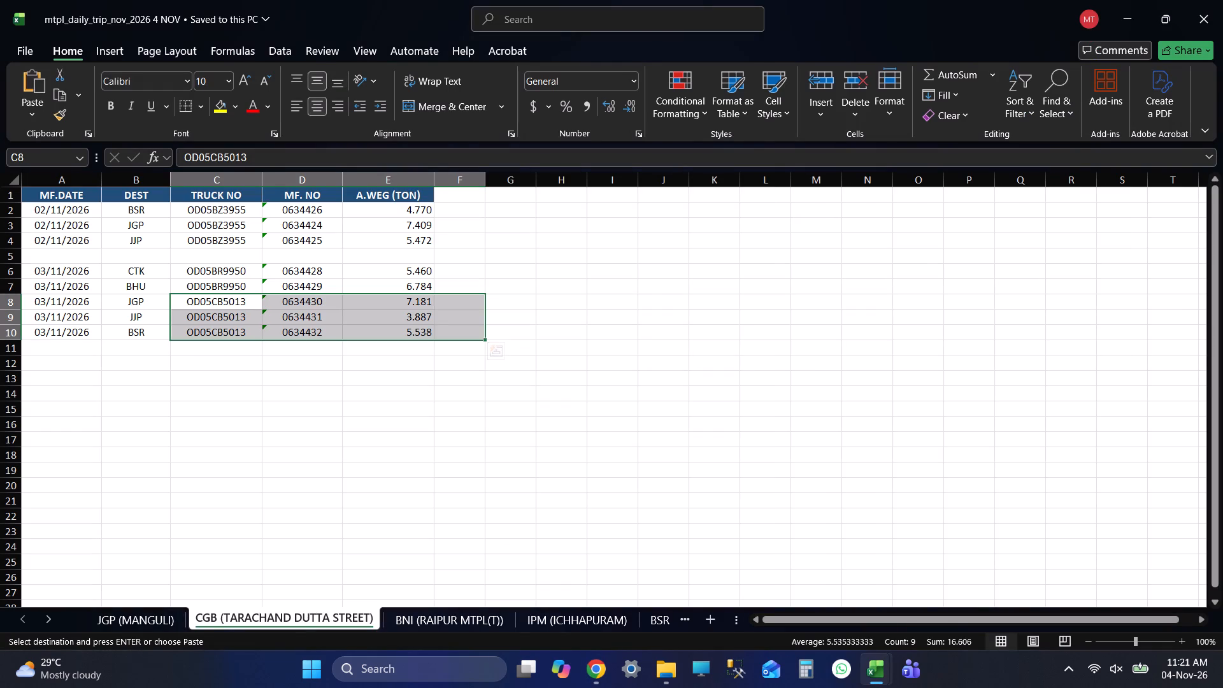
{"action": "key", "text": "alt+Tab"}
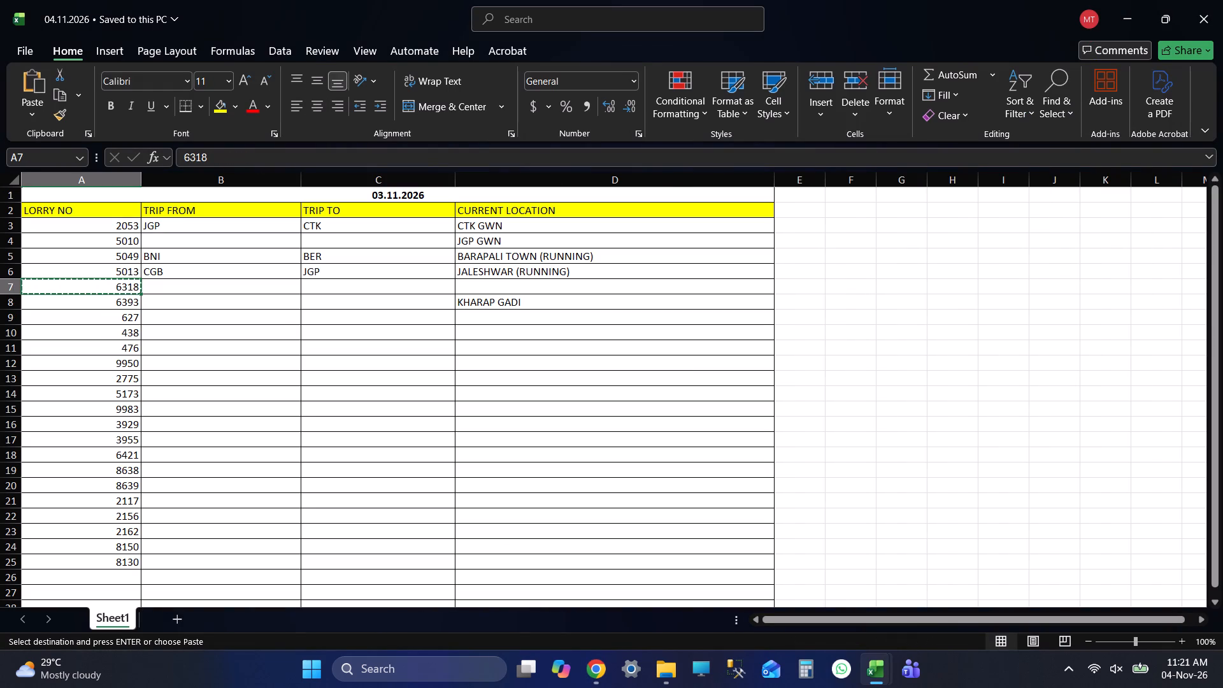
{"action": "key", "text": "alt+Tab"}
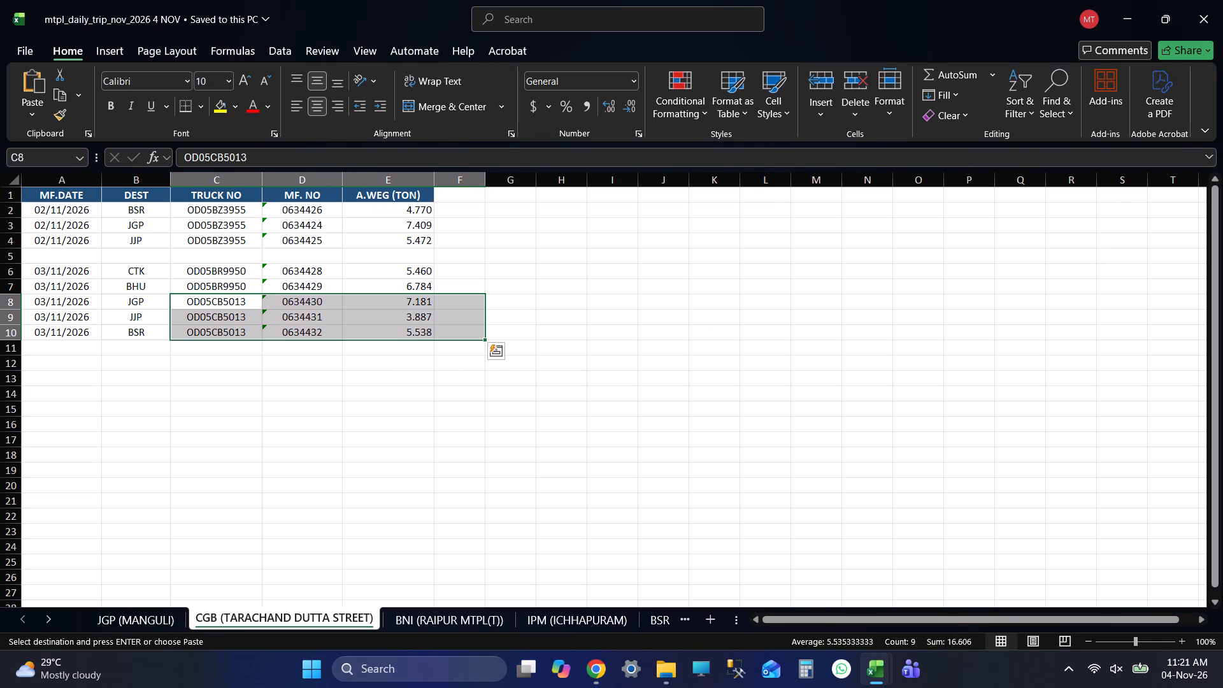
{"action": "key", "text": "alt+Tab"}
{"action": "key", "text": "alt+Tab"}
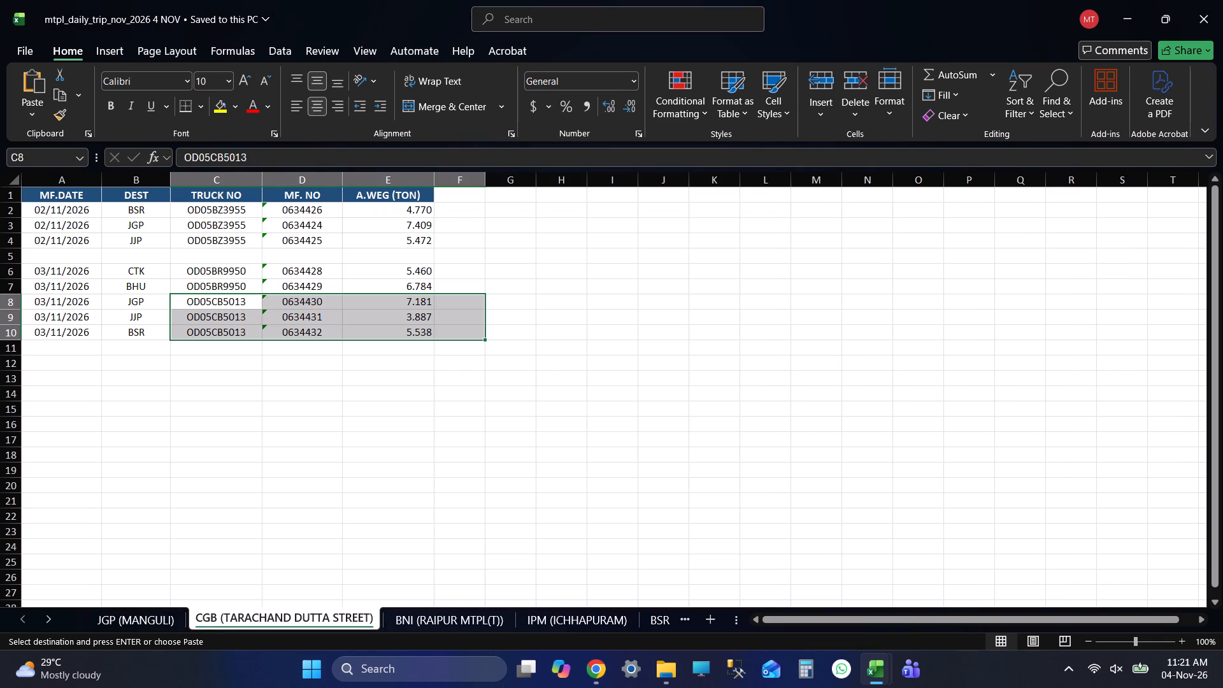
{"action": "key", "text": "alt+Tab"}
Recheck lorry 6318's latest stop in Wheelseye, enter CGB GWN as its current location in the 04.11.2026 workbook, and save.
{"action": "key", "text": "Tab"}
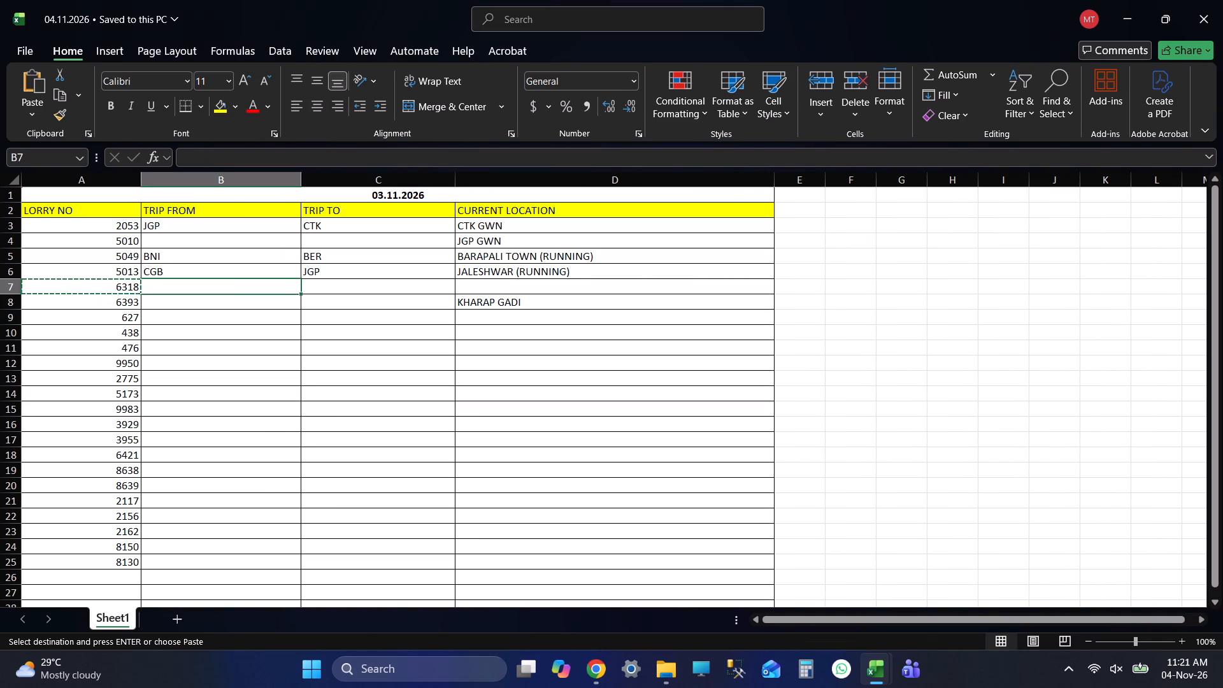
{"action": "key", "text": "Tab"}
{"action": "key", "text": "Tab"}
{"action": "key", "text": "alt+Tab"}
{"action": "key", "text": "alt+Tab"}
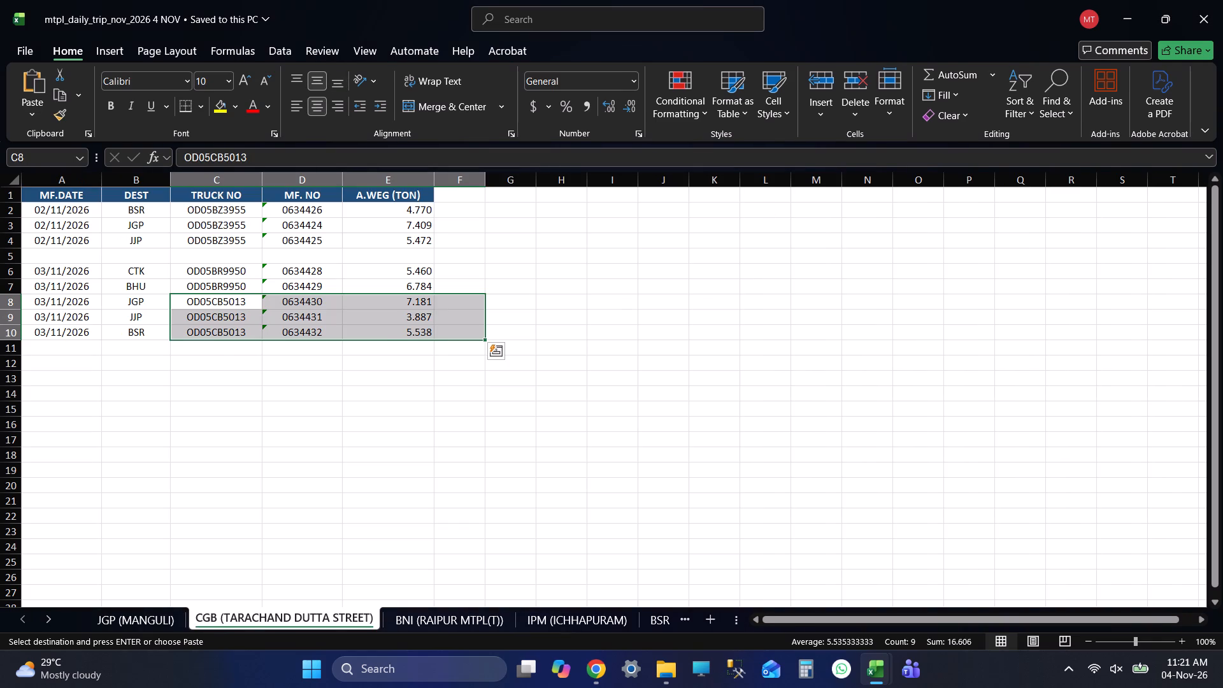
{"action": "key", "text": "alt+Tab"}
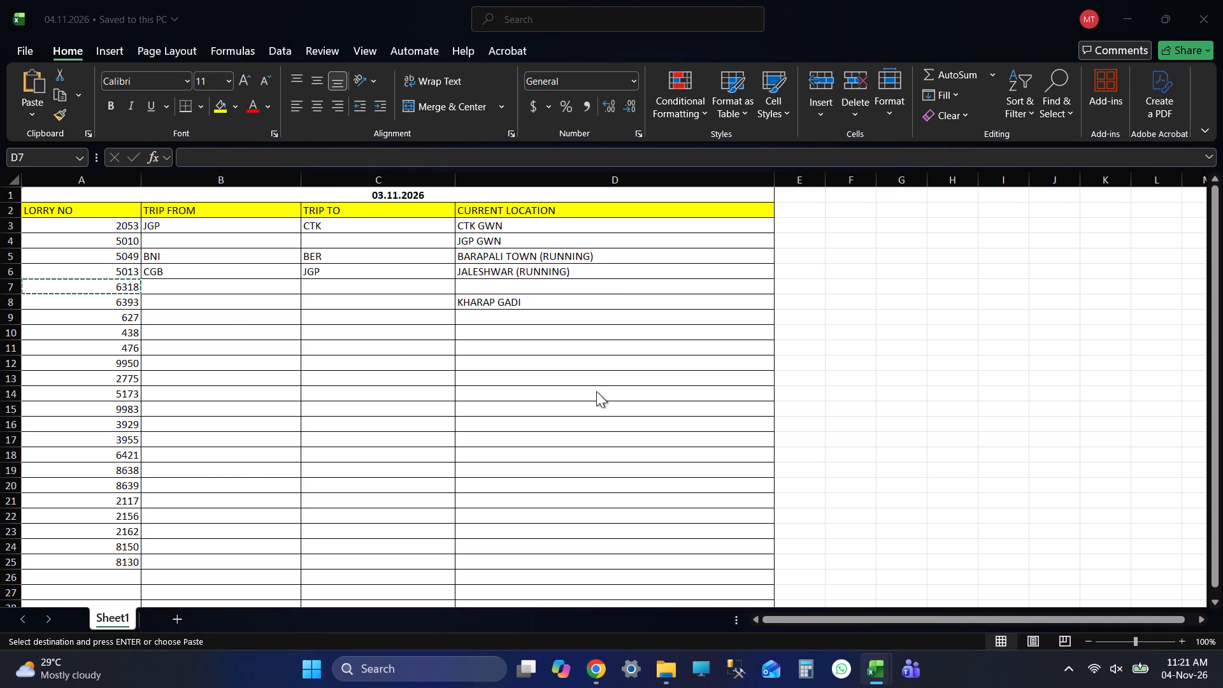
{"action": "key", "text": "alt+Tab"}
{"action": "left_click", "coordinate": [621, 394]}
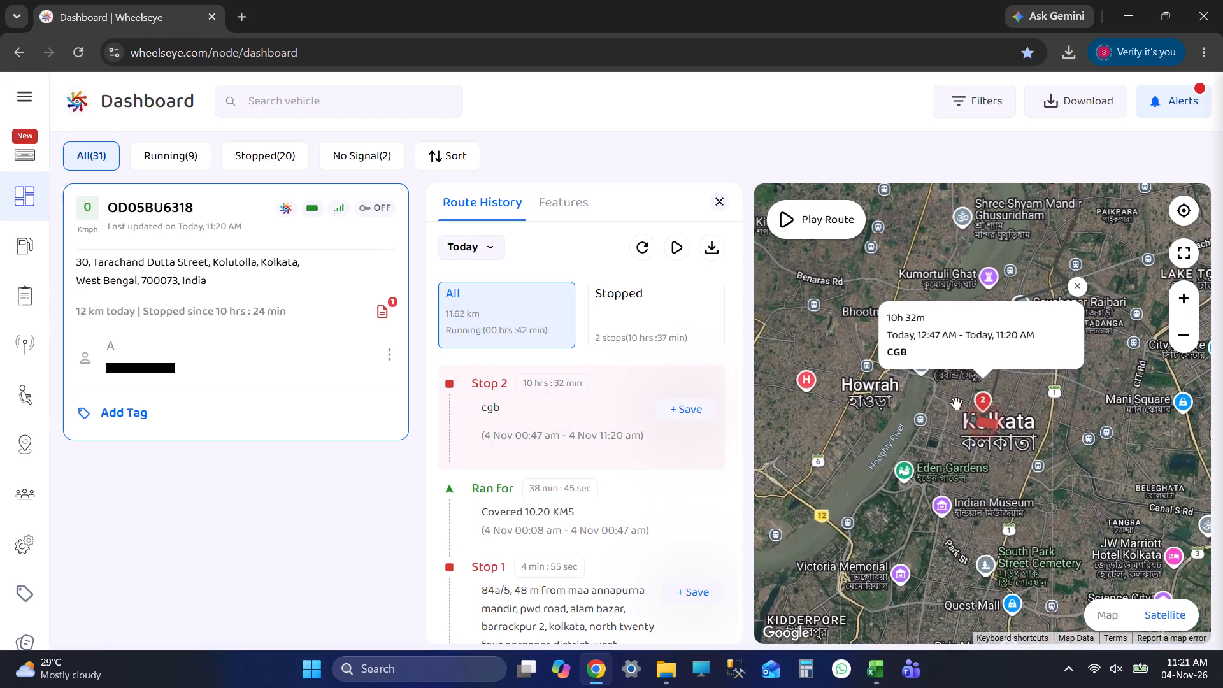
{"action": "key", "text": "alt+Tab"}
{"action": "type", "text": "CGB GWN"}
{"action": "key", "text": "Return"}
{"action": "key", "text": "Return"}
{"action": "key", "text": "ctrl+s"}
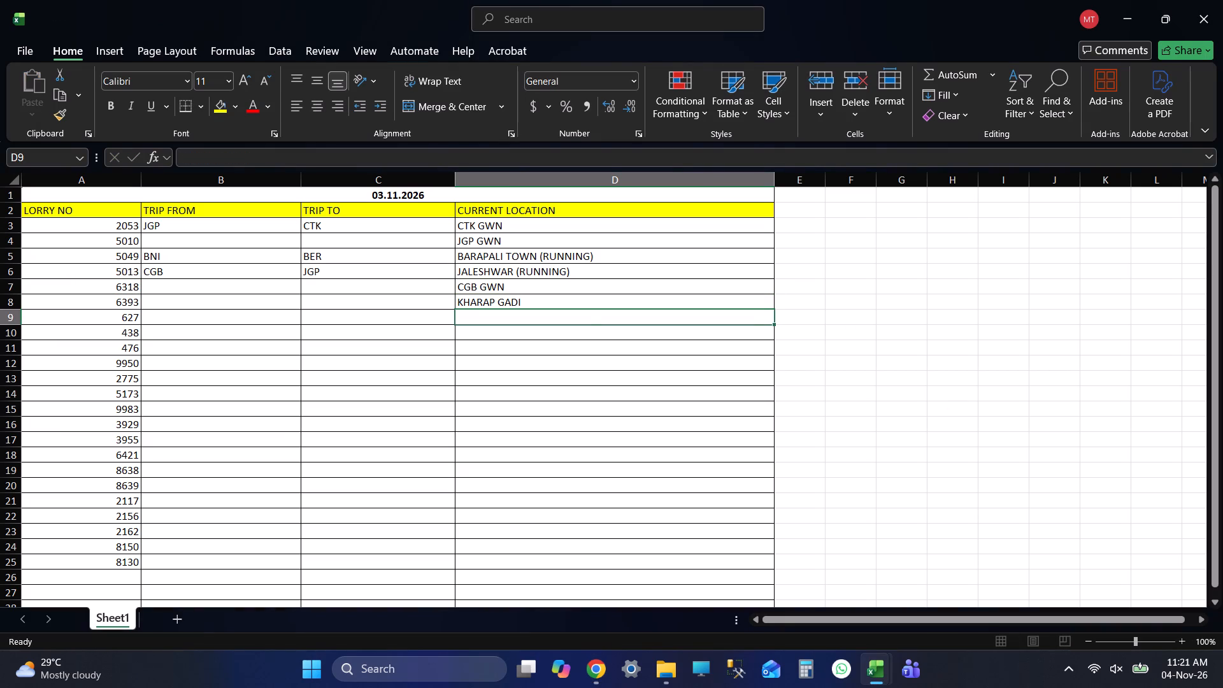
Copy lorry number 627 from the 04.11.2026 workbook and open that lorry's route history in Wheelseye.
{"action": "key", "text": "shift+Tab"}
{"action": "key", "text": "shift+Tab"}
{"action": "key", "text": "shift+Tab"}
{"action": "key", "text": "ctrl+c"}
{"action": "key", "text": "alt+Tab"}
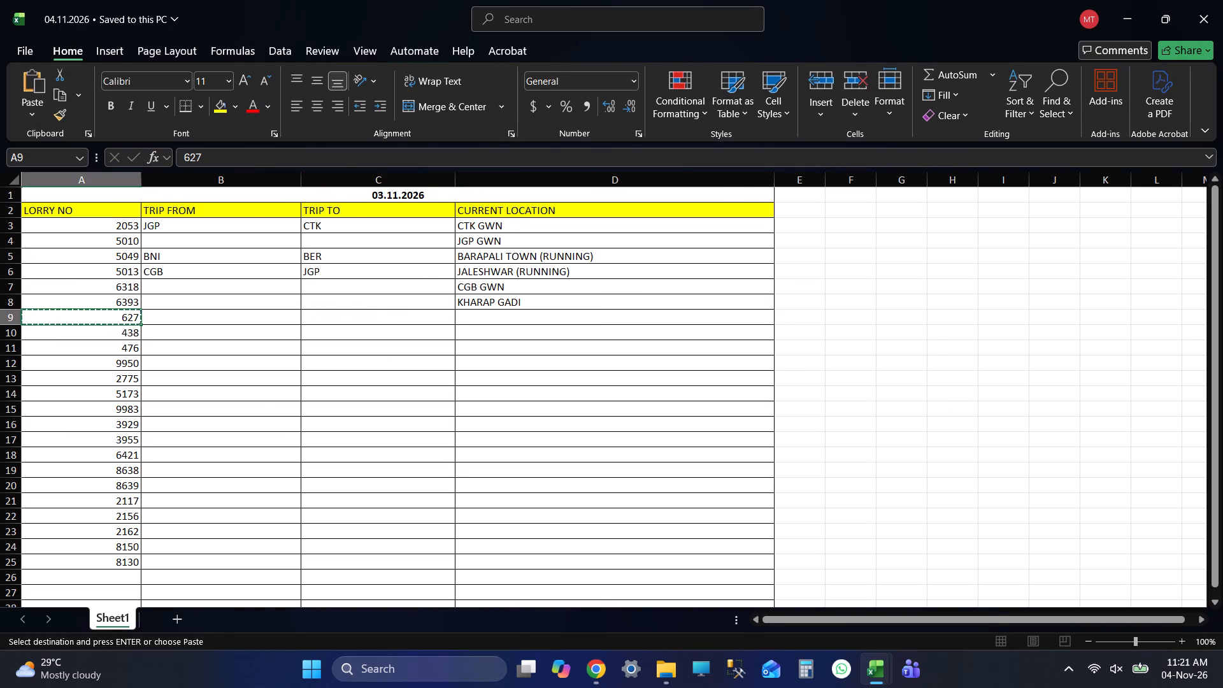
{"action": "left_click", "coordinate": [292, 106]}
{"action": "key", "text": "ctrl+v"}
{"action": "key", "text": "Return"}
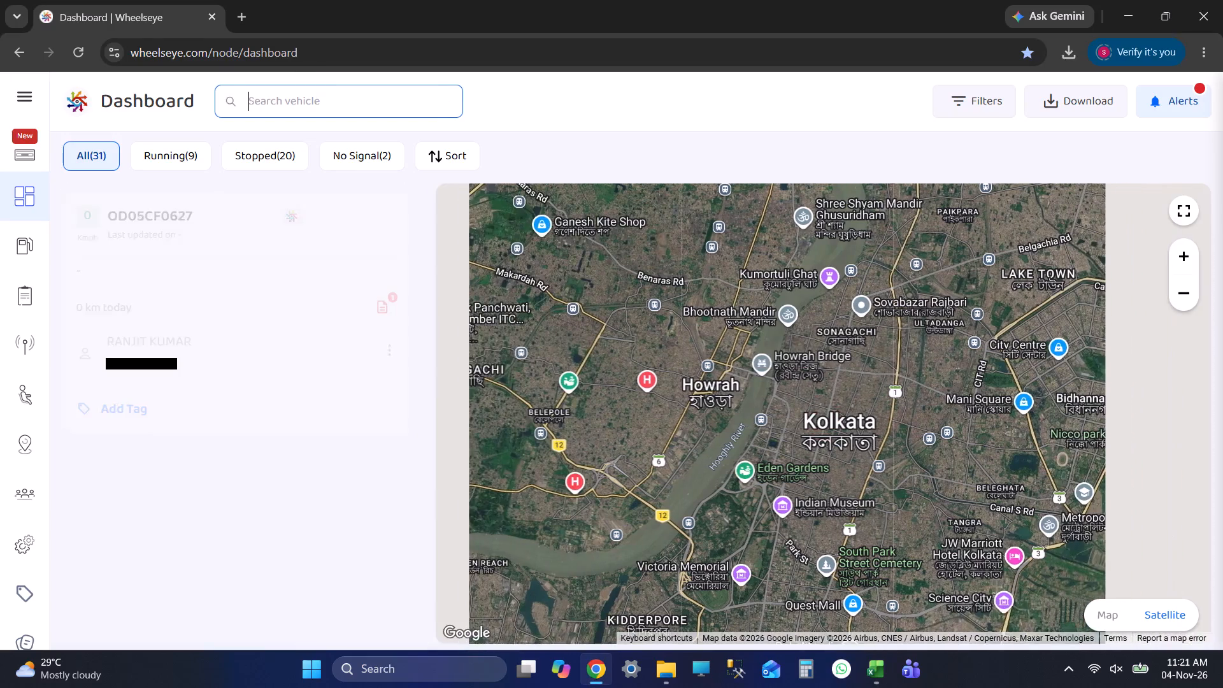
{"action": "left_click", "coordinate": [157, 352]}
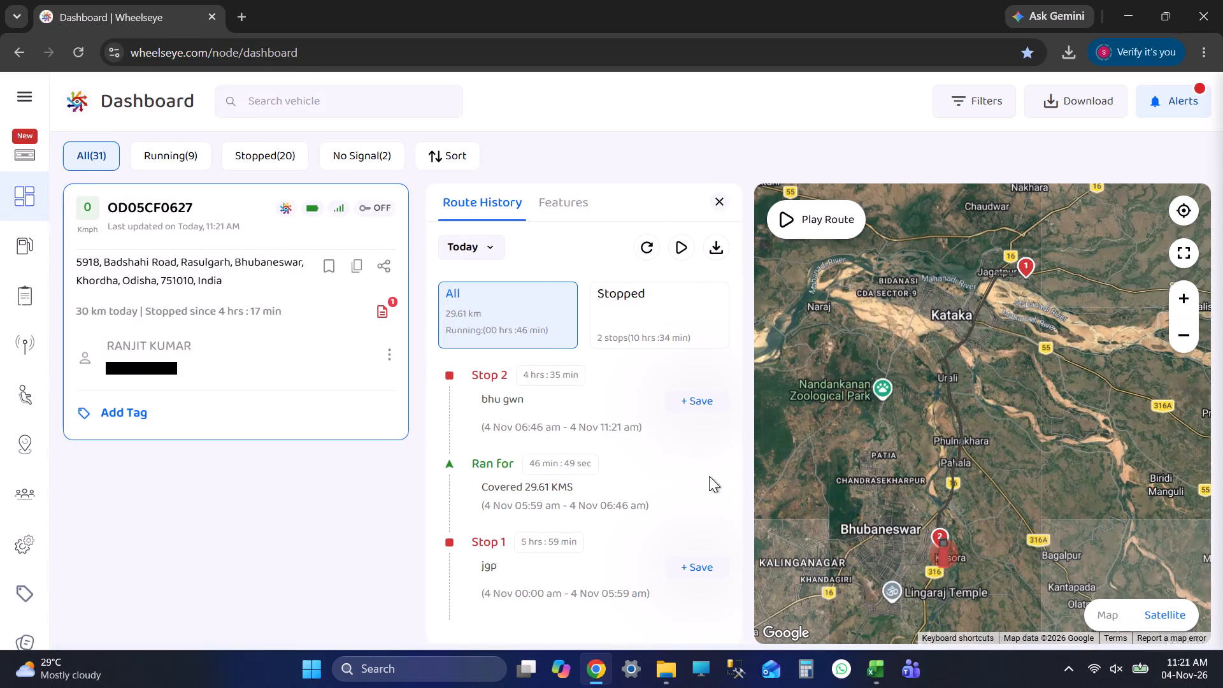
Check the JGP (MANGULI) sheet of the 4 NOV manifest workbook for entries of lorry 627.
{"action": "key", "text": "alt+Tab"}
{"action": "key", "text": "Tab"}
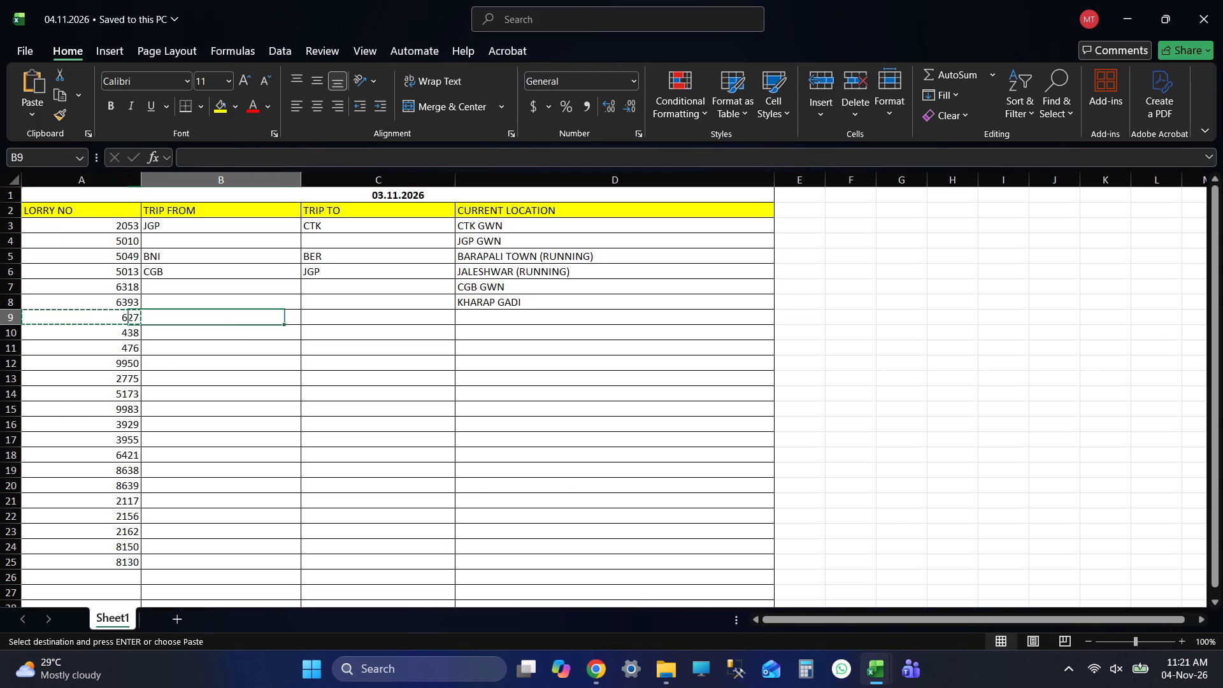
{"action": "key", "text": "alt+Tab"}
{"action": "key", "text": "alt+Tab"}
{"action": "left_click", "coordinate": [145, 617]}
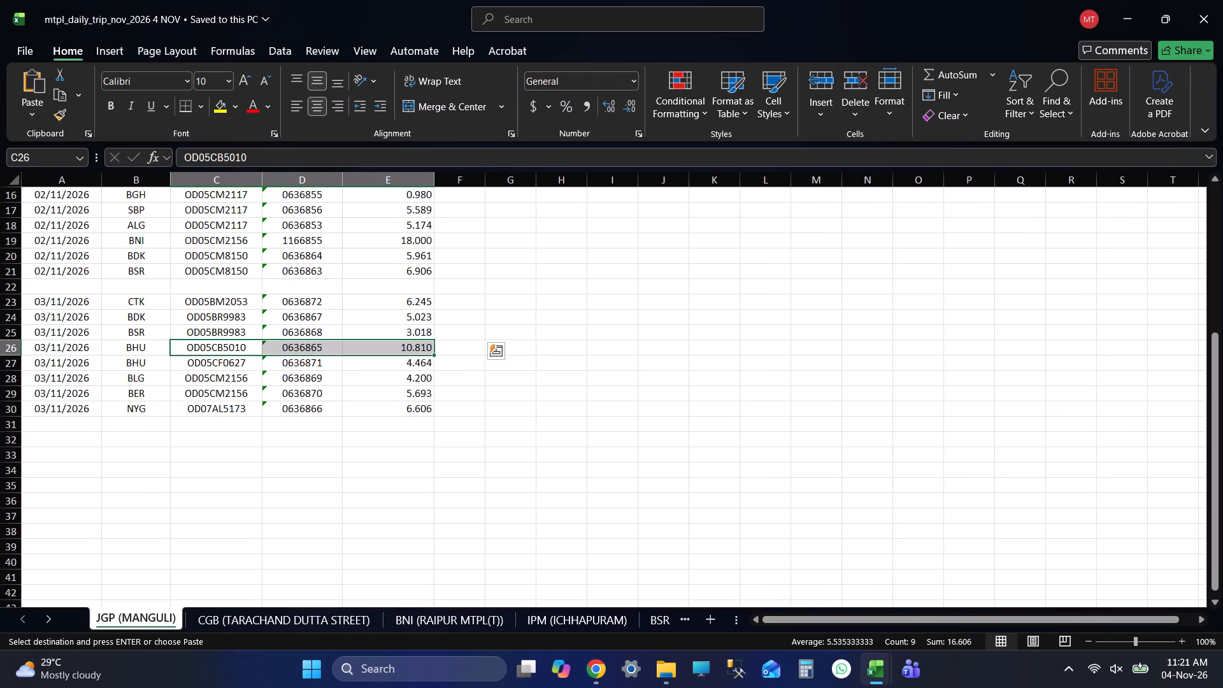
{"action": "key", "text": "alt+Tab"}
{"action": "key", "text": "alt+Tab"}
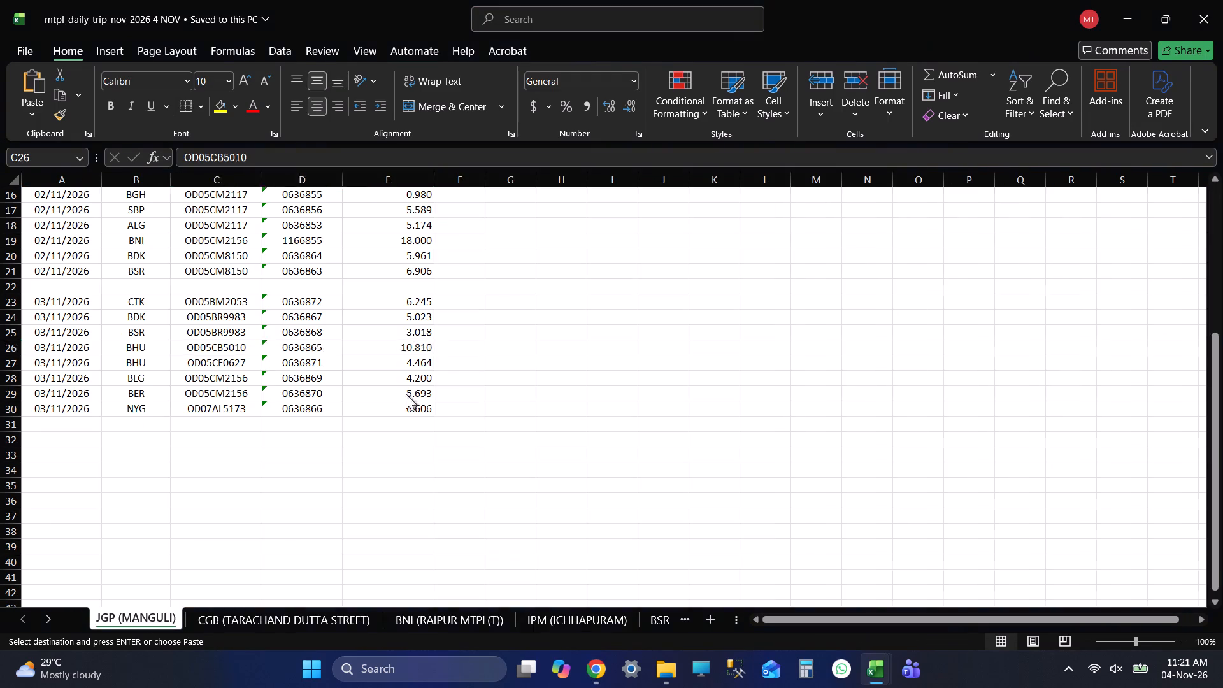
{"action": "left_click", "coordinate": [242, 361]}
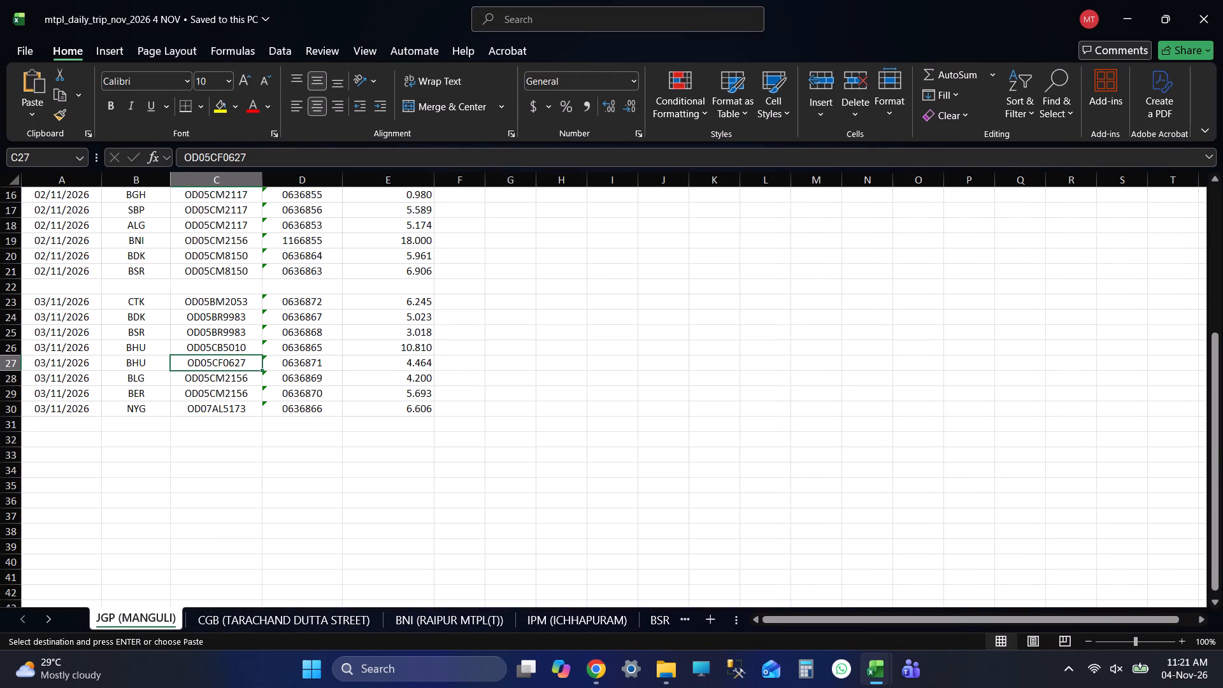
Enter JGP as trip from and BHU as trip to for lorry 627 in the 04.11.2026 workbook, and save.
{"action": "key", "text": "alt+Tab"}
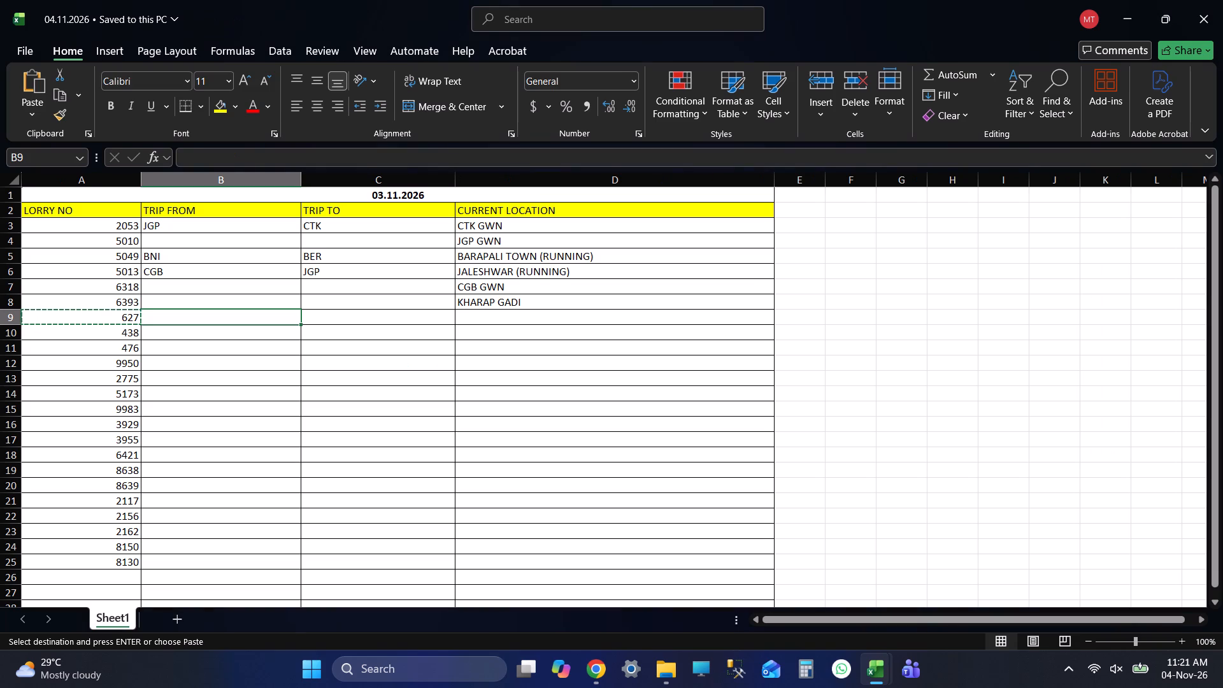
{"action": "type", "text": "JGP"}
{"action": "key", "text": "Tab"}
{"action": "type", "text": "BHU"}
{"action": "key", "text": "Tab"}
{"action": "key", "text": "ctrl+s"}
Recheck lorry 627's latest stop in Wheelseye, enter BHU GWN as its current location in the 04.11.2026 workbook, and save.
{"action": "key", "text": "alt+Tab"}
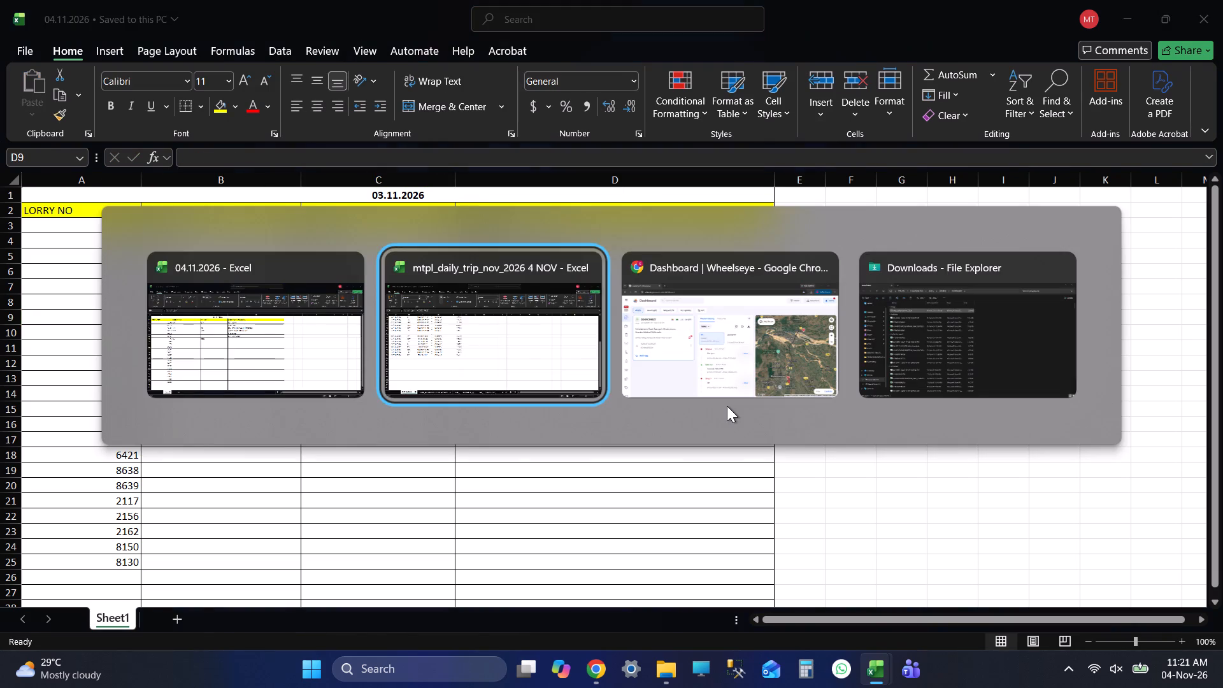
{"action": "key", "text": "alt+Tab"}
{"action": "left_click", "coordinate": [596, 392]}
{"action": "key", "text": "alt+Tab"}
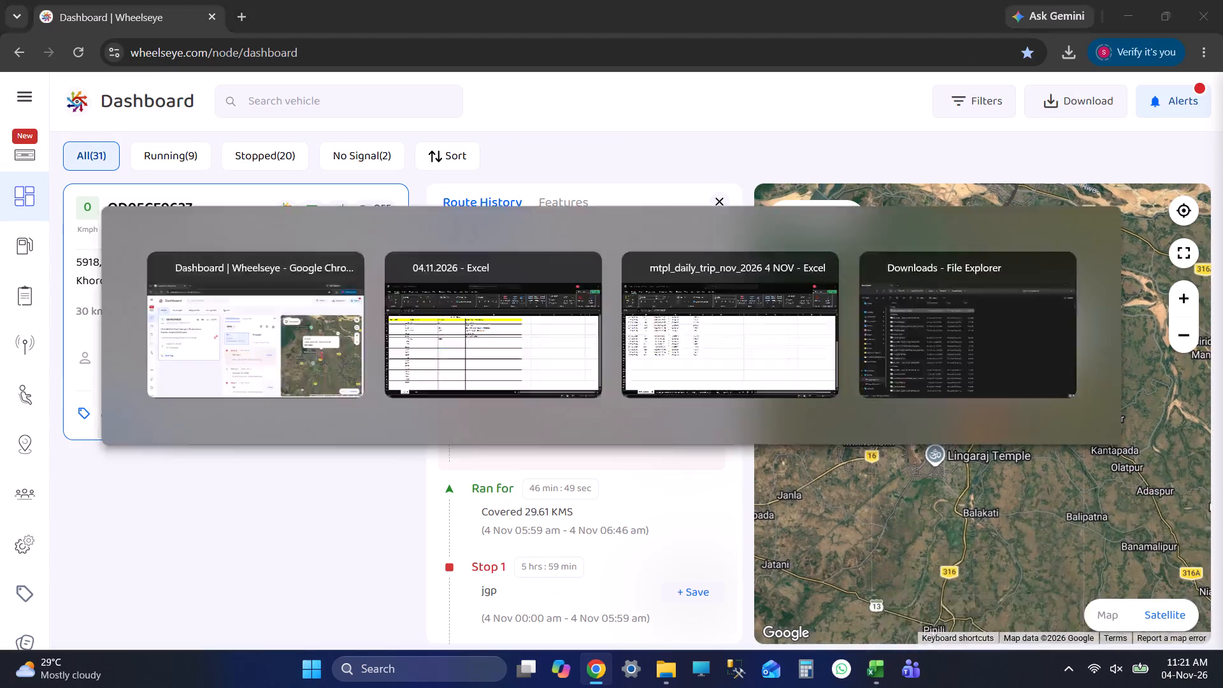
{"action": "type", "text": "BHU GWN"}
{"action": "key", "text": "Return"}
{"action": "key", "text": "ctrl+s"}
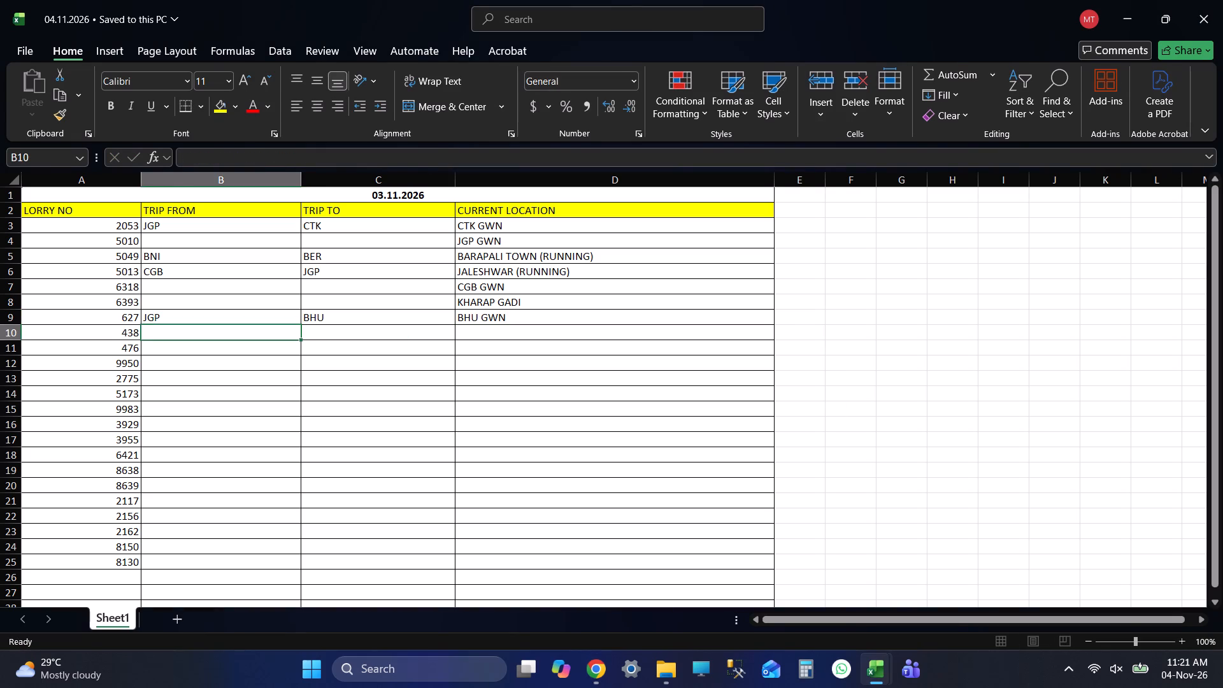
Copy lorry number 438 from the 04.11.2026 workbook and open that lorry's route history in Wheelseye.
{"action": "key", "text": "shift+Tab"}
{"action": "key", "text": "ctrl+c"}
{"action": "key", "text": "alt+Tab"}
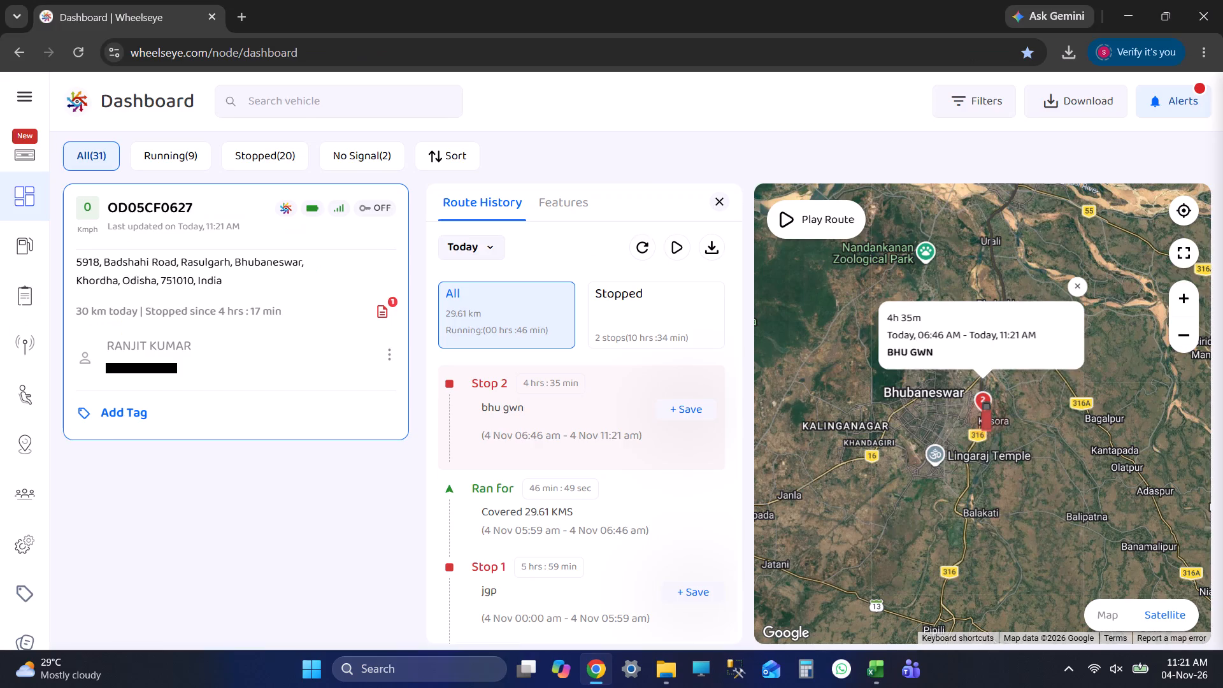
{"action": "left_click", "coordinate": [290, 124]}
{"action": "left_click", "coordinate": [298, 81]}
{"action": "left_click", "coordinate": [294, 96]}
{"action": "key", "text": "ctrl+v"}
{"action": "key", "text": "Return"}
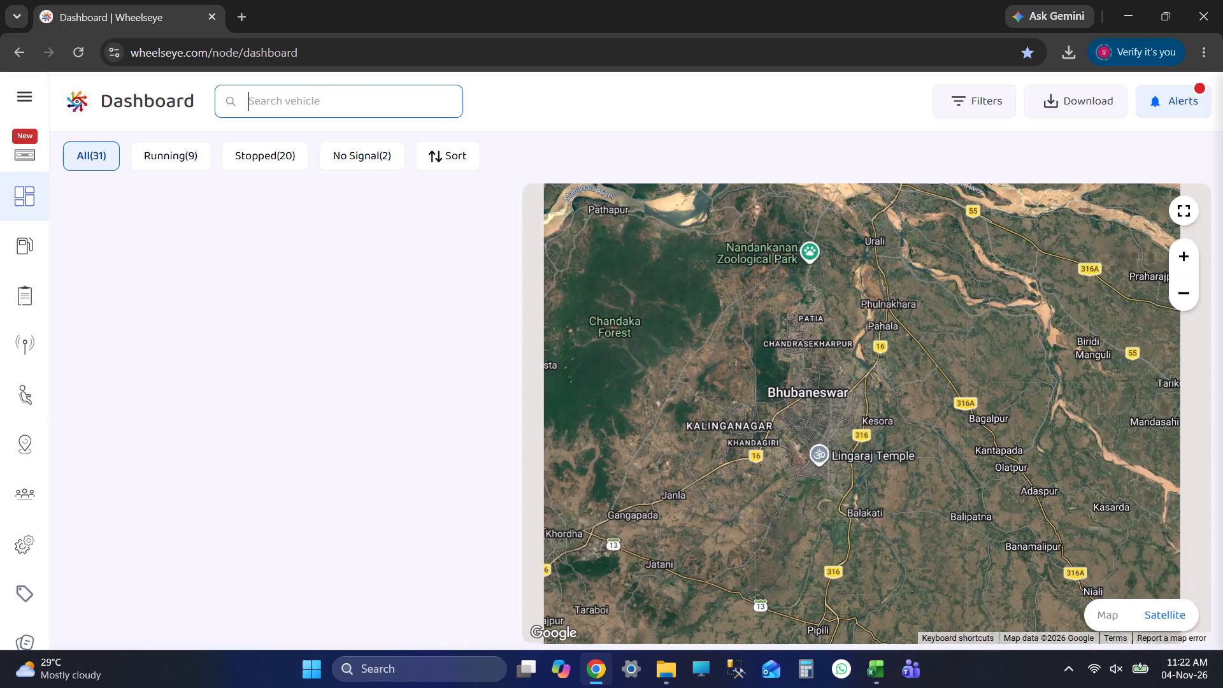
{"action": "left_click", "coordinate": [242, 270]}
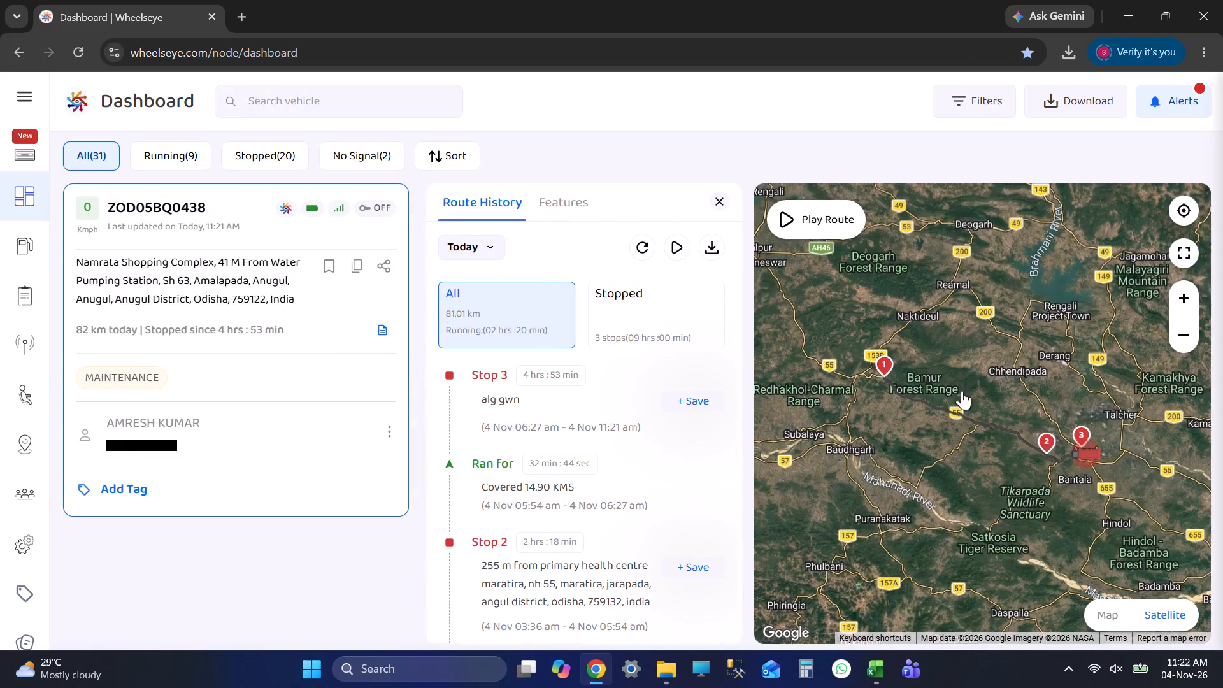
Examine where lorry 438's stops for today lie on the Wheelseye map.
{"action": "left_click_drag", "start_coordinate": [1111, 432], "coordinate": [1040, 455]}
{"action": "scroll", "coordinate": [1042, 469], "scroll_direction": "up", "scroll_amount": 6}
{"action": "scroll", "coordinate": [968, 468], "scroll_direction": "up", "scroll_amount": 2}
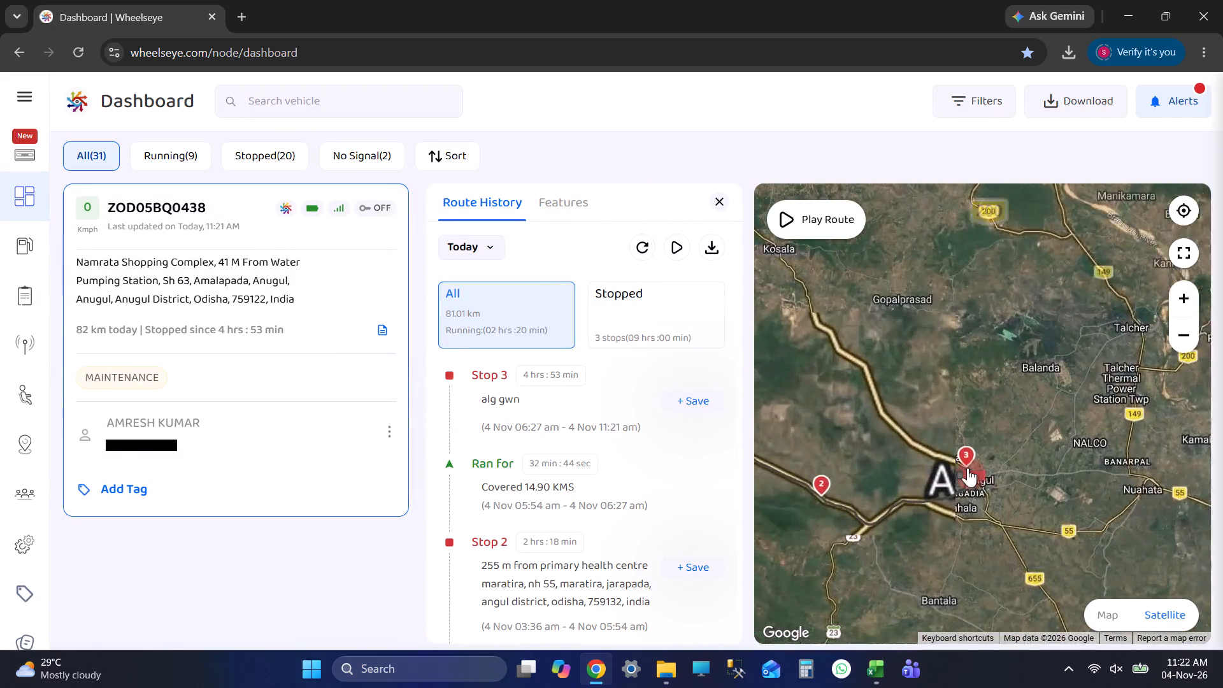
{"action": "scroll", "coordinate": [968, 468], "scroll_direction": "up", "scroll_amount": 3}
{"action": "scroll", "coordinate": [968, 468], "scroll_direction": "down", "scroll_amount": 10}
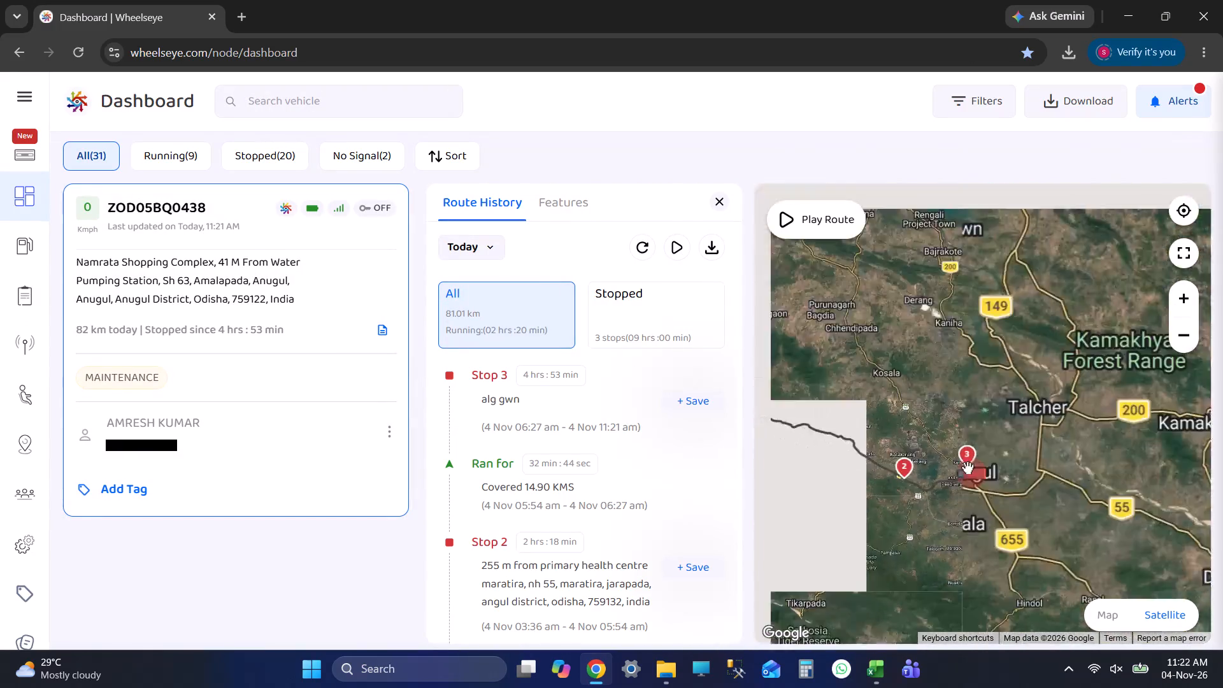
{"action": "scroll", "coordinate": [875, 459], "scroll_direction": "down", "scroll_amount": 8}
{"action": "left_click_drag", "start_coordinate": [923, 473], "coordinate": [1031, 467]}
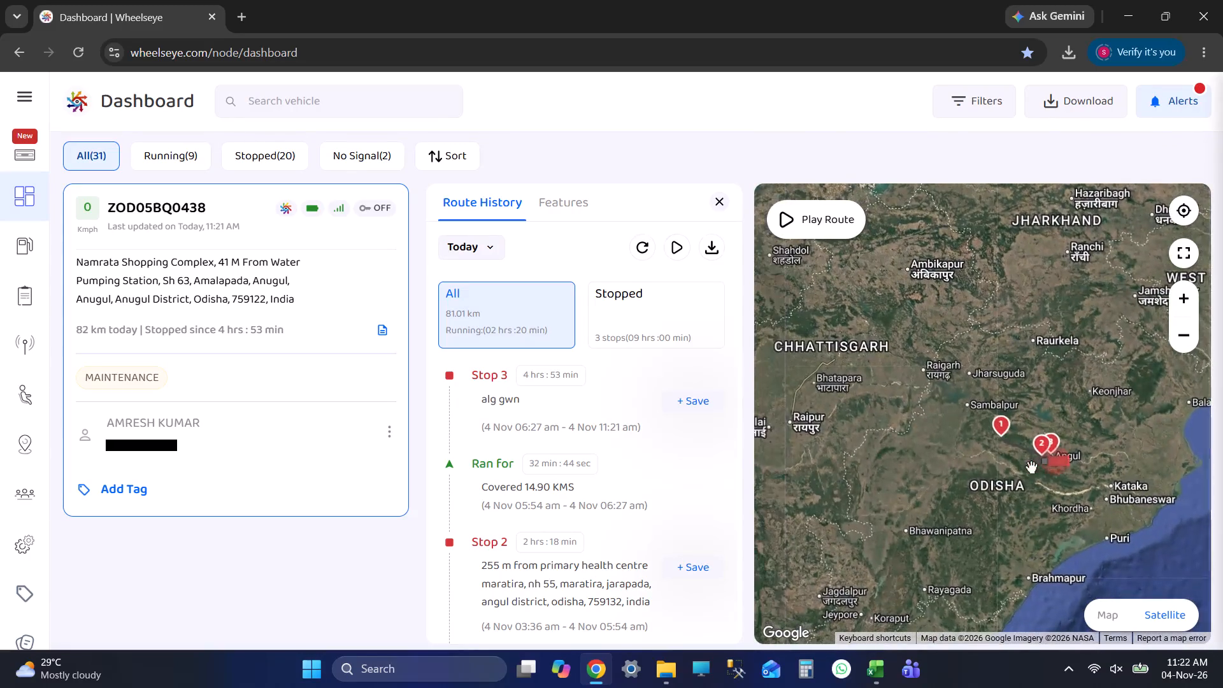
{"action": "key", "text": "alt+Tab"}
{"action": "key", "text": "alt+Tab"}
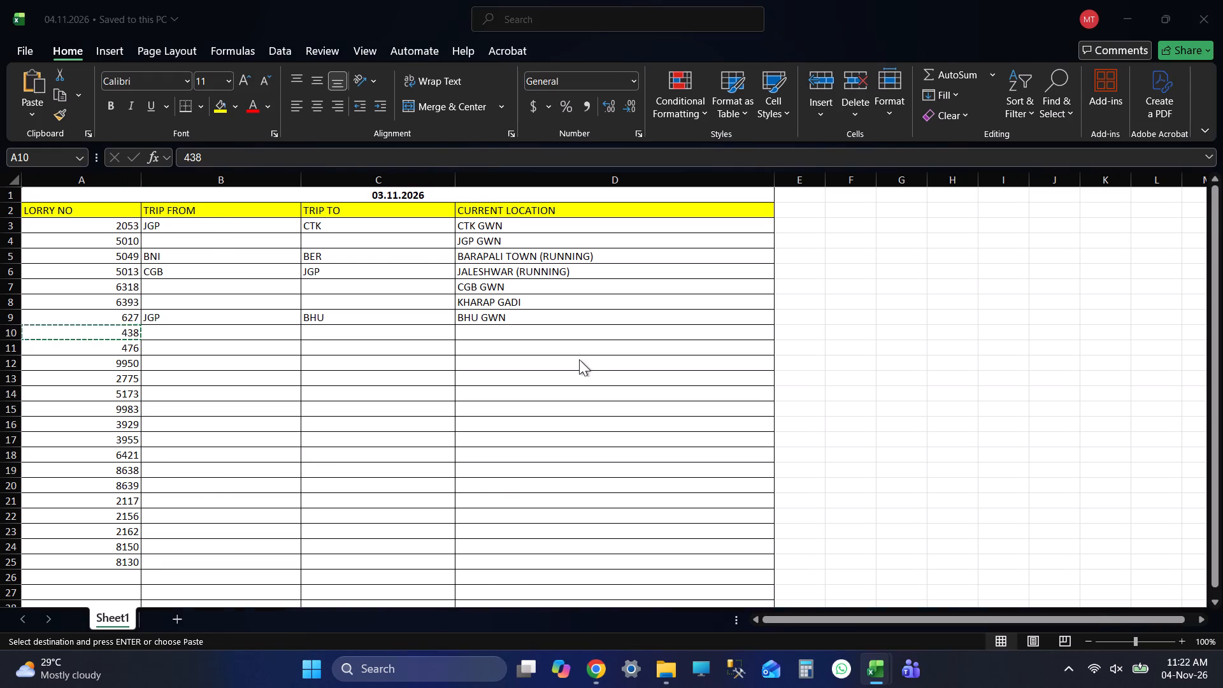
Show lorry 438's route history for the last 7 days and examine the route on the map.
{"action": "left_click", "coordinate": [468, 247]}
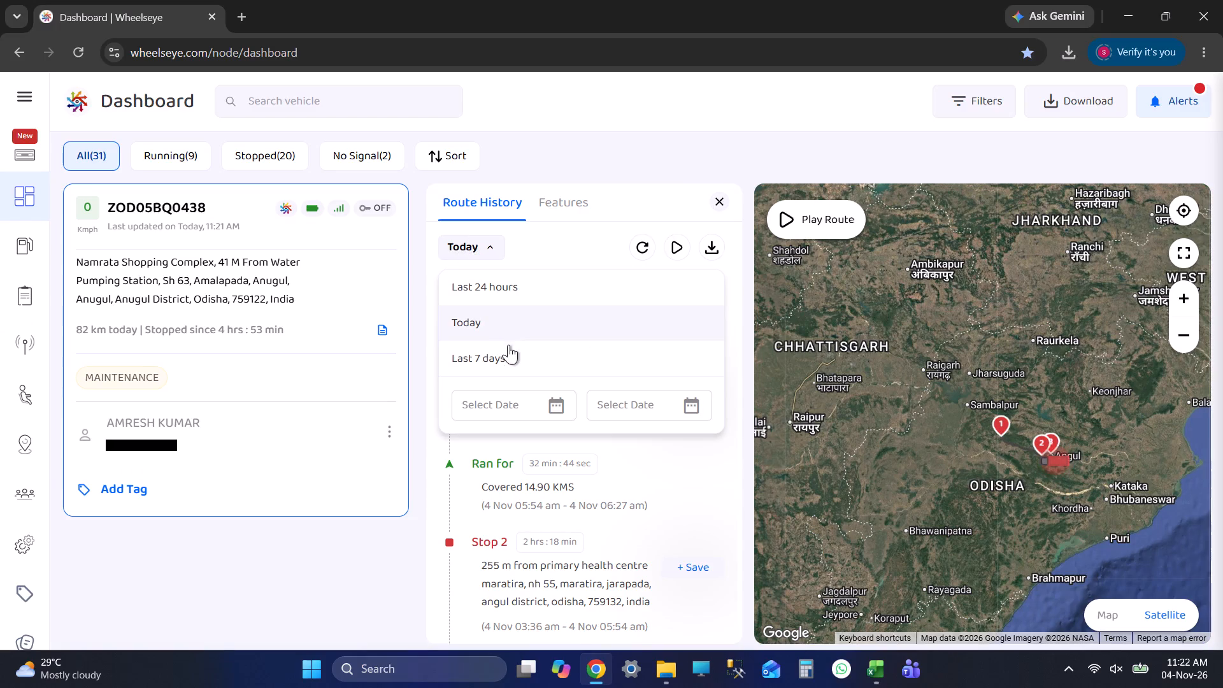
{"action": "left_click", "coordinate": [509, 354]}
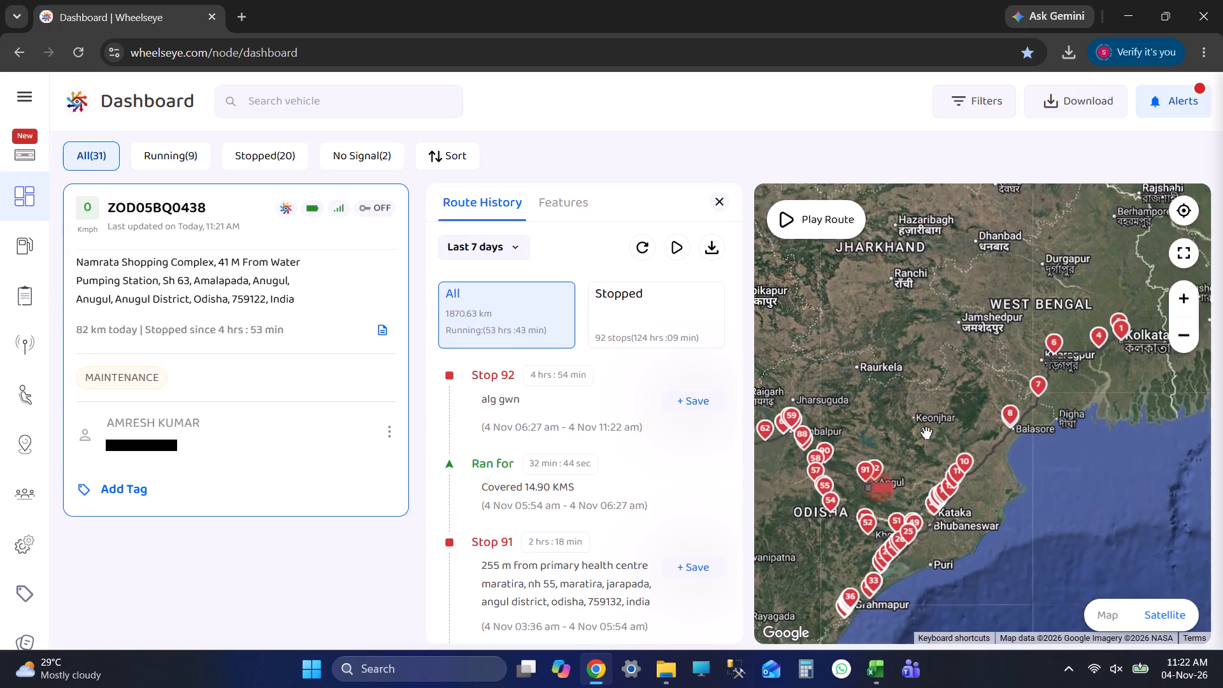
{"action": "left_click_drag", "start_coordinate": [864, 455], "coordinate": [947, 440]}
{"action": "scroll", "coordinate": [938, 440], "scroll_direction": "up", "scroll_amount": 5}
{"action": "left_click_drag", "start_coordinate": [890, 440], "coordinate": [966, 440]}
{"action": "scroll", "coordinate": [614, 502], "scroll_direction": "down", "scroll_amount": 3}
Go back through lorry 438's recent stops, from 4 Nov into 3 Nov, and examine their locations to trace its trip.
{"action": "left_click", "coordinate": [584, 405]}
{"action": "left_click", "coordinate": [606, 355]}
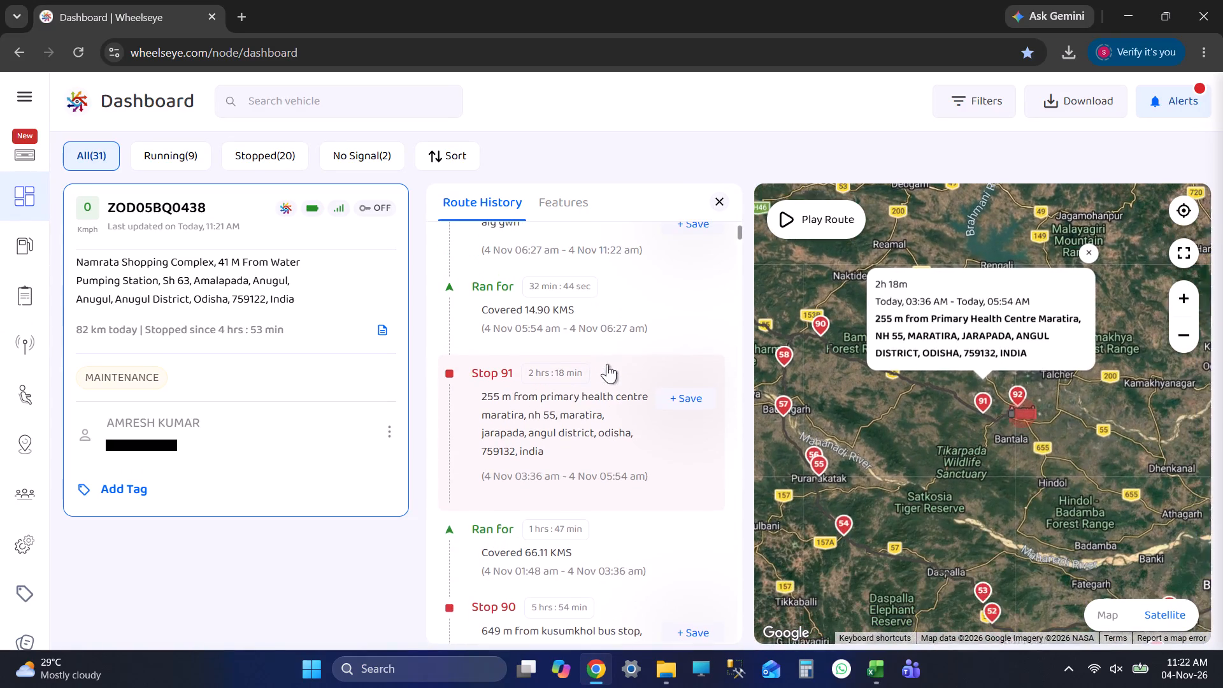
{"action": "scroll", "coordinate": [638, 502], "scroll_direction": "down", "scroll_amount": 2}
{"action": "left_click", "coordinate": [603, 457]}
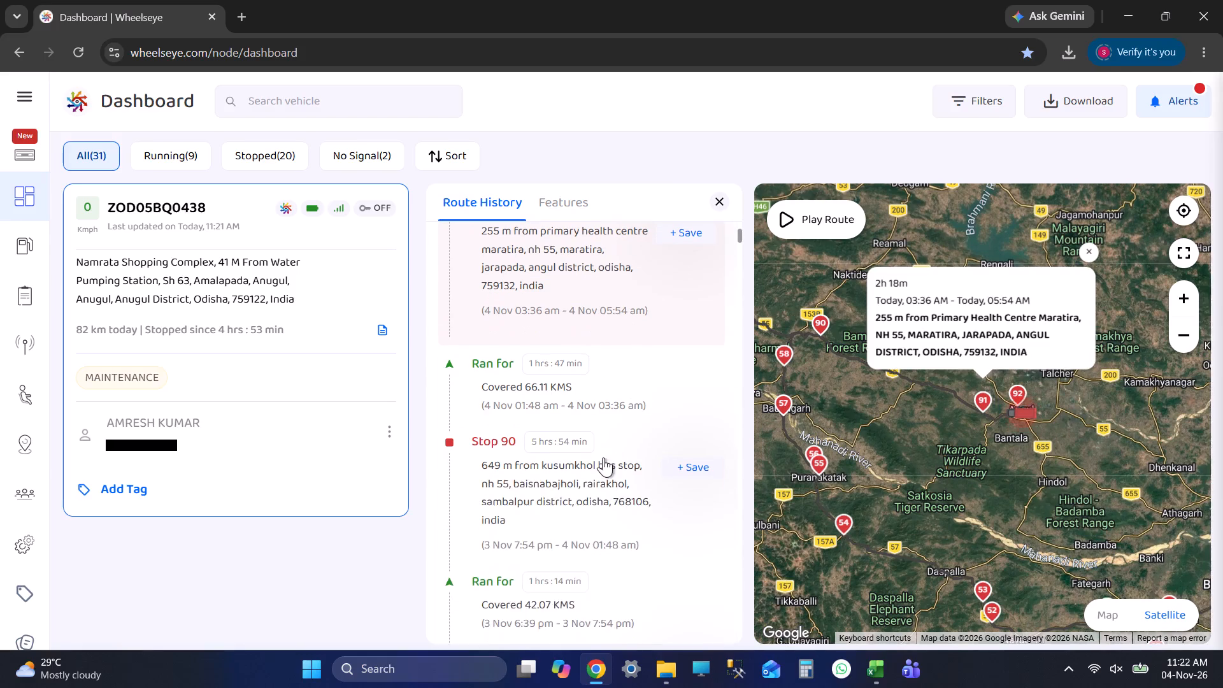
{"action": "scroll", "coordinate": [641, 469], "scroll_direction": "down", "scroll_amount": 3}
{"action": "left_click", "coordinate": [601, 411]}
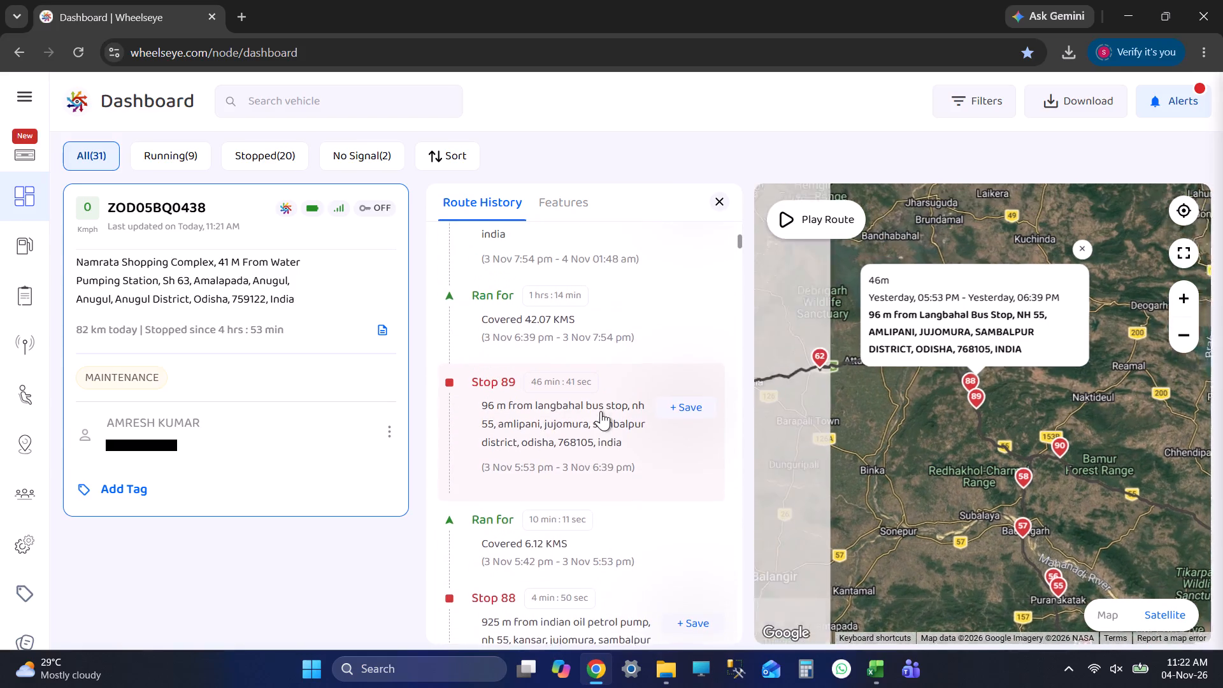
{"action": "scroll", "coordinate": [601, 426], "scroll_direction": "down", "scroll_amount": 3}
{"action": "left_click", "coordinate": [594, 400]}
{"action": "scroll", "coordinate": [594, 400], "scroll_direction": "down", "scroll_amount": 3}
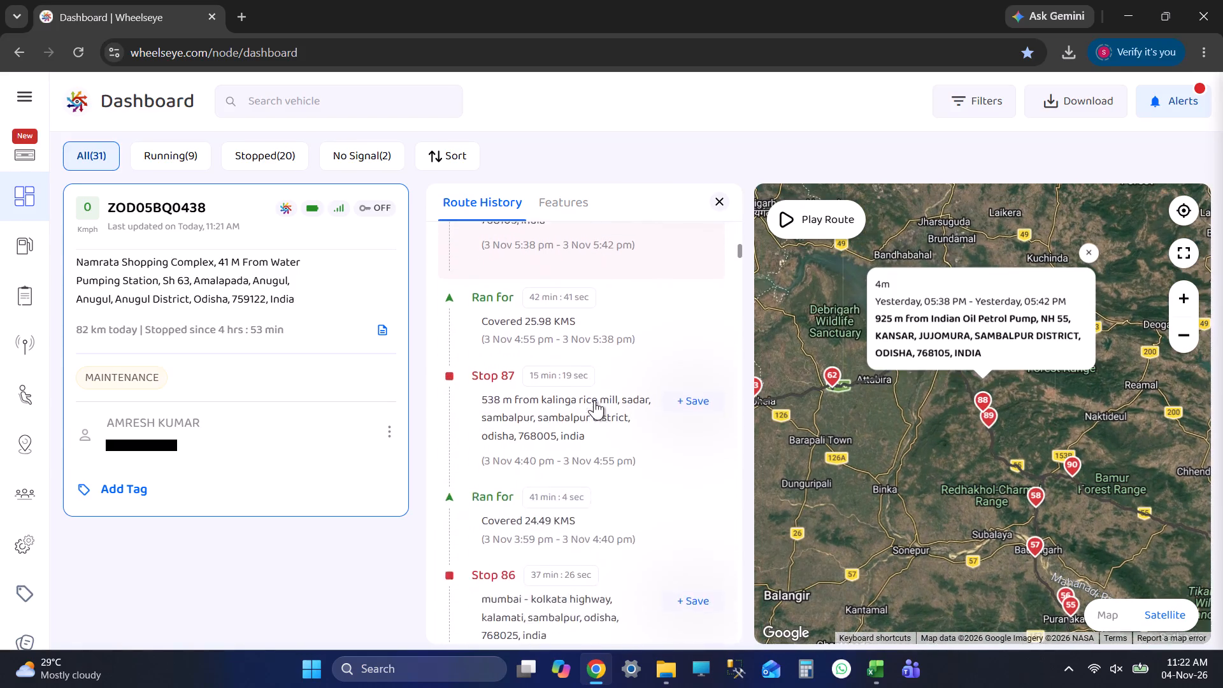
{"action": "left_click", "coordinate": [594, 400]}
{"action": "scroll", "coordinate": [594, 400], "scroll_direction": "down", "scroll_amount": 3}
{"action": "left_click", "coordinate": [594, 400]}
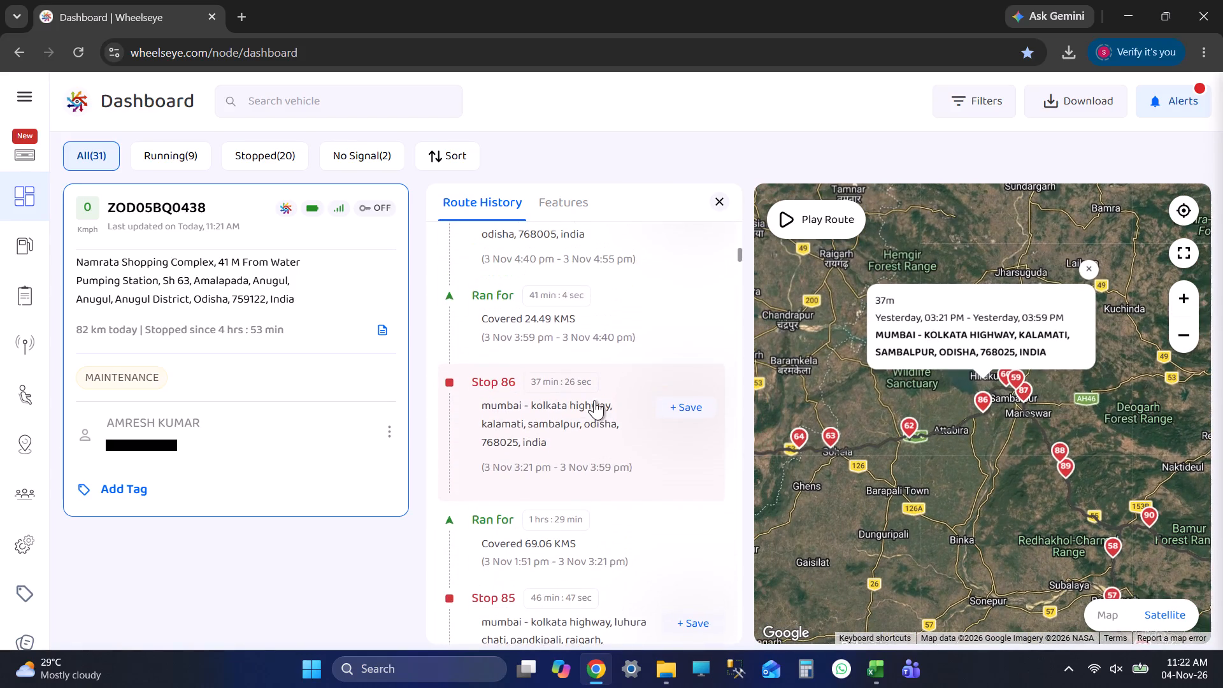
{"action": "scroll", "coordinate": [594, 400], "scroll_direction": "down", "scroll_amount": 3}
{"action": "scroll", "coordinate": [945, 434], "scroll_direction": "down", "scroll_amount": 1}
{"action": "scroll", "coordinate": [945, 435], "scroll_direction": "up", "scroll_amount": 1}
{"action": "scroll", "coordinate": [945, 435], "scroll_direction": "down", "scroll_amount": 1}
{"action": "scroll", "coordinate": [945, 435], "scroll_direction": "up", "scroll_amount": 1}
{"action": "scroll", "coordinate": [945, 435], "scroll_direction": "down", "scroll_amount": 1}
{"action": "left_click_drag", "start_coordinate": [944, 441], "coordinate": [1055, 445]}
Check the BNI (RAIPUR MTPL(T)) sheet of the 4 NOV manifest workbook for the destinations of lorry 438.
{"action": "key", "text": "alt+Tab"}
{"action": "key", "text": "Tab"}
{"action": "key", "text": "alt+Tab"}
{"action": "key", "text": "alt+Tab"}
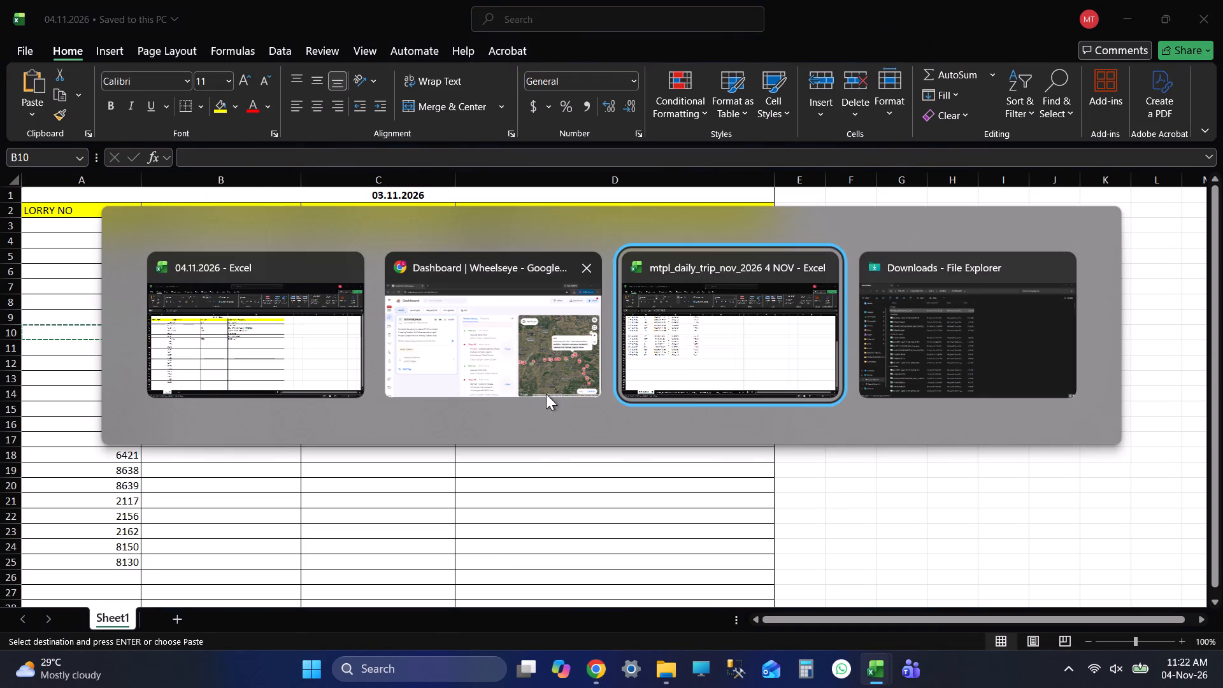
{"action": "left_click", "coordinate": [447, 614]}
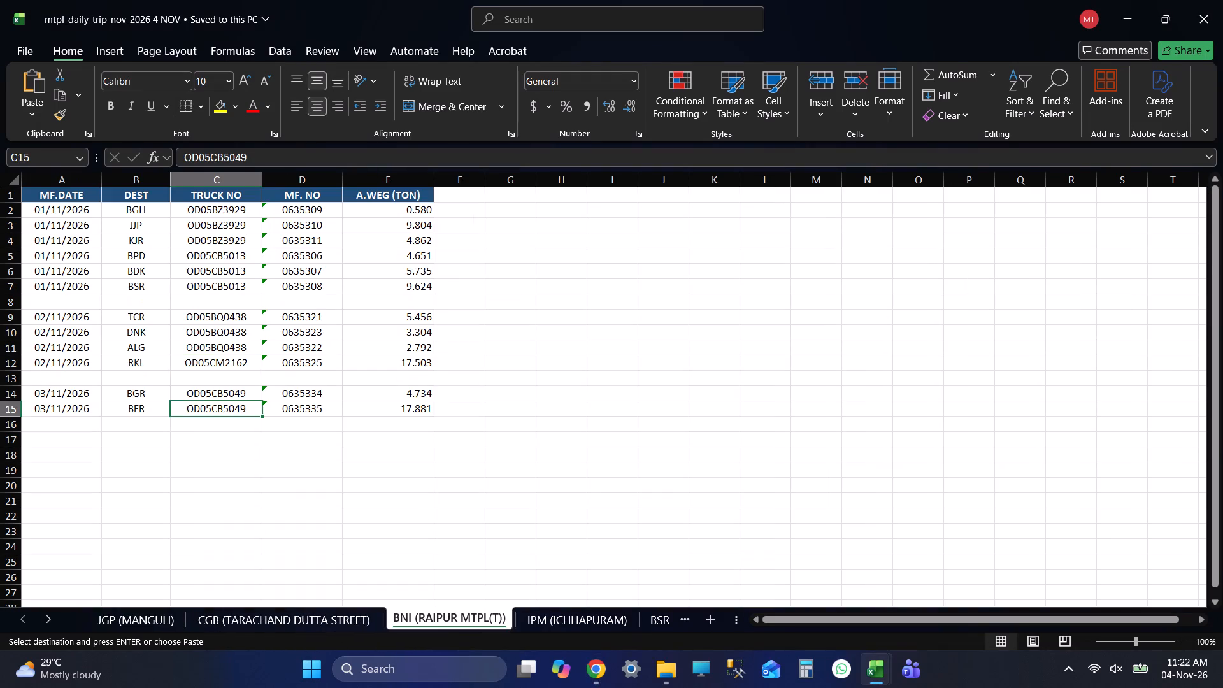
{"action": "key", "text": "alt+Tab"}
{"action": "key", "text": "alt+Tab"}
{"action": "left_click_drag", "start_coordinate": [216, 317], "coordinate": [396, 340]}
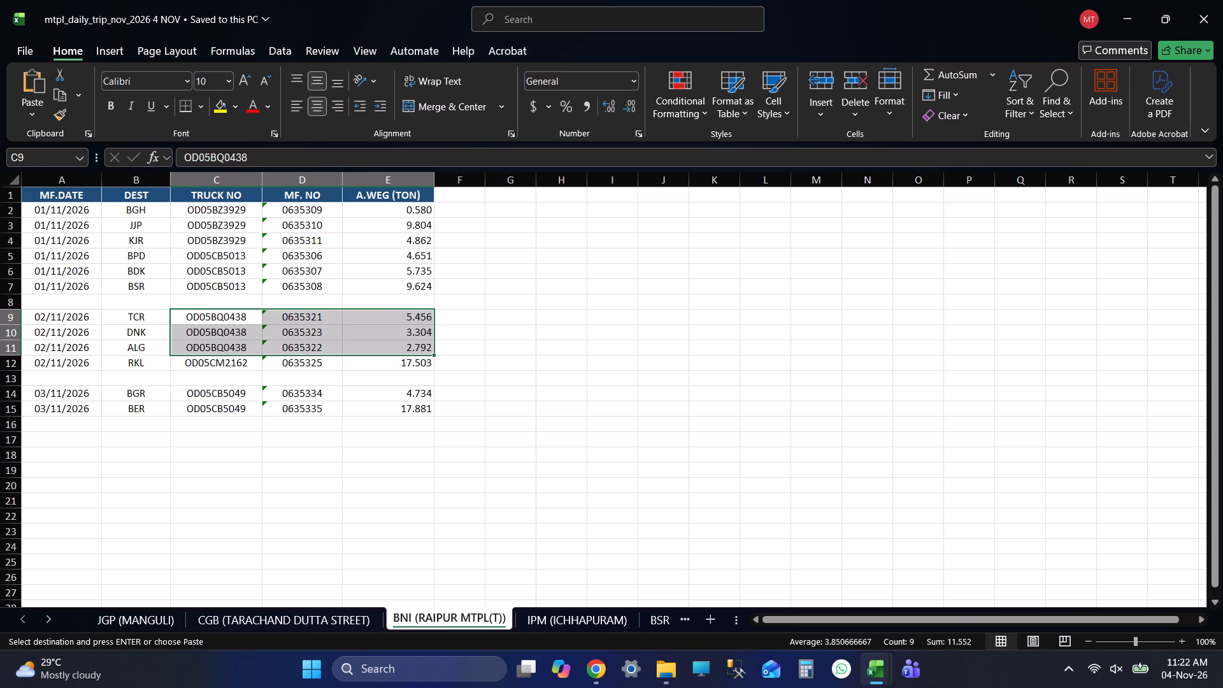
{"action": "key", "text": "alt+Tab"}
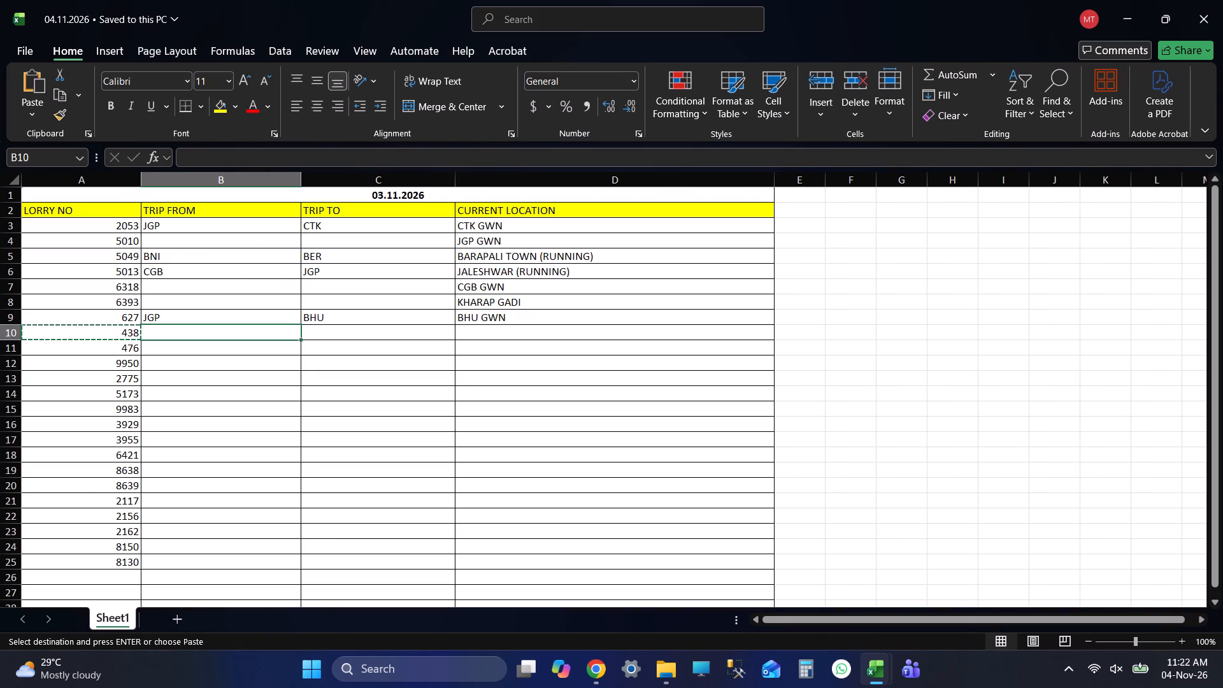
{"action": "key", "text": "alt+Tab"}
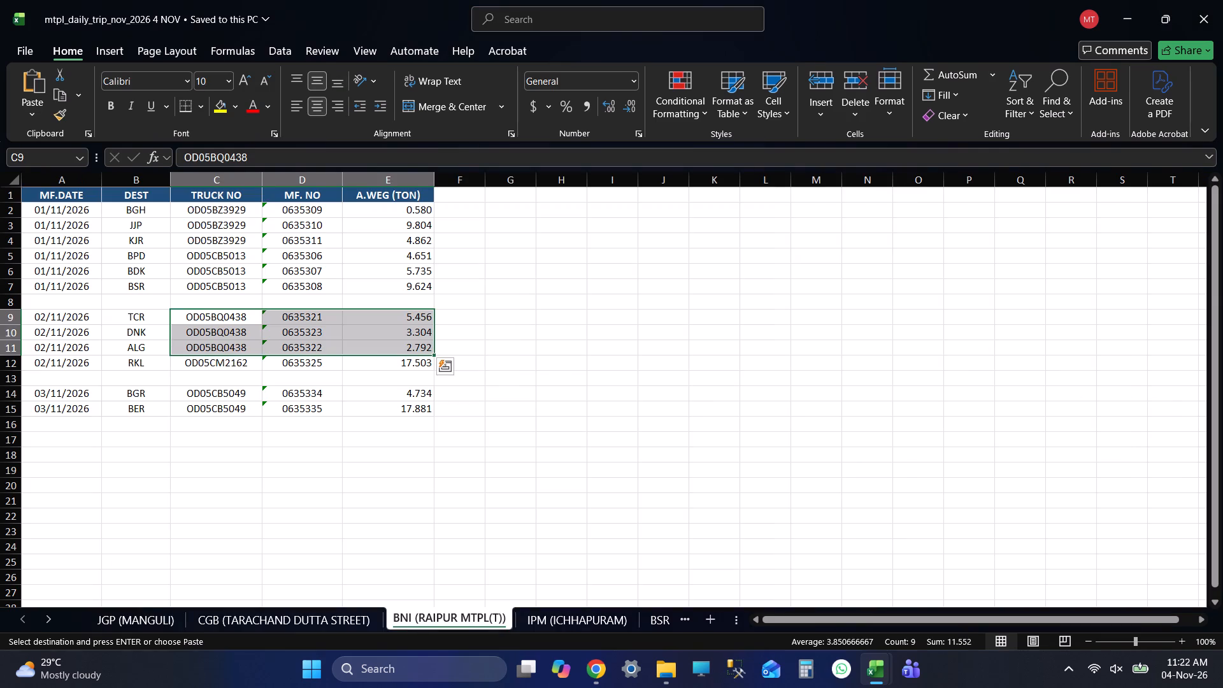
Enter BNI as trip from and DNK as trip to for lorry 438 in the 04.11.2026 workbook, and save.
{"action": "key", "text": "alt+Tab"}
{"action": "type", "text": "BNI"}
{"action": "key", "text": "Tab"}
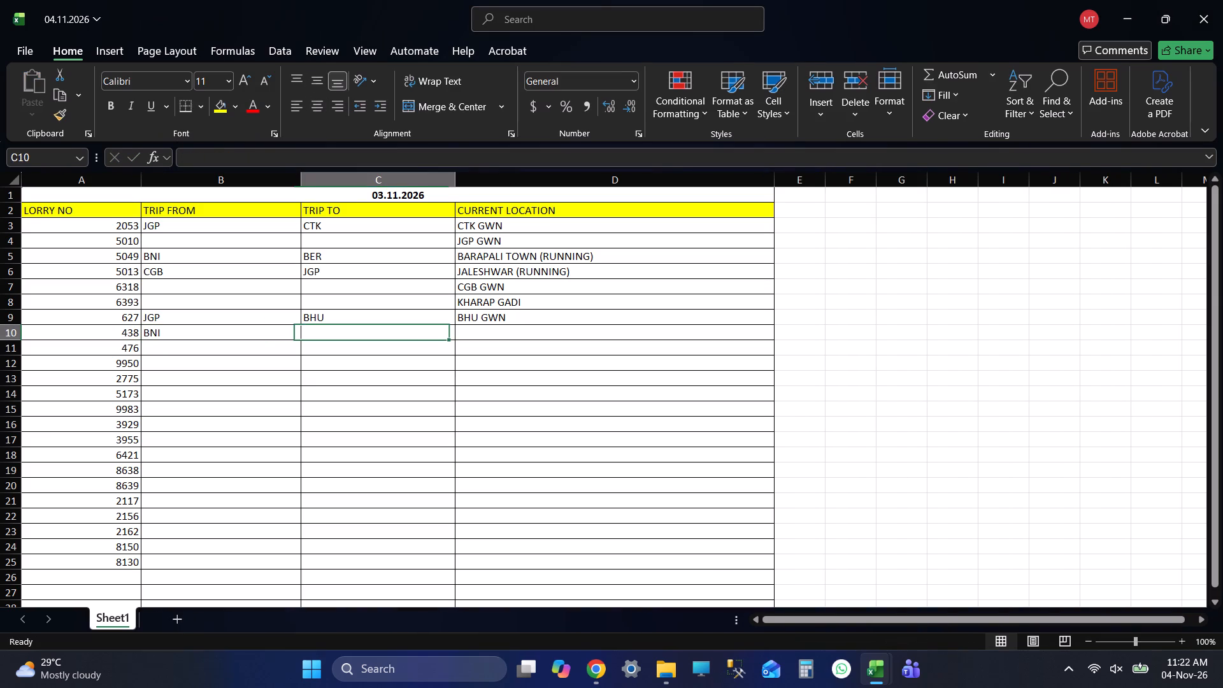
{"action": "type", "text": "DNK"}
{"action": "key", "text": "Tab"}
{"action": "key", "text": "ctrl+s"}
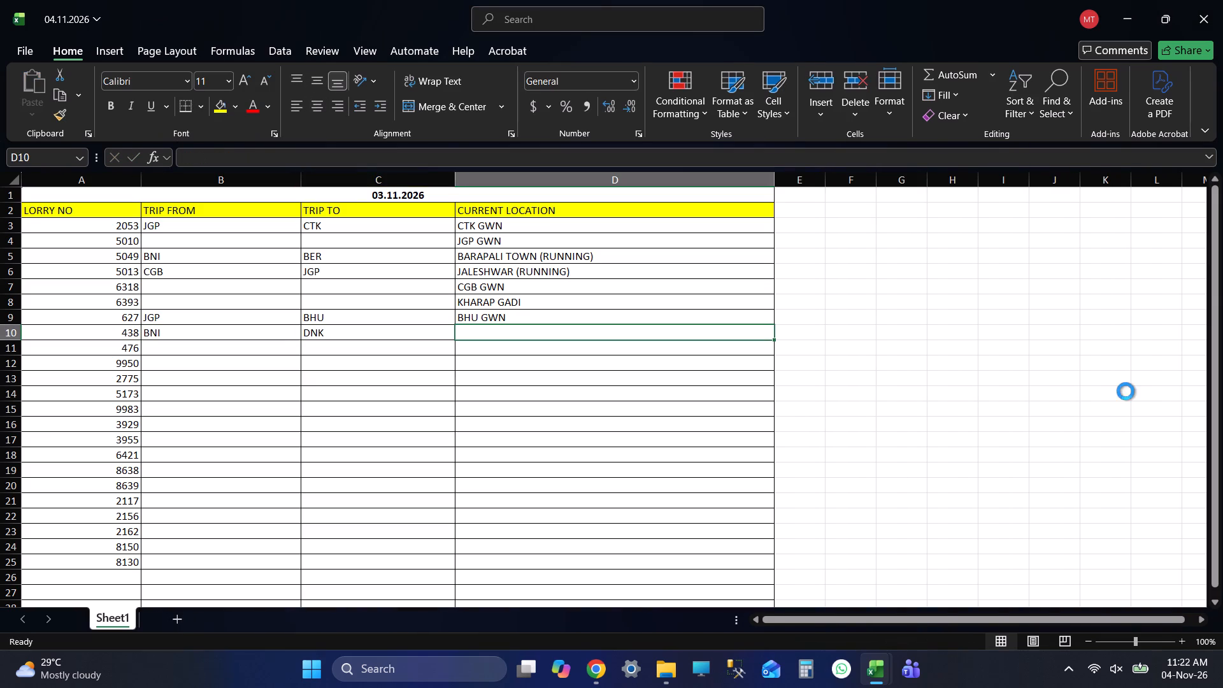
Recheck lorry 438's manifest entries, enter ALG GWN as its current location in the 04.11.2026 workbook, and save.
{"action": "key", "text": "alt+Tab"}
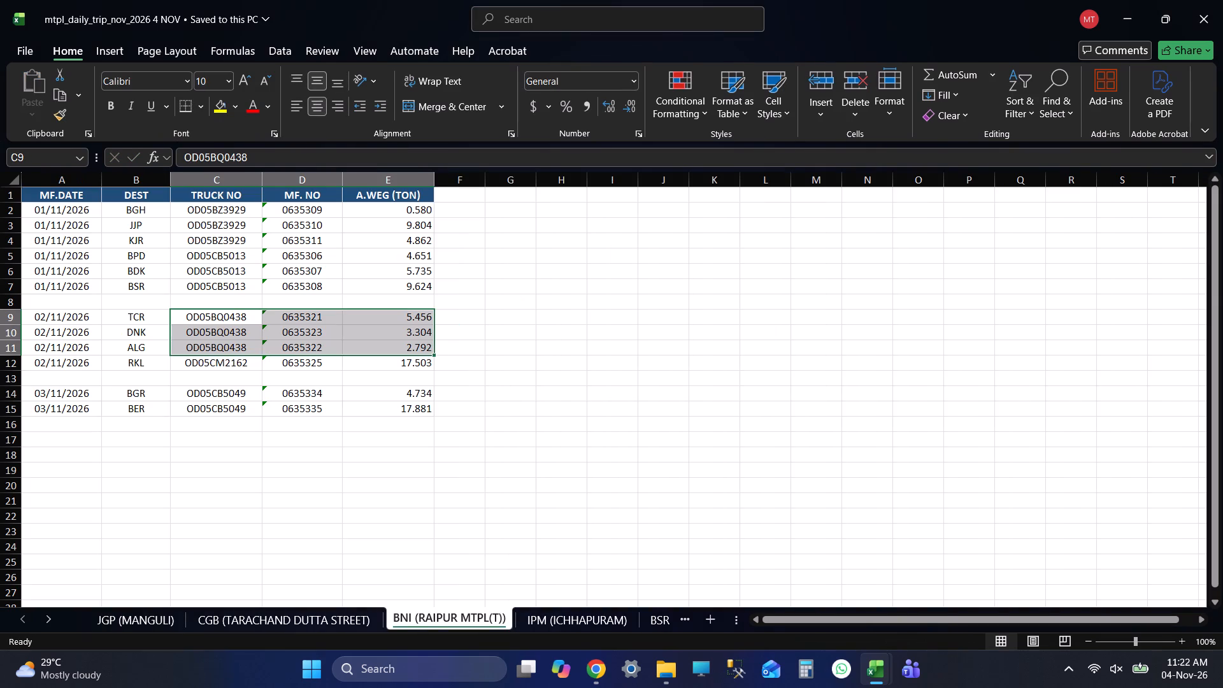
{"action": "key", "text": "alt+Tab"}
{"action": "type", "text": "ALG GWN"}
{"action": "key", "text": "Return"}
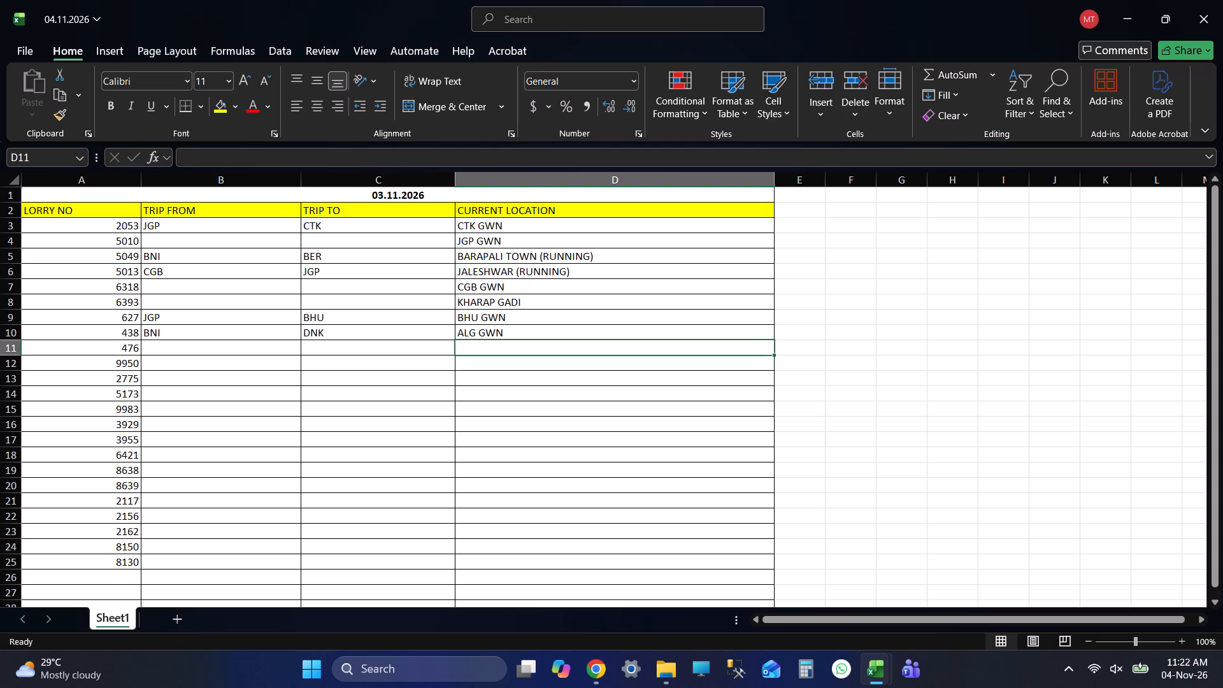
{"action": "key", "text": "ctrl+s"}
Look up lorry 476 in Wheelseye and open its route history for today to check its trip and location.
{"action": "key", "text": "shift+Tab"}
{"action": "key", "text": "shift+Tab"}
{"action": "key", "text": "shift+Tab"}
{"action": "key", "text": "ctrl+c"}
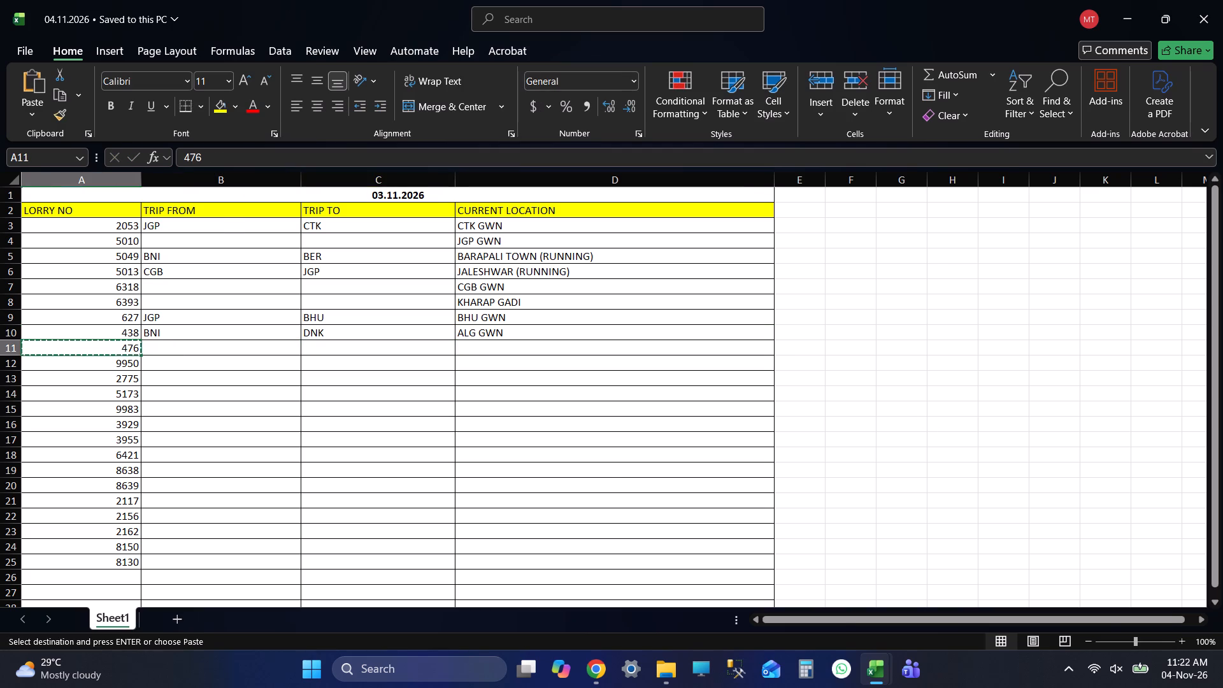
{"action": "key", "text": "alt+Tab"}
{"action": "key", "text": "alt+Tab"}
{"action": "key", "text": "alt+Tab"}
{"action": "key", "text": "alt+Tab"}
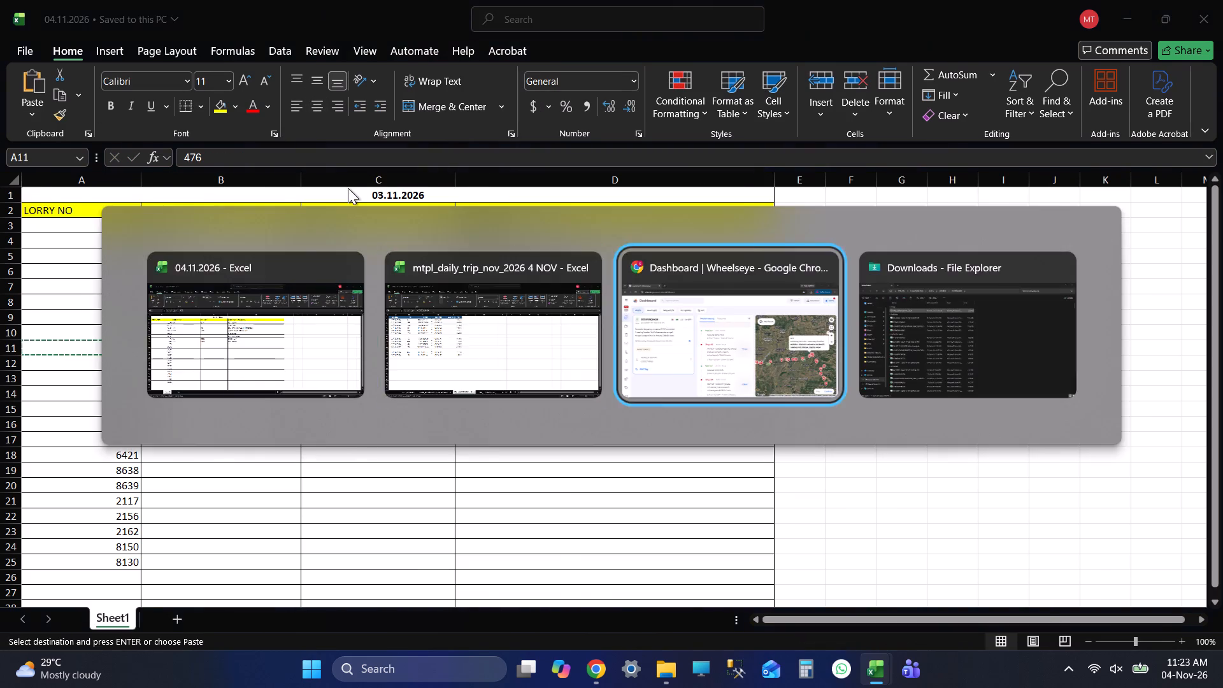
{"action": "left_click", "coordinate": [278, 112]}
{"action": "key", "text": "ctrl+v"}
{"action": "key", "text": "Return"}
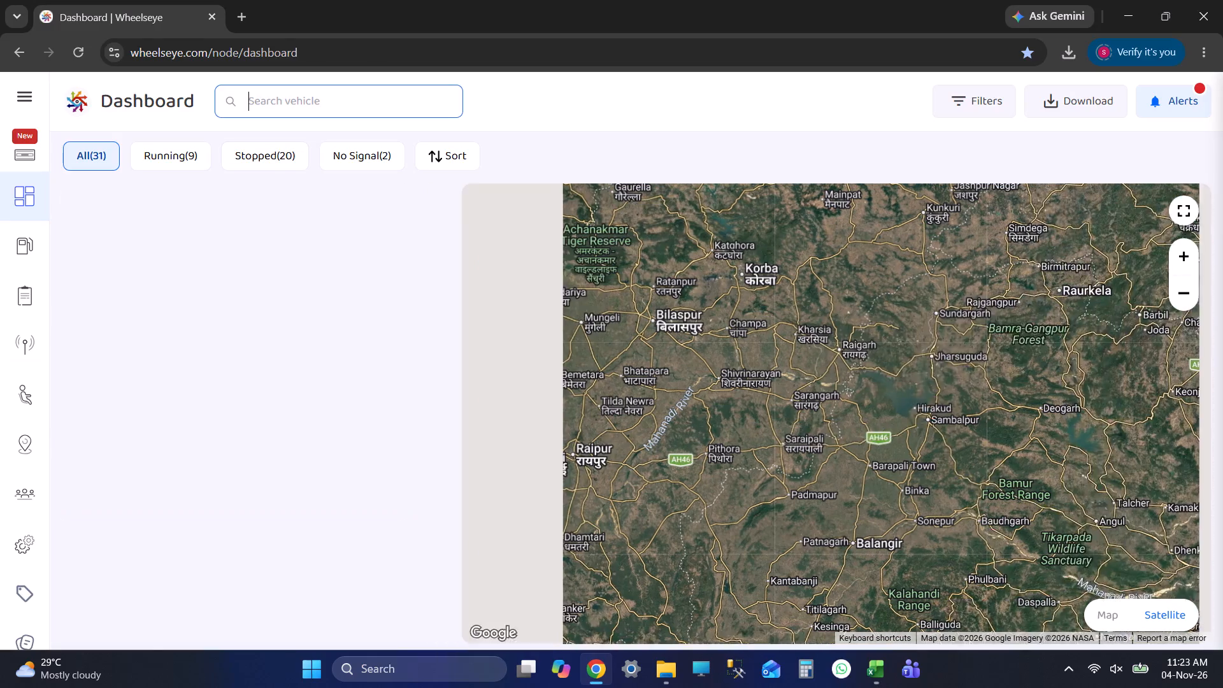
{"action": "left_click", "coordinate": [259, 275]}
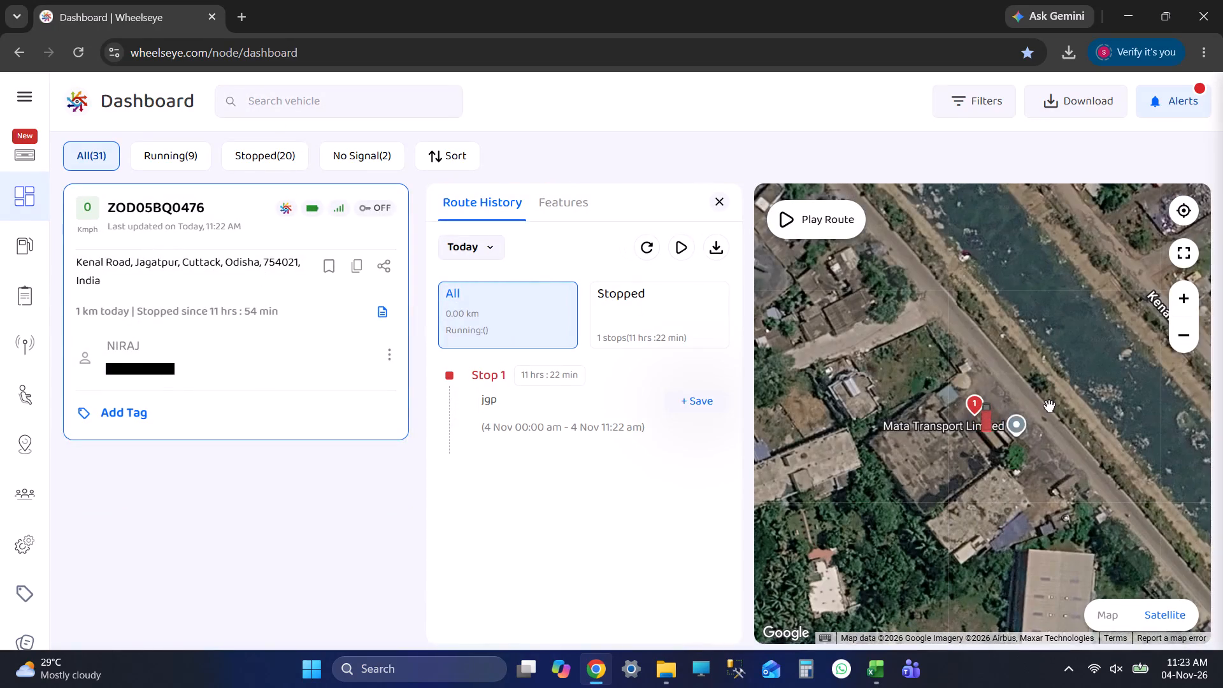
Enter JGP GWN as the current location of lorry 476 in the 04.11.2026 workbook, and save.
{"action": "key", "text": "alt+Tab"}
{"action": "key", "text": "Tab"}
{"action": "key", "text": "Tab"}
{"action": "key", "text": "Tab"}
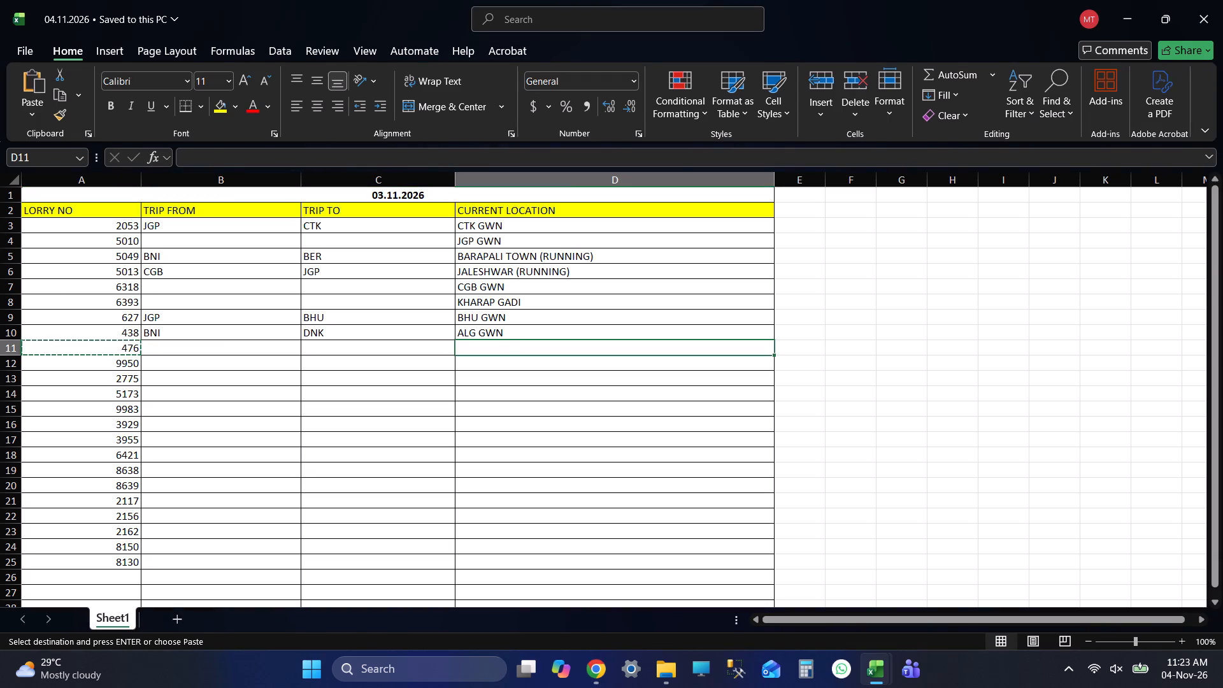
{"action": "type", "text": "JGP GWN"}
{"action": "key", "text": "Return"}
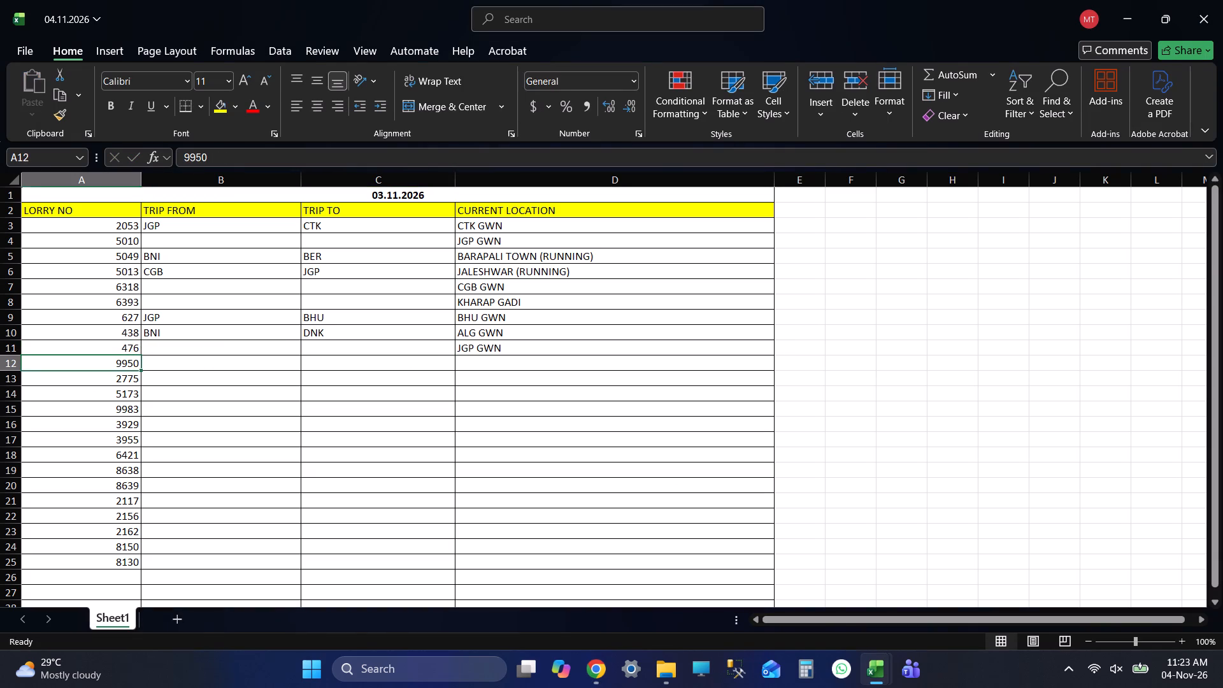
{"action": "key", "text": "ctrl+s"}
Look up lorry 9950 in Wheelseye and open its route history for today.
{"action": "key", "text": "ctrl+c"}
{"action": "key", "text": "alt+Tab"}
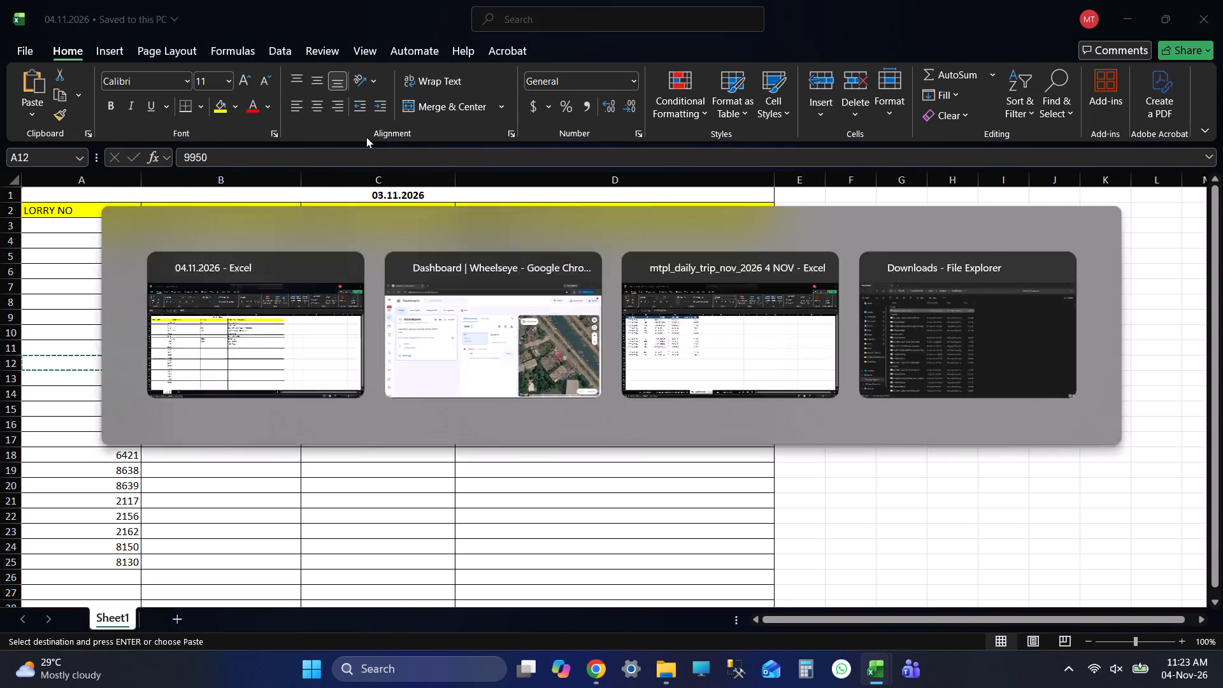
{"action": "left_click", "coordinate": [283, 109]}
{"action": "key", "text": "ctrl+v"}
{"action": "key", "text": "Return"}
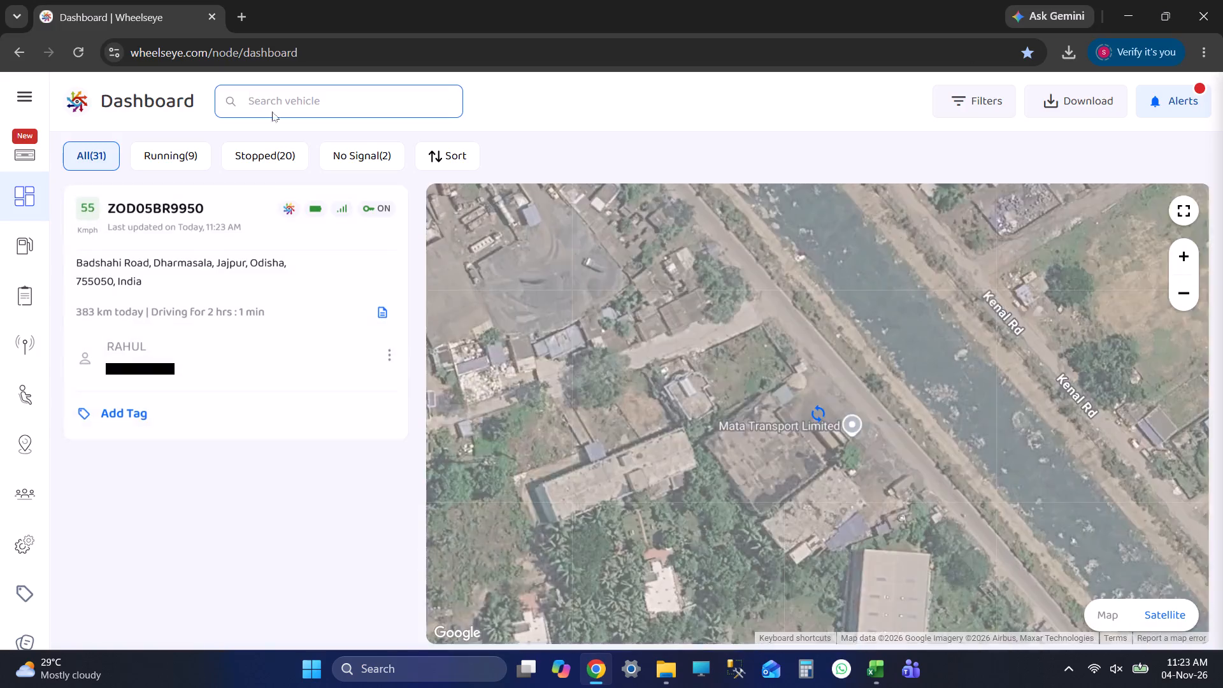
{"action": "left_click", "coordinate": [269, 278]}
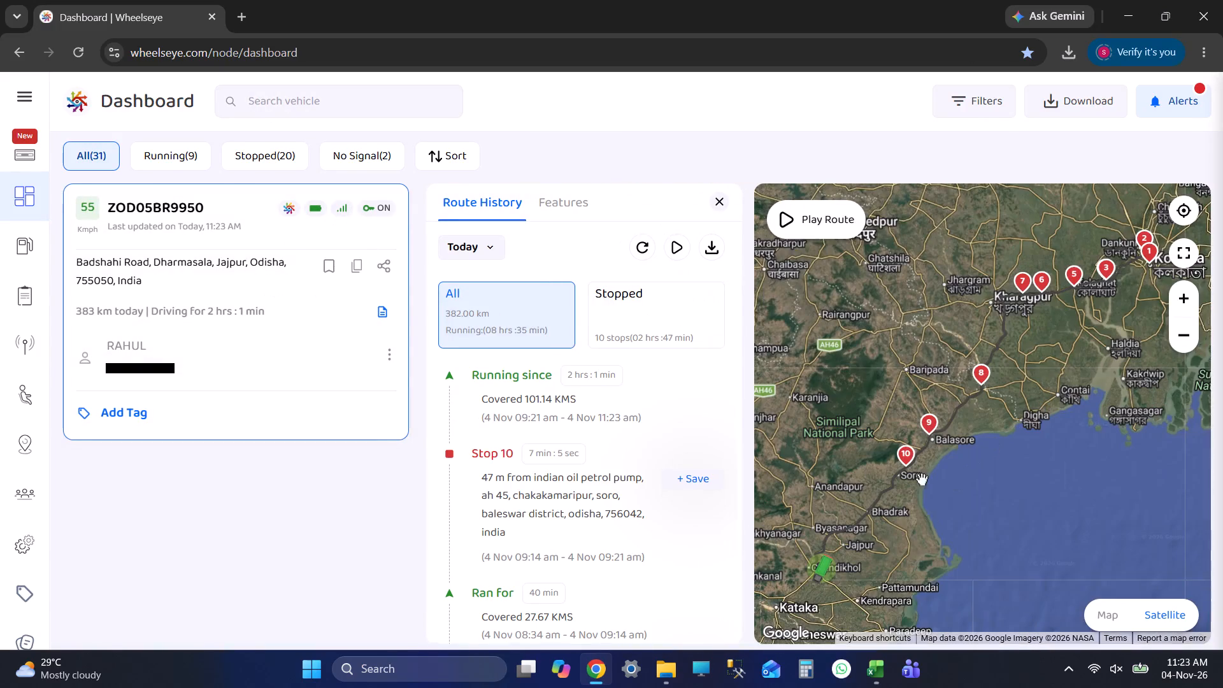
Examine lorry 9950's stops on 4 Nov back to the first one to find where its trip started.
{"action": "scroll", "coordinate": [608, 488], "scroll_direction": "down", "scroll_amount": 2}
{"action": "scroll", "coordinate": [601, 510], "scroll_direction": "up", "scroll_amount": 1}
{"action": "scroll", "coordinate": [599, 514], "scroll_direction": "down", "scroll_amount": 1}
{"action": "scroll", "coordinate": [598, 518], "scroll_direction": "up", "scroll_amount": 1}
{"action": "scroll", "coordinate": [598, 519], "scroll_direction": "down", "scroll_amount": 1}
{"action": "scroll", "coordinate": [598, 519], "scroll_direction": "up", "scroll_amount": 1}
{"action": "scroll", "coordinate": [598, 519], "scroll_direction": "down", "scroll_amount": 1}
{"action": "scroll", "coordinate": [598, 519], "scroll_direction": "up", "scroll_amount": 1}
{"action": "scroll", "coordinate": [613, 513], "scroll_direction": "down", "scroll_amount": 1}
{"action": "scroll", "coordinate": [613, 513], "scroll_direction": "up", "scroll_amount": 1}
{"action": "scroll", "coordinate": [613, 513], "scroll_direction": "down", "scroll_amount": 5}
{"action": "scroll", "coordinate": [613, 513], "scroll_direction": "up", "scroll_amount": 1}
{"action": "scroll", "coordinate": [613, 513], "scroll_direction": "down", "scroll_amount": 2}
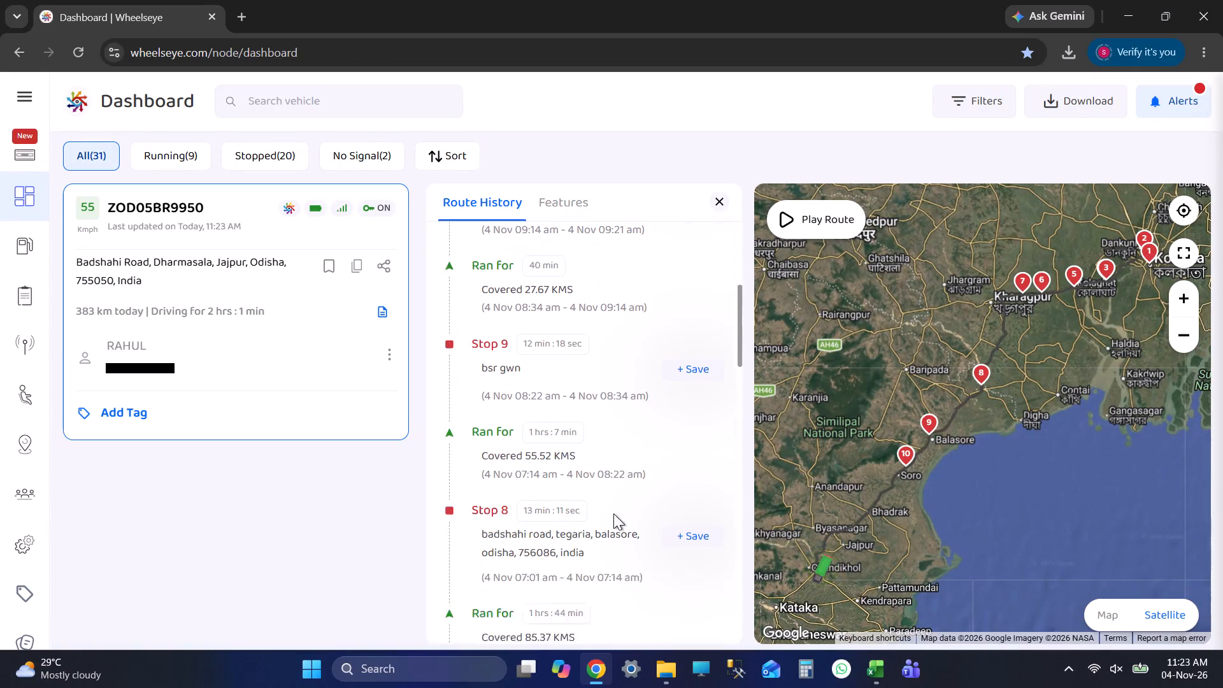
{"action": "scroll", "coordinate": [613, 513], "scroll_direction": "down", "scroll_amount": 9}
{"action": "scroll", "coordinate": [613, 513], "scroll_direction": "up", "scroll_amount": 1}
{"action": "scroll", "coordinate": [613, 513], "scroll_direction": "down", "scroll_amount": 5}
{"action": "scroll", "coordinate": [613, 513], "scroll_direction": "up", "scroll_amount": 1}
{"action": "scroll", "coordinate": [613, 513], "scroll_direction": "down", "scroll_amount": 5}
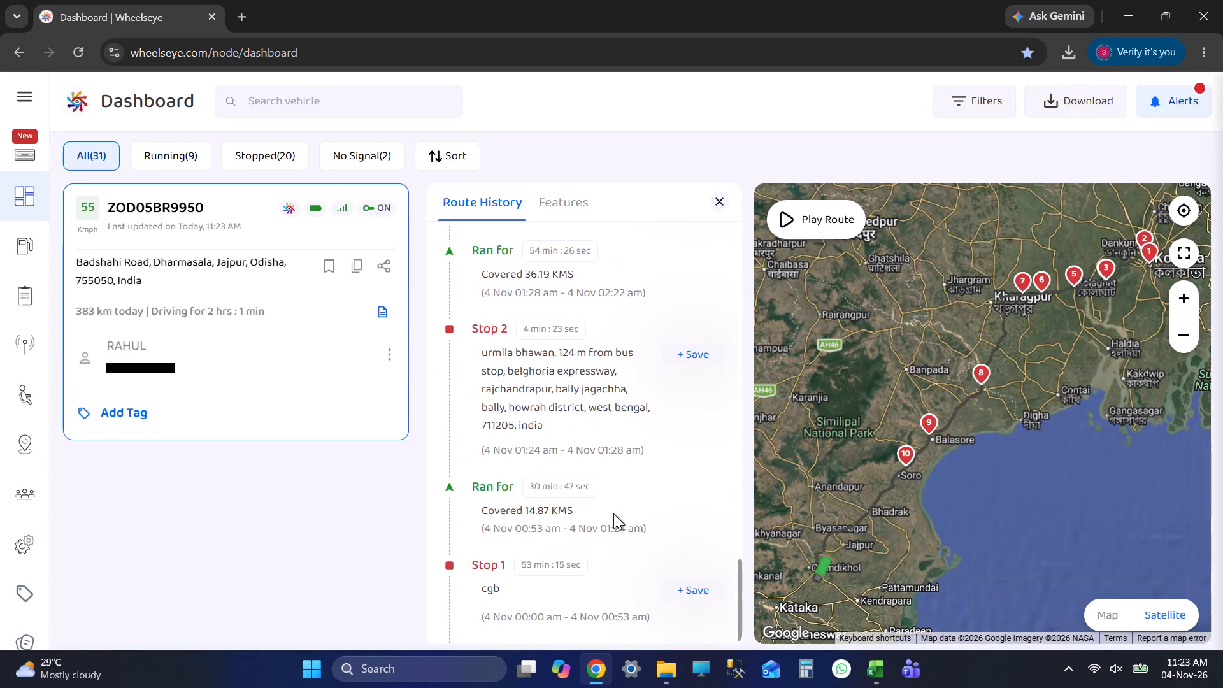
Enter CGB as trip from for lorry 9950 in the 04.11.2026 workbook, and save.
{"action": "key", "text": "alt+Tab"}
{"action": "key", "text": "Tab"}
{"action": "key", "text": "c"}
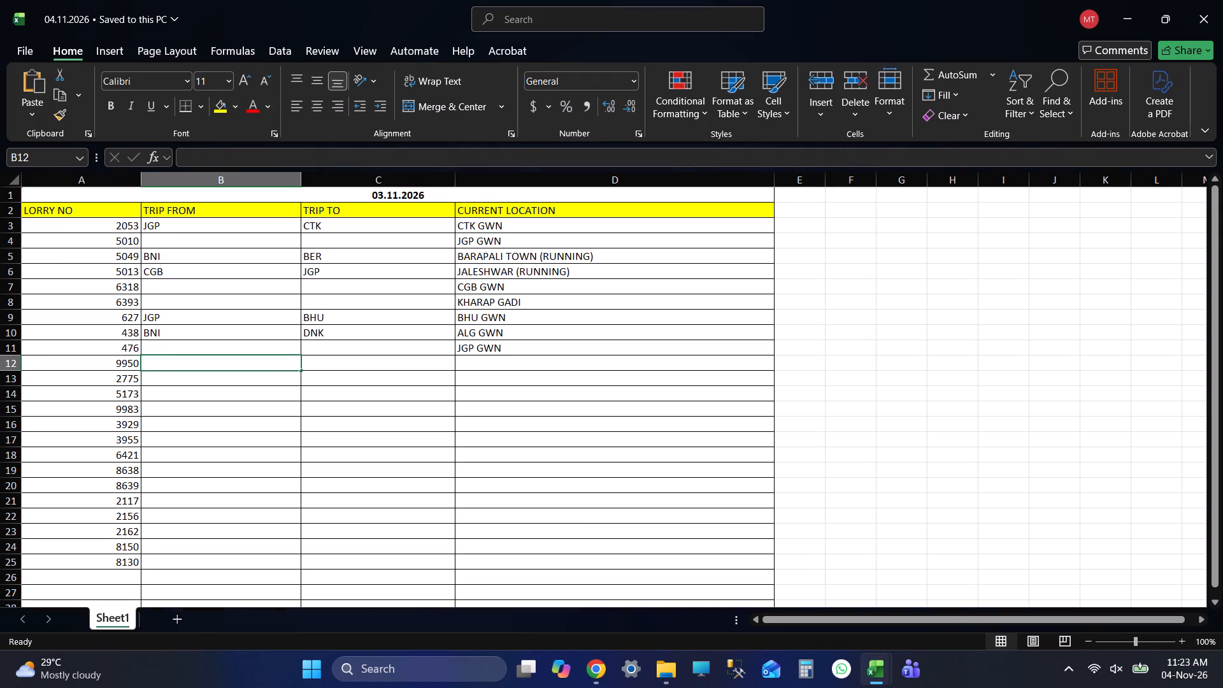
{"action": "scroll", "coordinate": [613, 513], "scroll_direction": "down", "scroll_amount": 1}
{"action": "type", "text": "GB"}
{"action": "key", "text": "Tab"}
{"action": "key", "text": "ctrl+s"}
Check the CGB (TARACHAND DUTTA STREET) sheet of the 4 NOV manifest workbook for the destinations of lorry 9950.
{"action": "key", "text": "alt+Tab"}
{"action": "key", "text": "alt+Tab"}
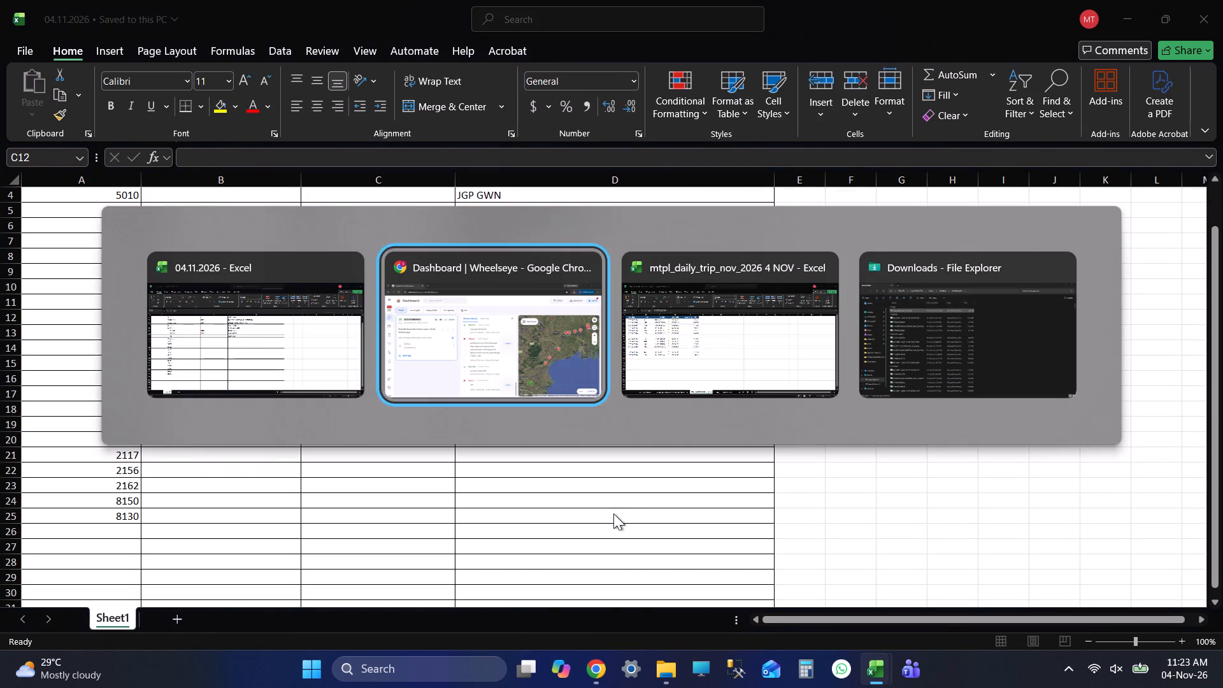
{"action": "left_click", "coordinate": [268, 611]}
{"action": "key", "text": "alt+Tab"}
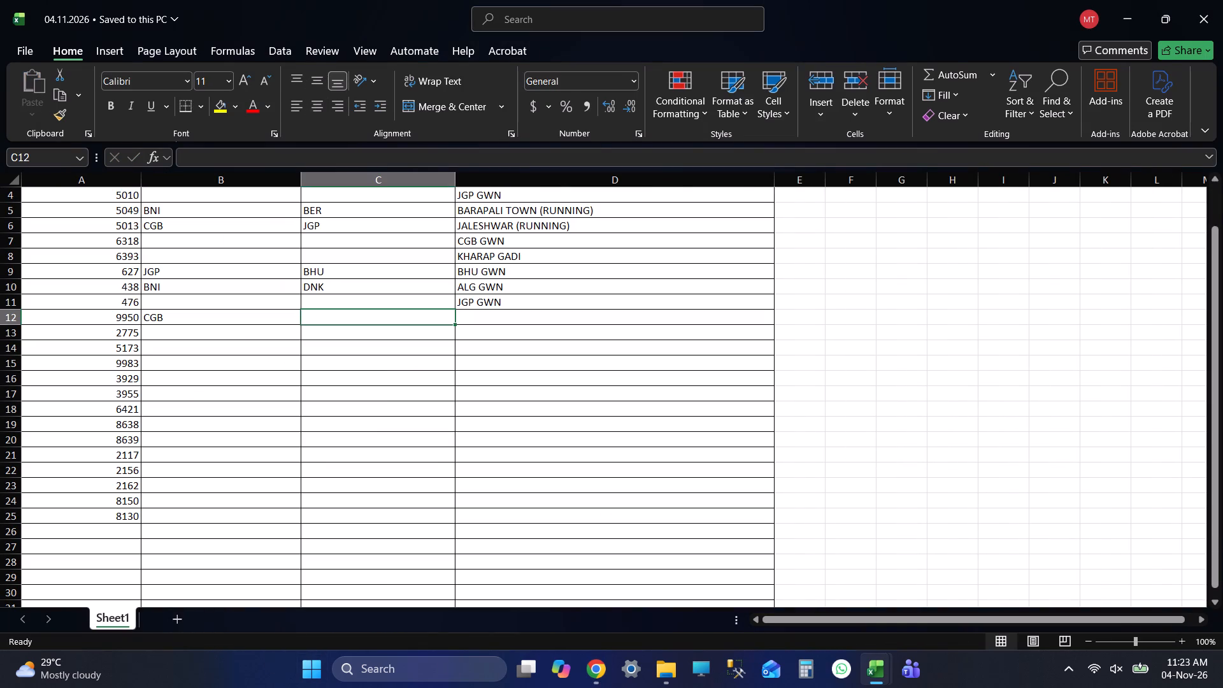
{"action": "key", "text": "alt+Tab"}
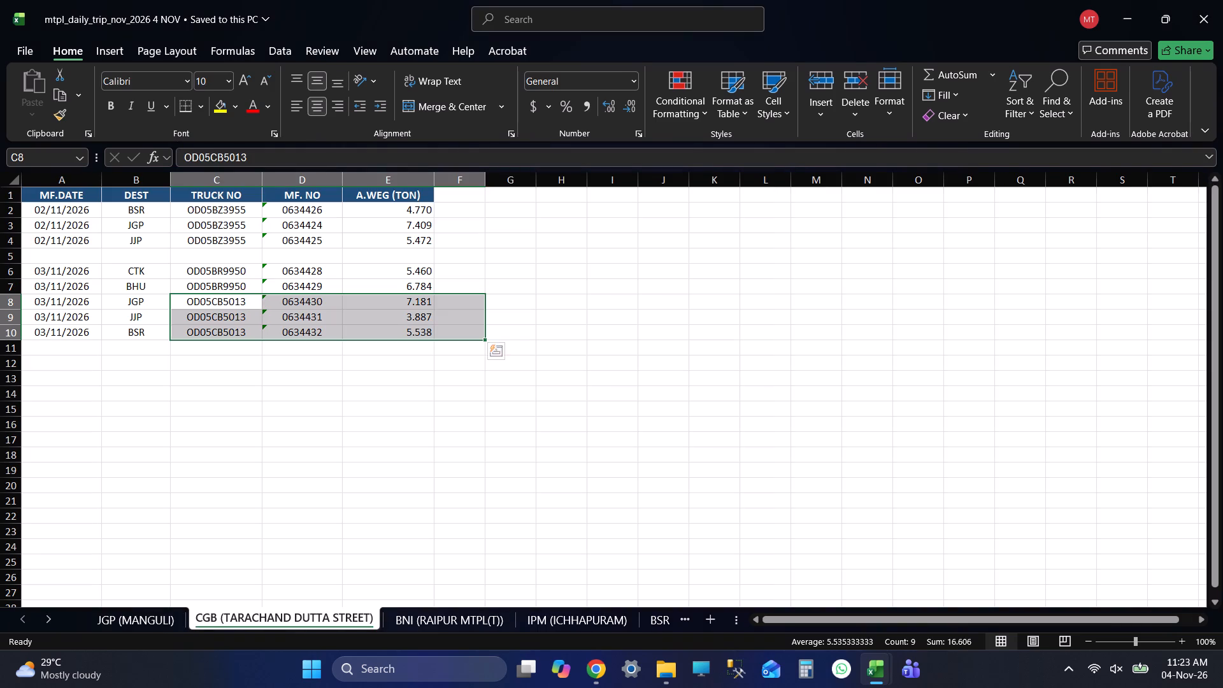
{"action": "scroll", "coordinate": [333, 369], "scroll_direction": "up", "scroll_amount": 2}
{"action": "left_click", "coordinate": [242, 273]}
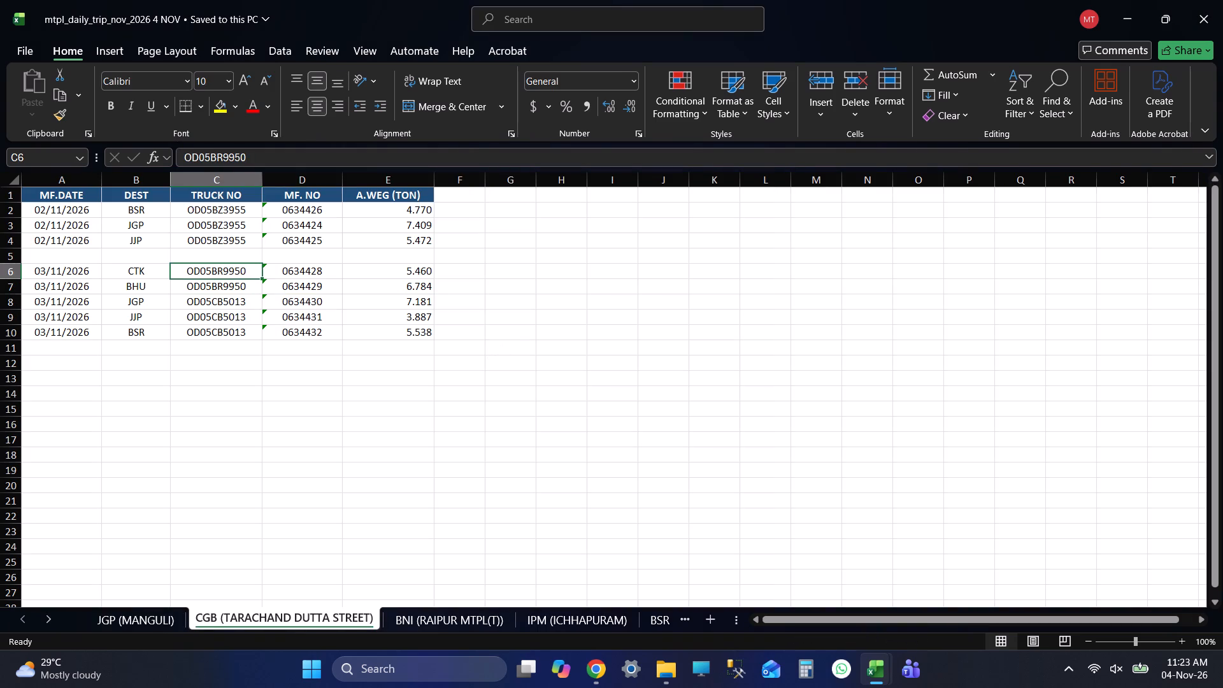
{"action": "left_click", "coordinate": [229, 284]}
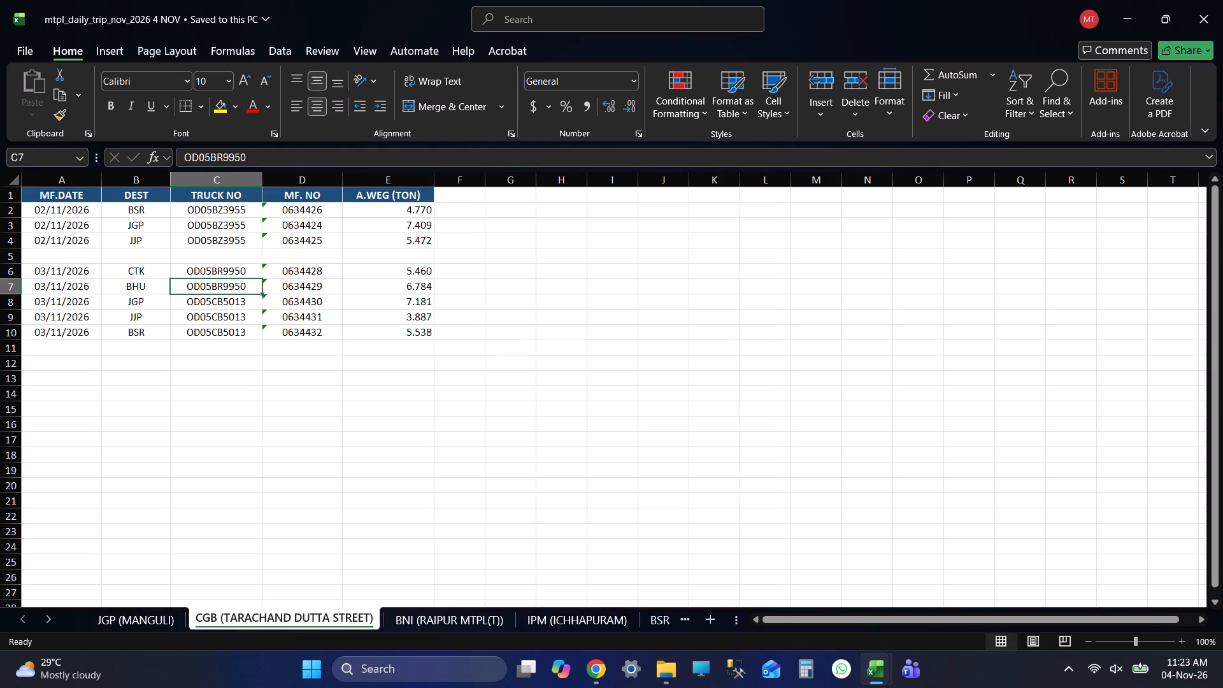
{"action": "key", "text": "Tab"}
Enter BHU as trip to for lorry 9950 in the 04.11.2026 workbook, and save.
{"action": "key", "text": "alt+Tab"}
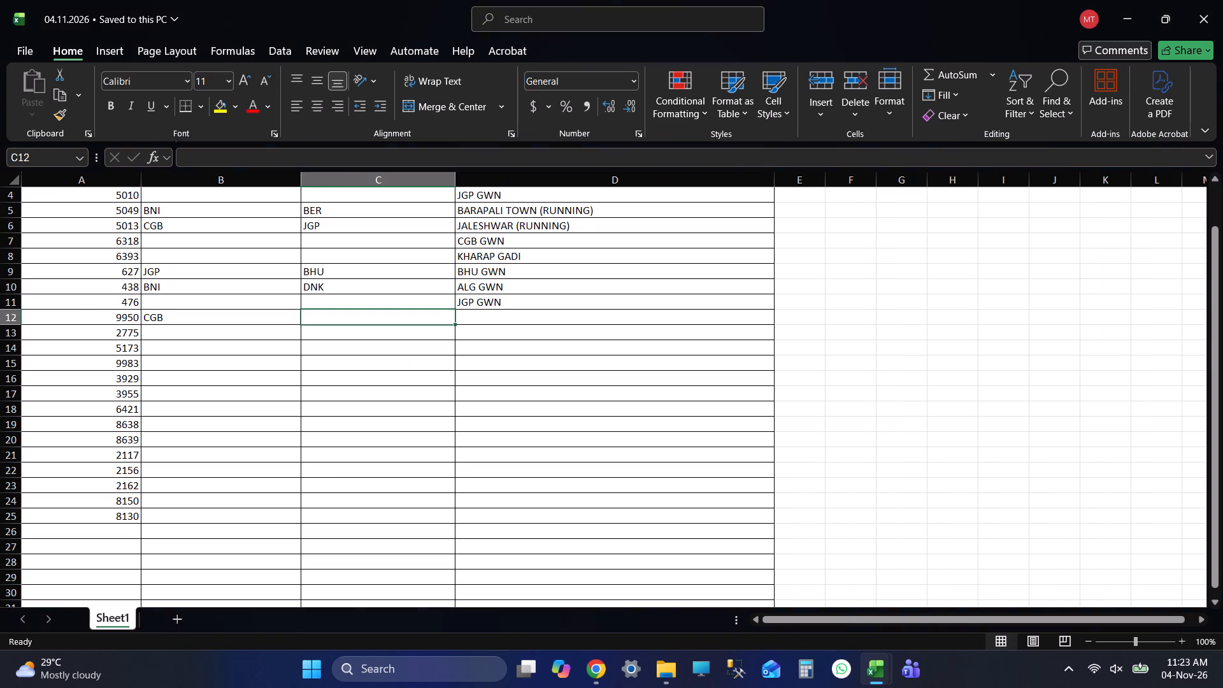
{"action": "type", "text": "BHU"}
{"action": "key", "text": "Tab"}
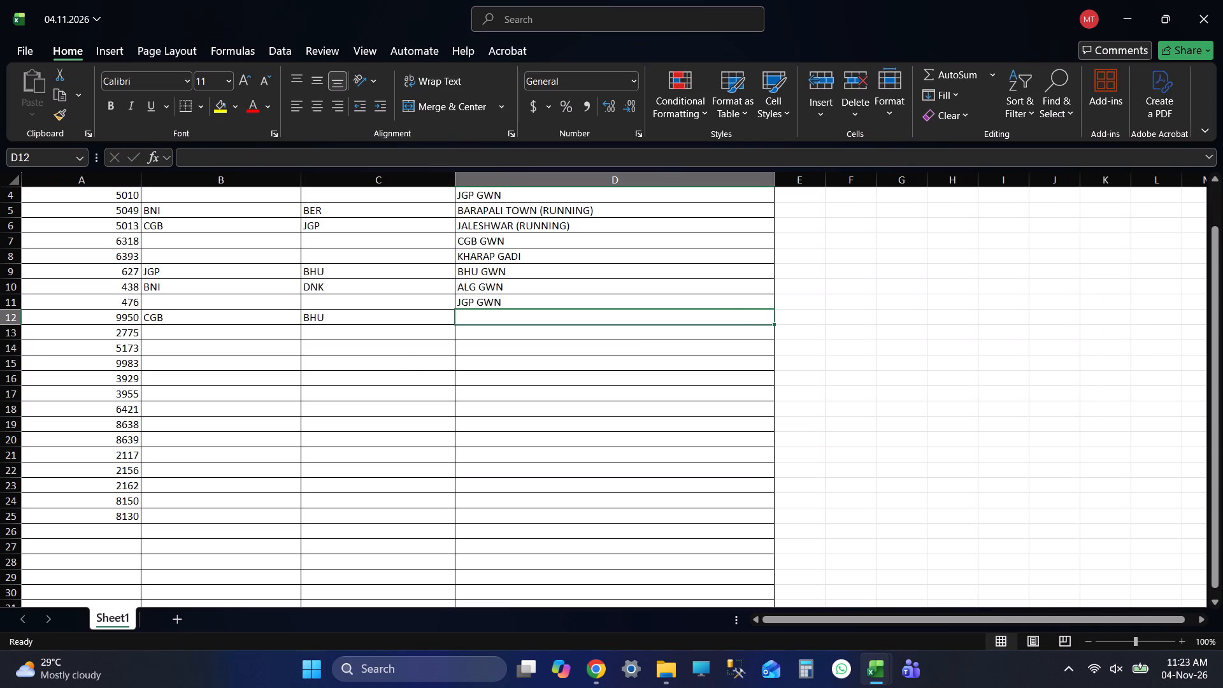
{"action": "key", "text": "ctrl+s"}
Examine lorry 9950's position on the Wheelseye map and the nearby towns to determine its current location.
{"action": "key", "text": "alt+Tab"}
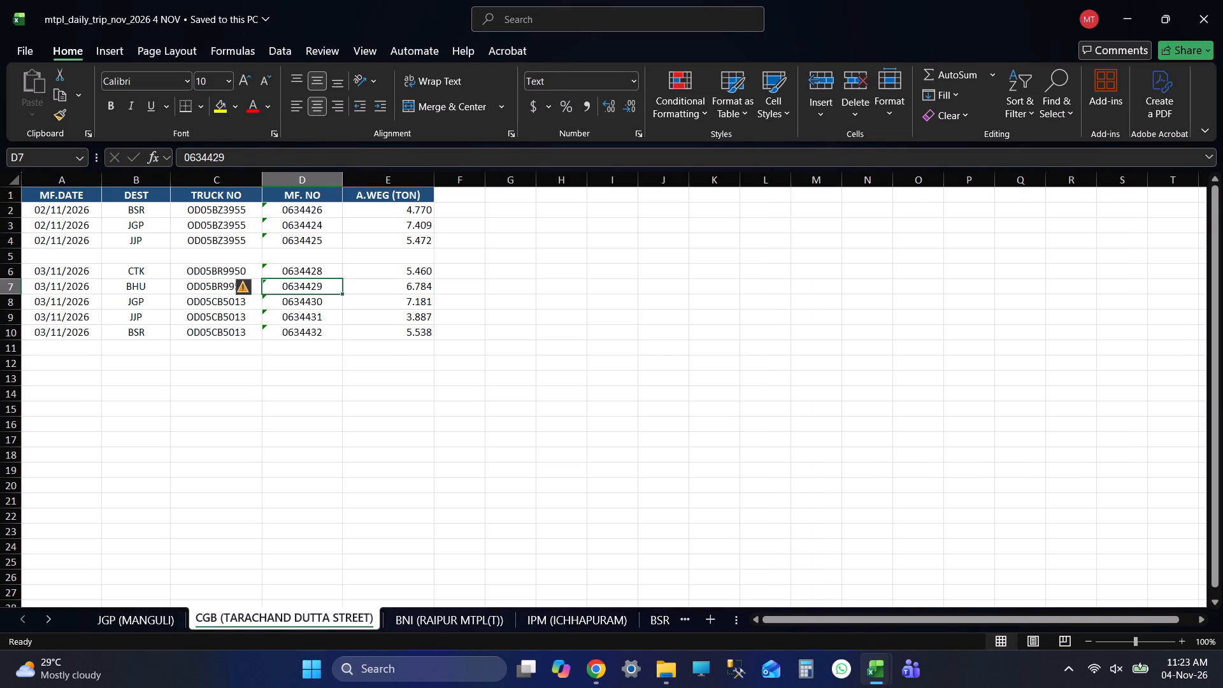
{"action": "key", "text": "alt+Tab"}
{"action": "key", "text": "alt+Tab"}
{"action": "key", "text": "alt+Tab"}
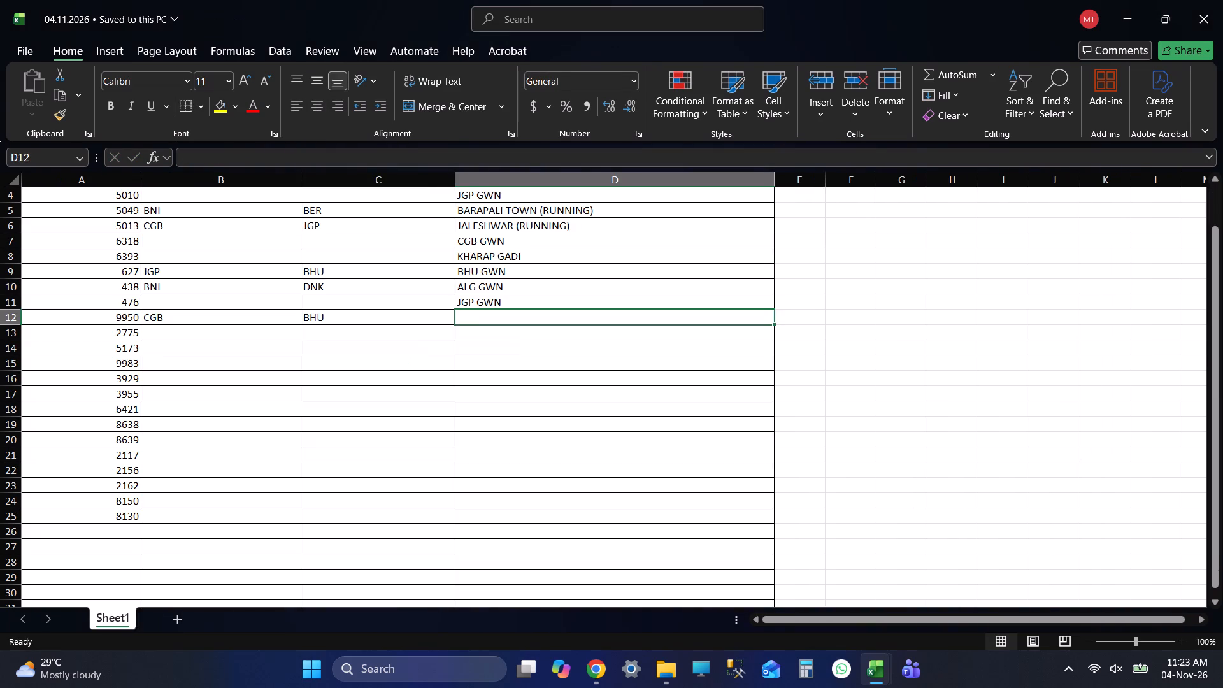
{"action": "key", "text": "alt+Tab"}
{"action": "key", "text": "alt+Tab"}
{"action": "left_click_drag", "start_coordinate": [857, 592], "coordinate": [978, 517]}
{"action": "scroll", "coordinate": [942, 481], "scroll_direction": "up", "scroll_amount": 6}
{"action": "left_click_drag", "start_coordinate": [929, 497], "coordinate": [1031, 376]}
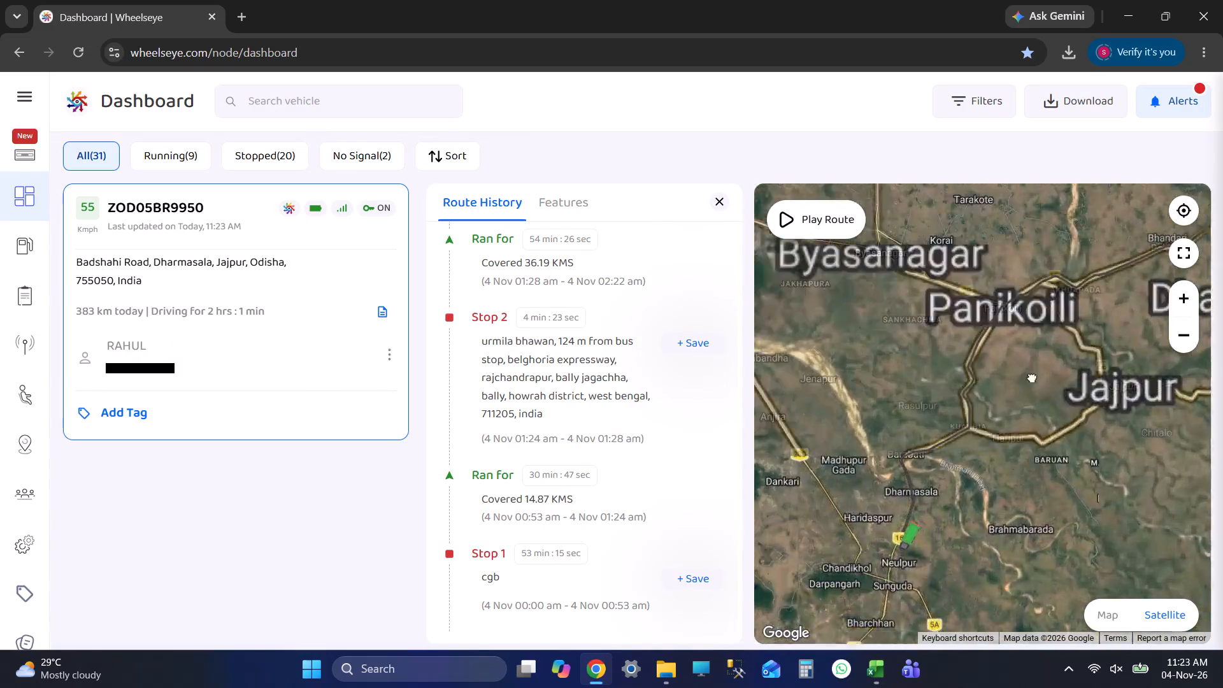
{"action": "left_click_drag", "start_coordinate": [1031, 376], "coordinate": [1034, 362]}
{"action": "scroll", "coordinate": [1019, 382], "scroll_direction": "down", "scroll_amount": 4}
{"action": "left_click_drag", "start_coordinate": [1014, 405], "coordinate": [983, 489]}
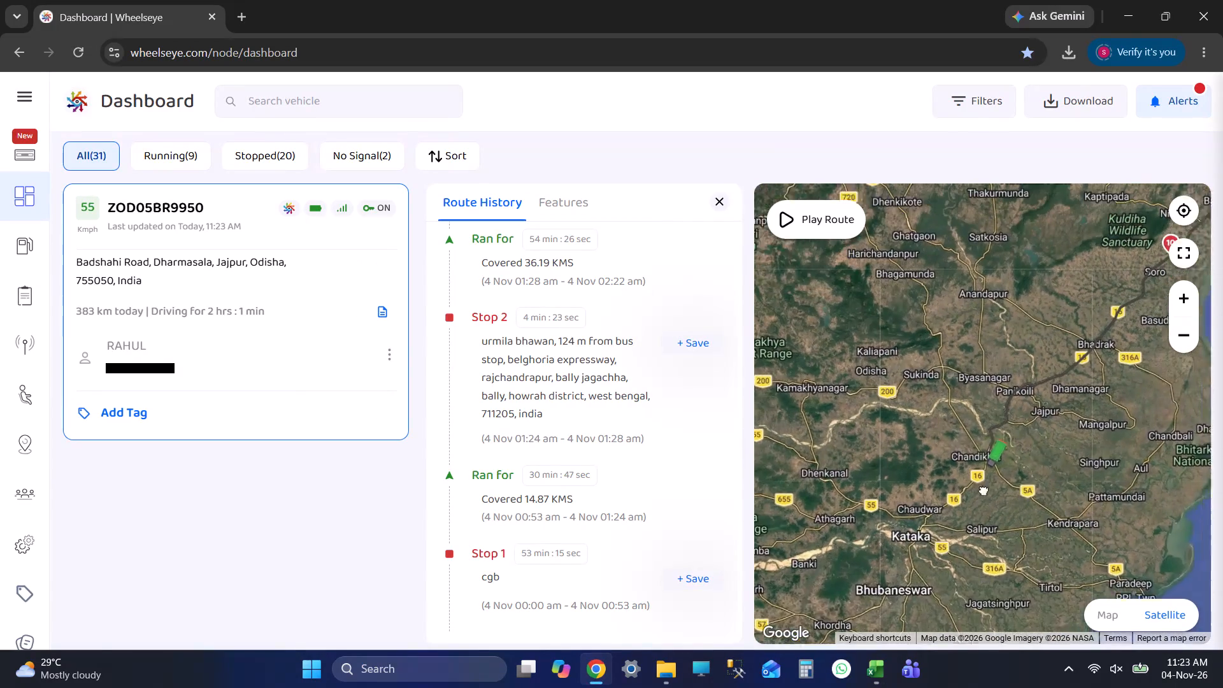
{"action": "left_click_drag", "start_coordinate": [983, 489], "coordinate": [969, 506]}
{"action": "scroll", "coordinate": [971, 470], "scroll_direction": "up", "scroll_amount": 3}
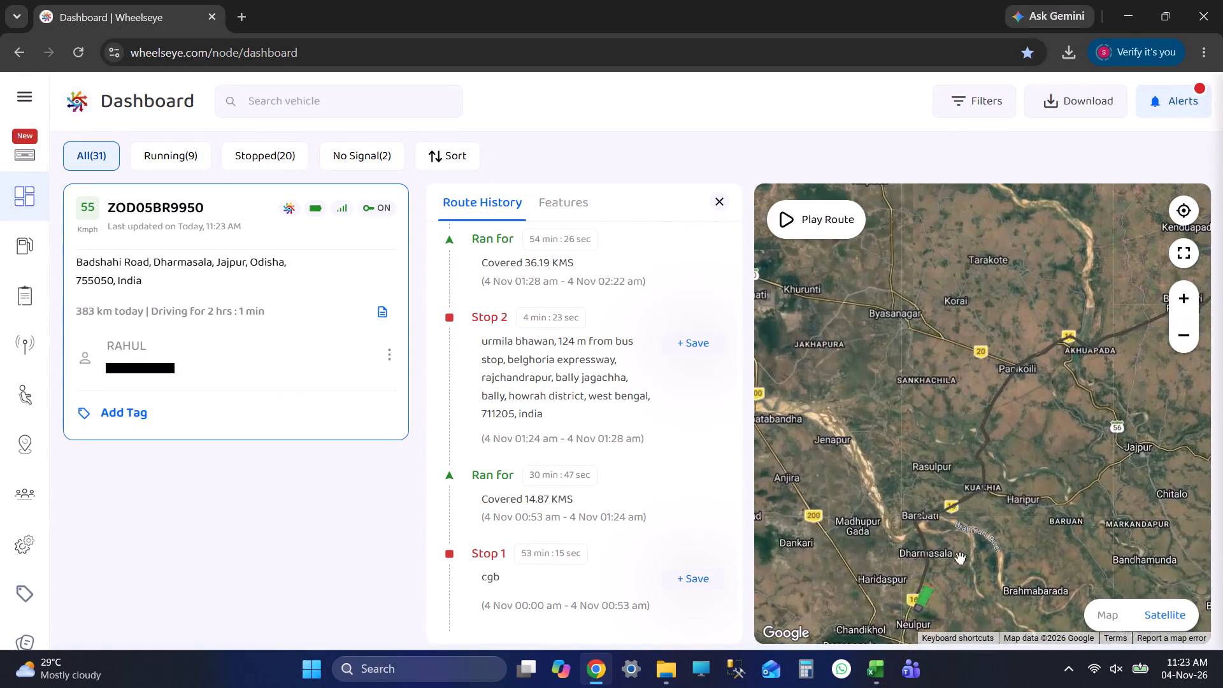
{"action": "left_click_drag", "start_coordinate": [960, 573], "coordinate": [1036, 403]}
{"action": "scroll", "coordinate": [1032, 405], "scroll_direction": "down", "scroll_amount": 2}
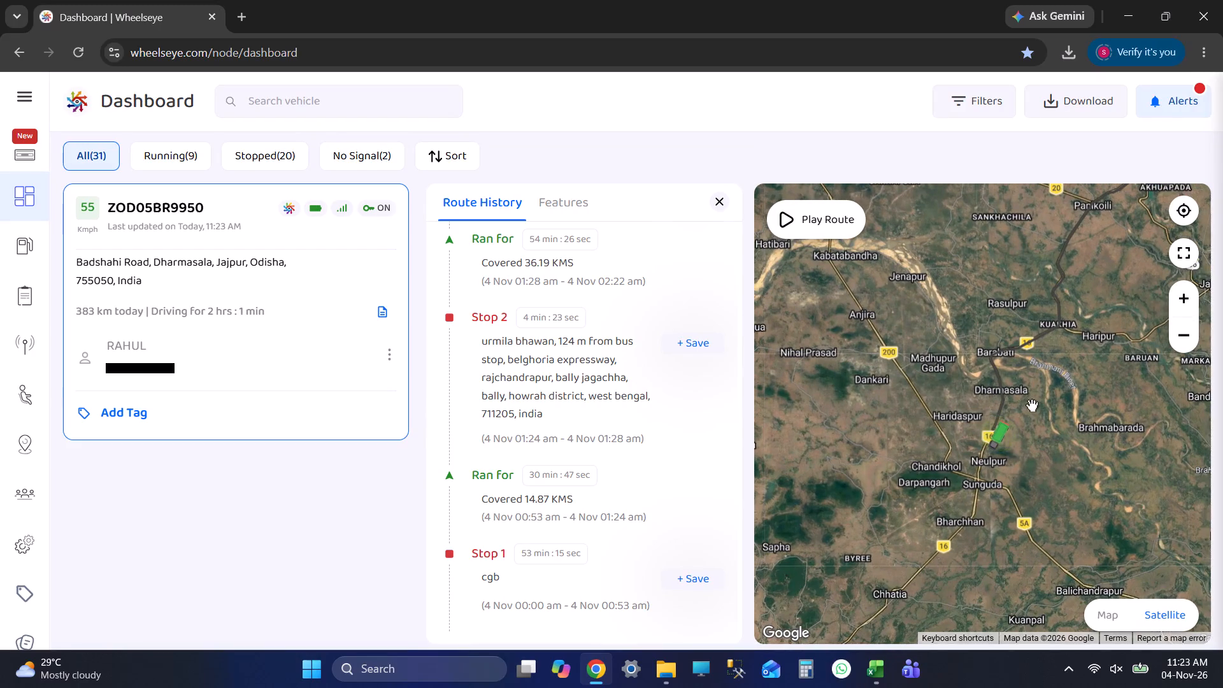
{"action": "scroll", "coordinate": [1032, 405], "scroll_direction": "down", "scroll_amount": 4}
{"action": "left_click_drag", "start_coordinate": [1021, 434], "coordinate": [973, 506]}
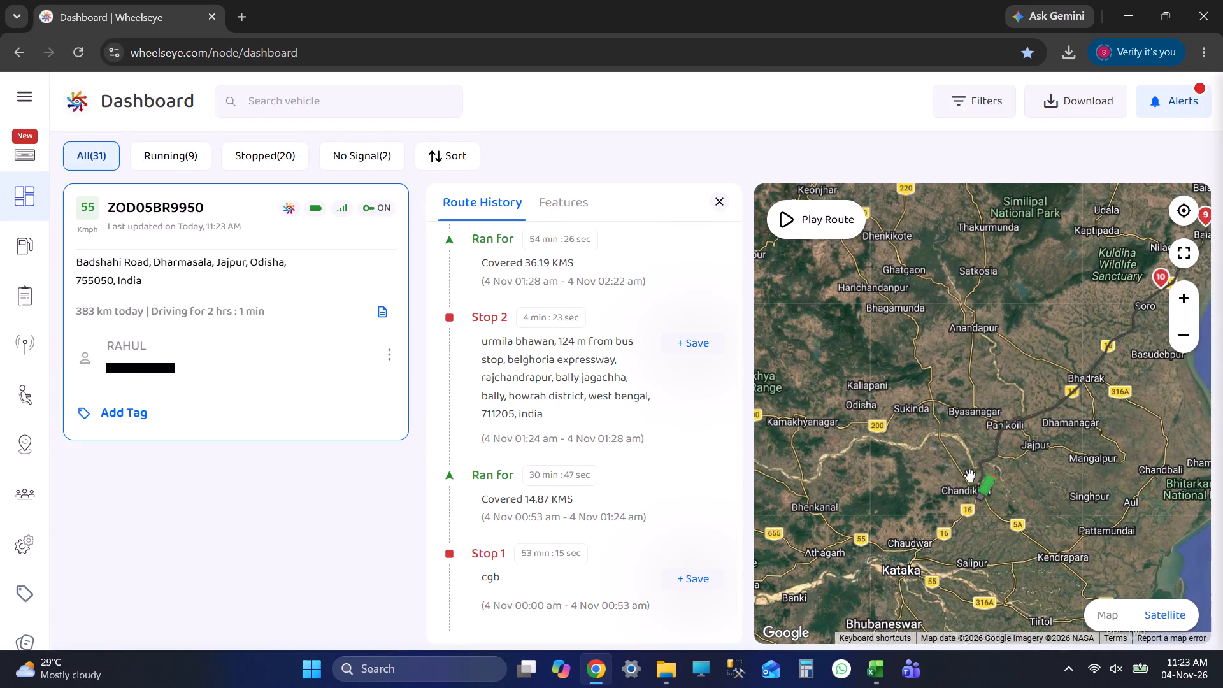
{"action": "left_click_drag", "start_coordinate": [974, 466], "coordinate": [959, 468]}
Enter CHNADIKHOL NEAR JAJPUR (RUNNING) as the current location of lorry 9950 in the 04.11.2026 workbook, and save.
{"action": "key", "text": "alt+Tab"}
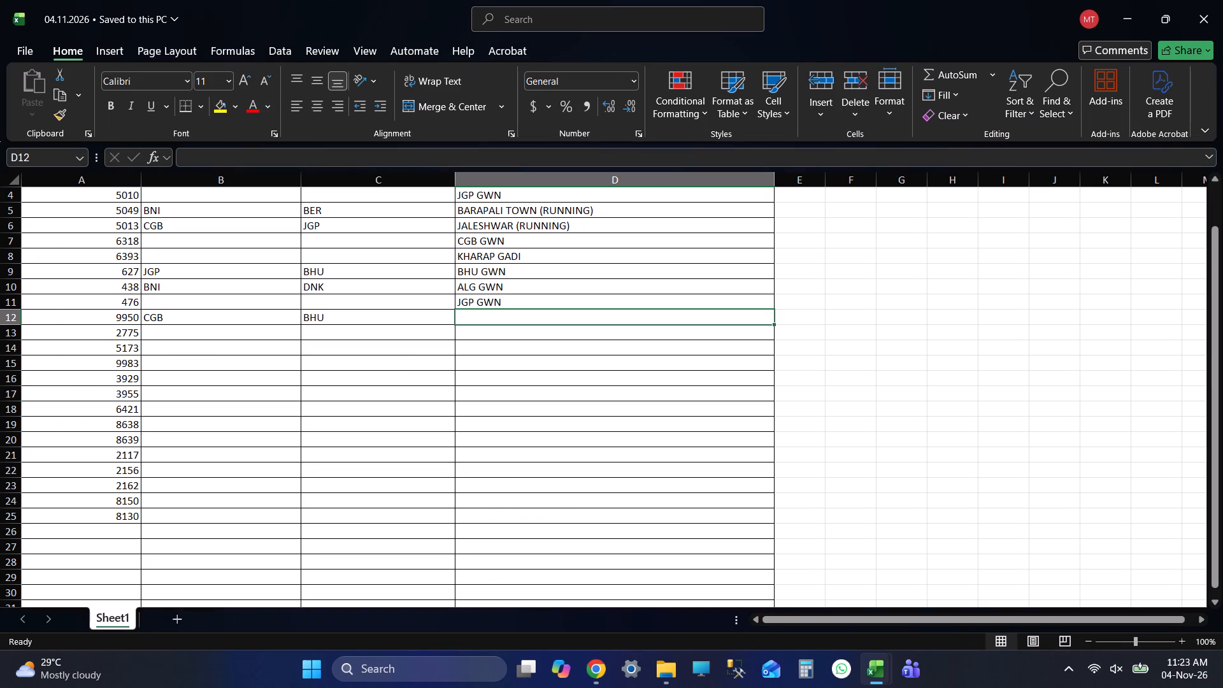
{"action": "type", "text": "CHNADIKHO,L"}
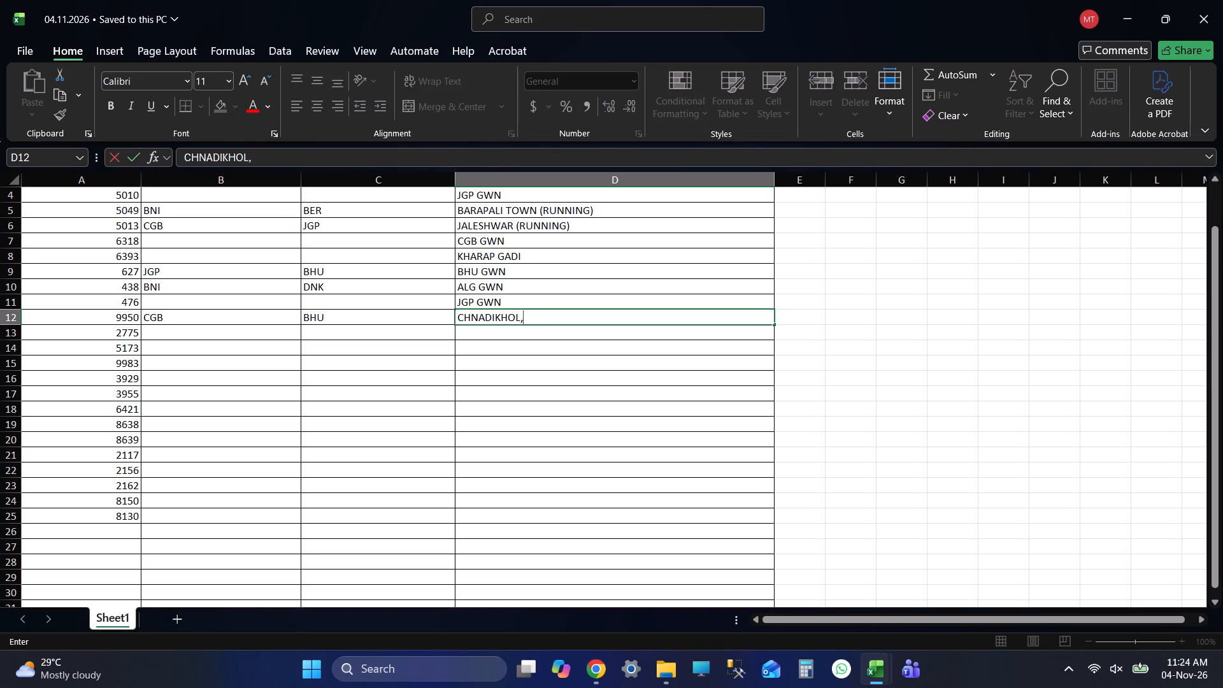
{"action": "key", "text": "BackSpace"}
{"action": "key", "text": "space"}
{"action": "type", "text": "NEAR H"}
{"action": "key", "text": "BackSpace"}
{"action": "type", "text": "JAJPUR"}
{"action": "key", "text": "space"}
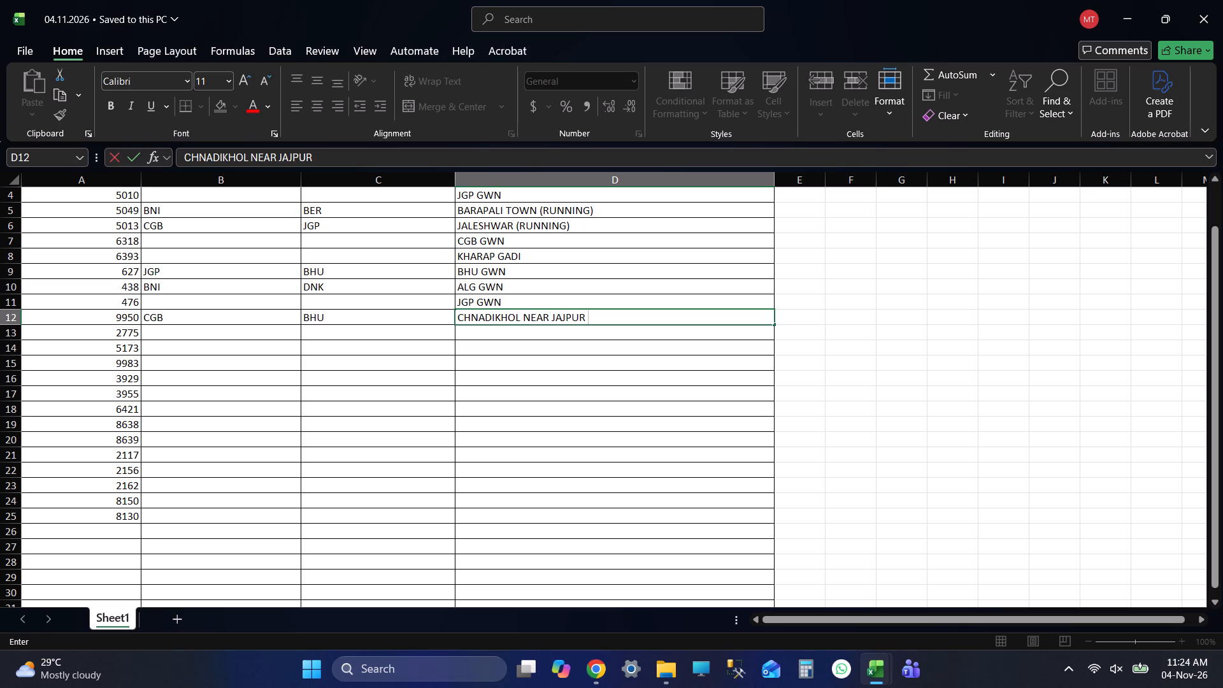
{"action": "type", "text": "(RUNNING)"}
{"action": "key", "text": "Return"}
{"action": "key", "text": "ctrl+s"}
Check the place name on the Wheelseye map, correct lorry 9950's current location to CHANDIKHOL NEAR JAJPUR (RUNNING), and save.
{"action": "key", "text": "alt+Tab"}
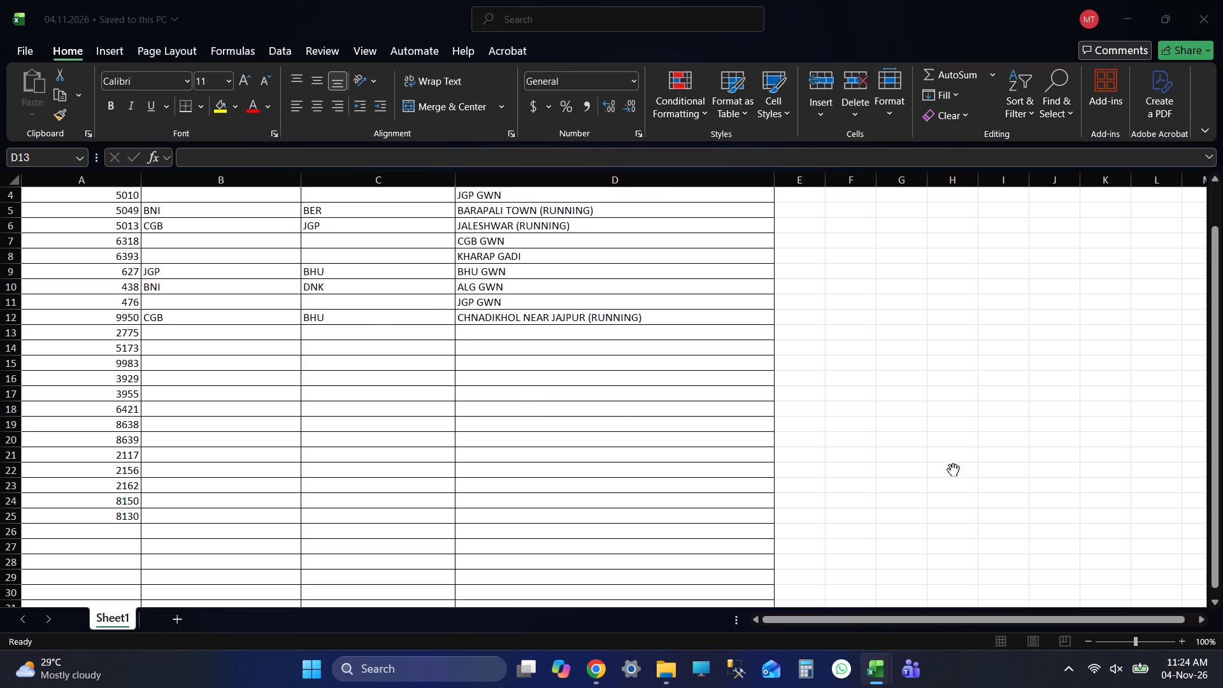
{"action": "key", "text": "alt+Tab"}
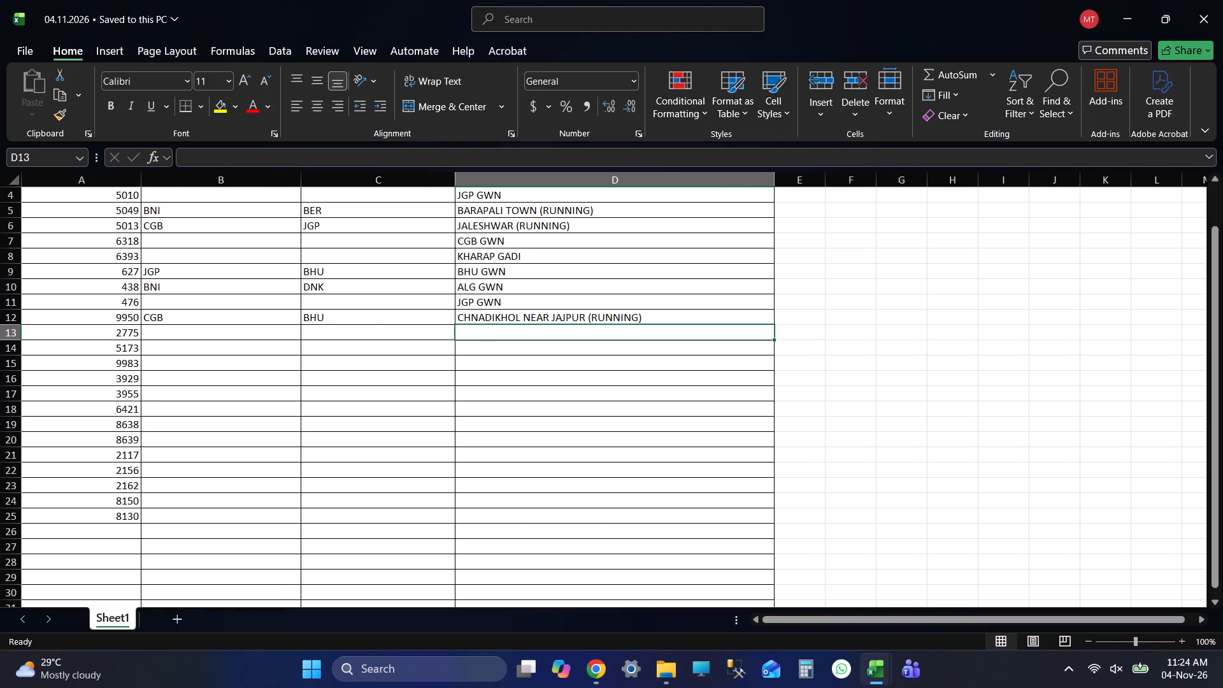
{"action": "key", "text": "alt+Tab"}
{"action": "scroll", "coordinate": [924, 465], "scroll_direction": "up", "scroll_amount": 1}
{"action": "left_click_drag", "start_coordinate": [965, 491], "coordinate": [886, 467]}
{"action": "key", "text": "alt+Tab"}
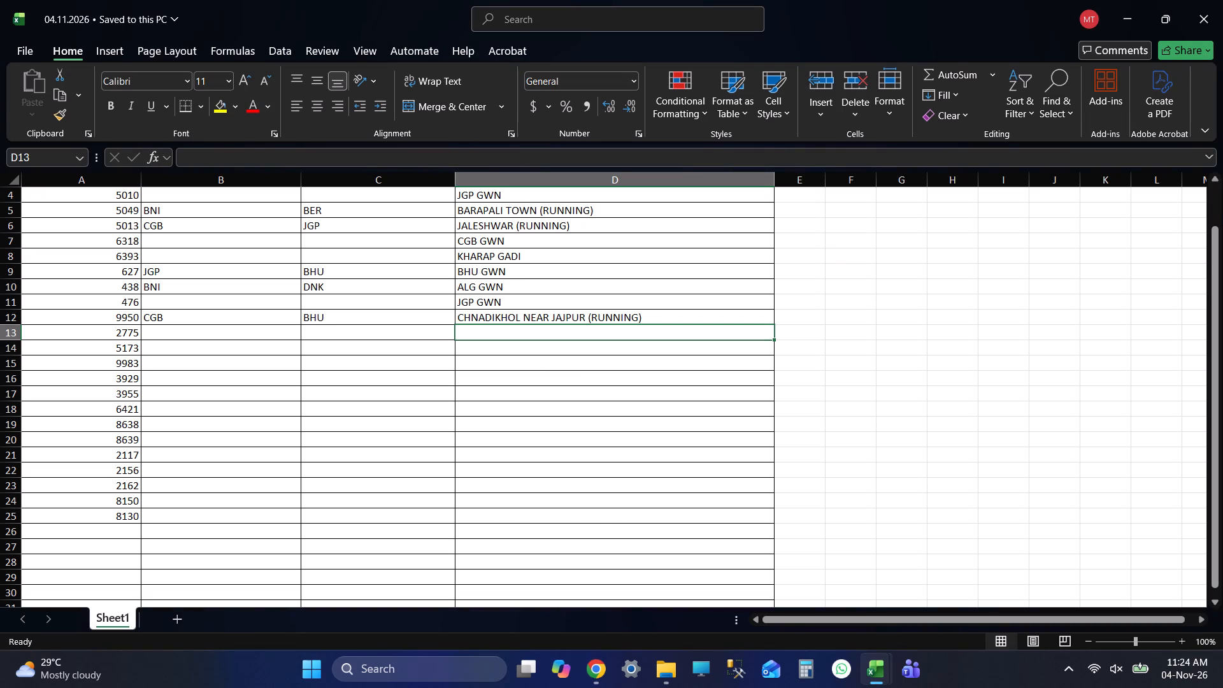
{"action": "double_click", "coordinate": [474, 317]}
{"action": "key", "text": "a"}
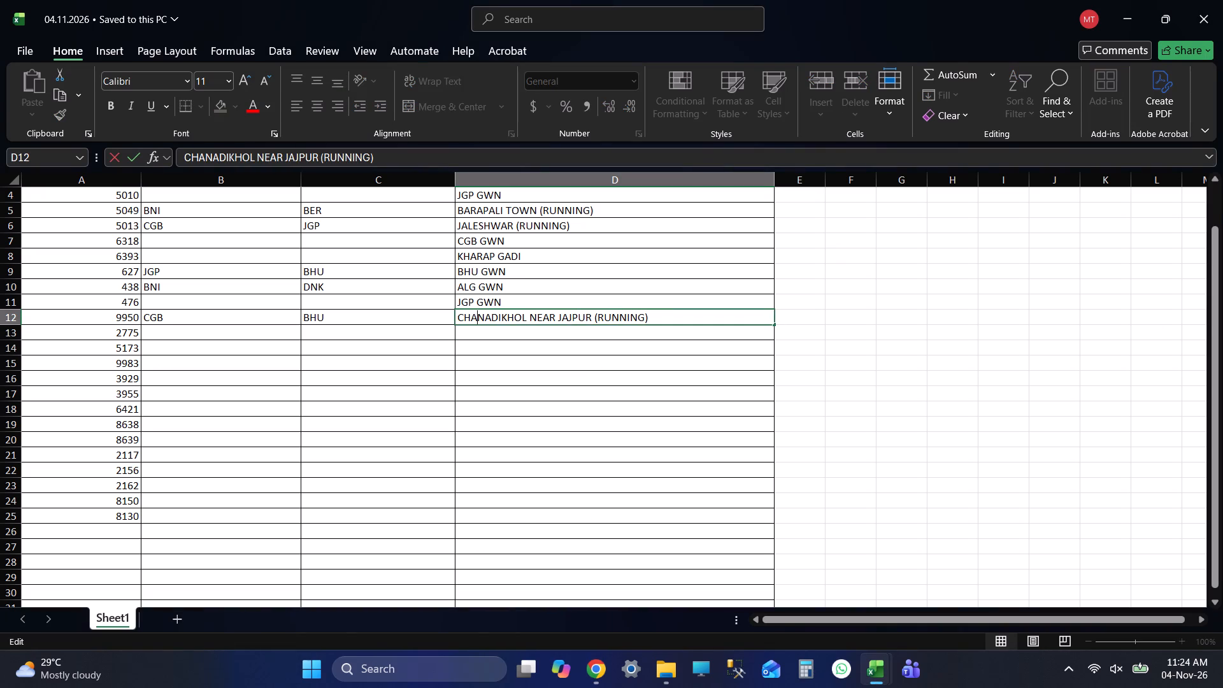
{"action": "key", "text": "Right"}
{"action": "key", "text": "Right"}
{"action": "key", "text": "BackSpace"}
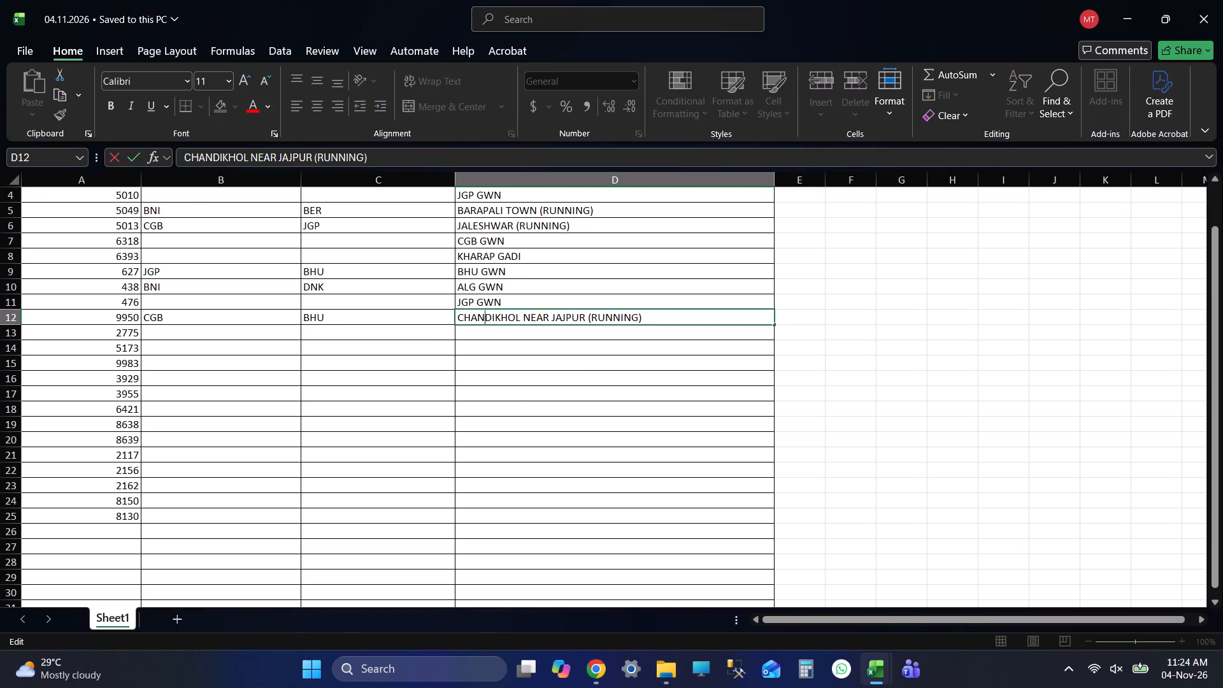
{"action": "key", "text": "alt+Tab"}
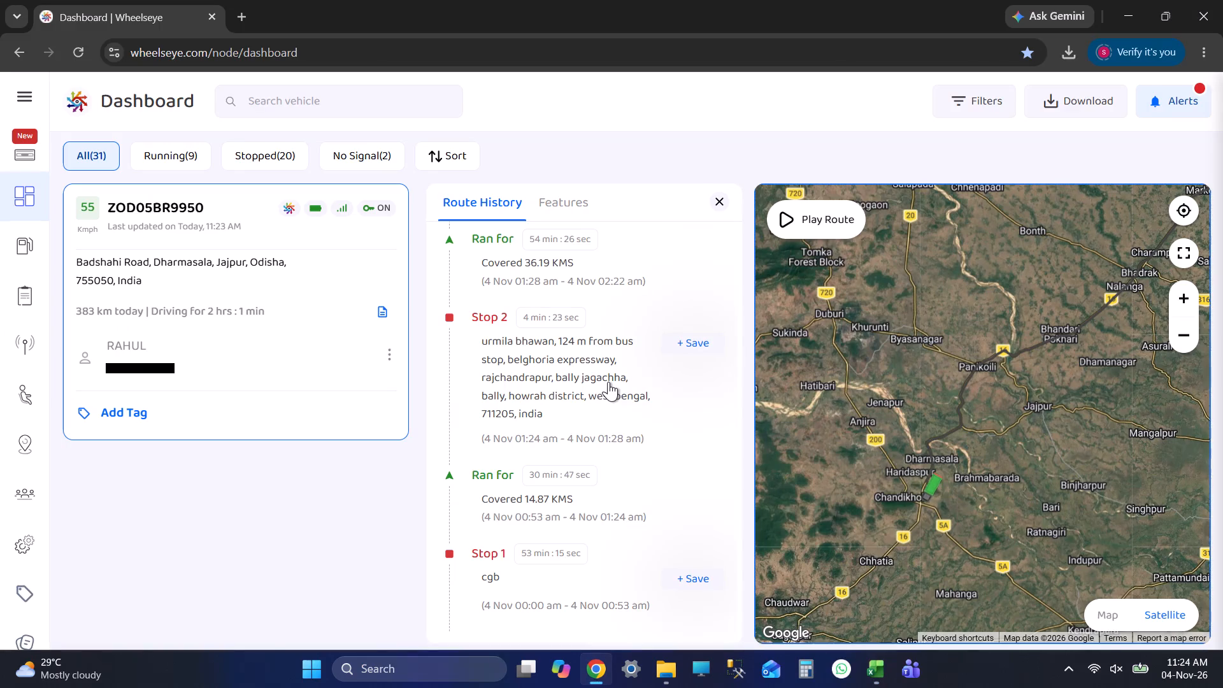
{"action": "key", "text": "alt+Tab"}
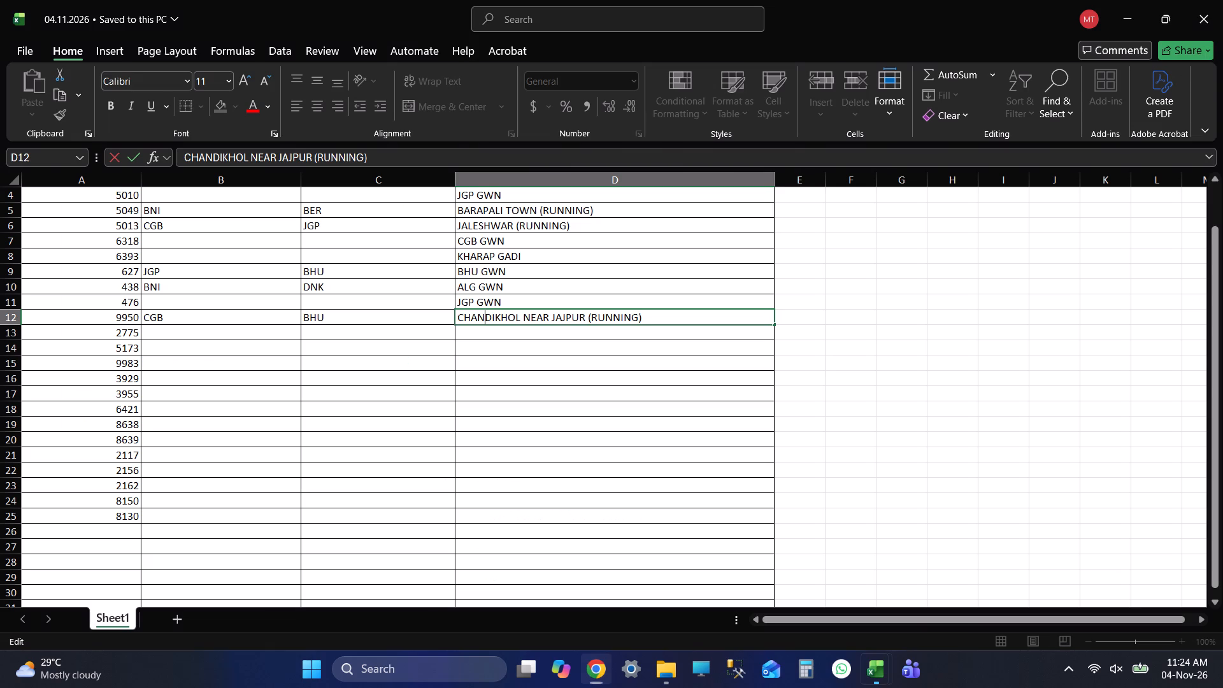
{"action": "key", "text": "Return"}
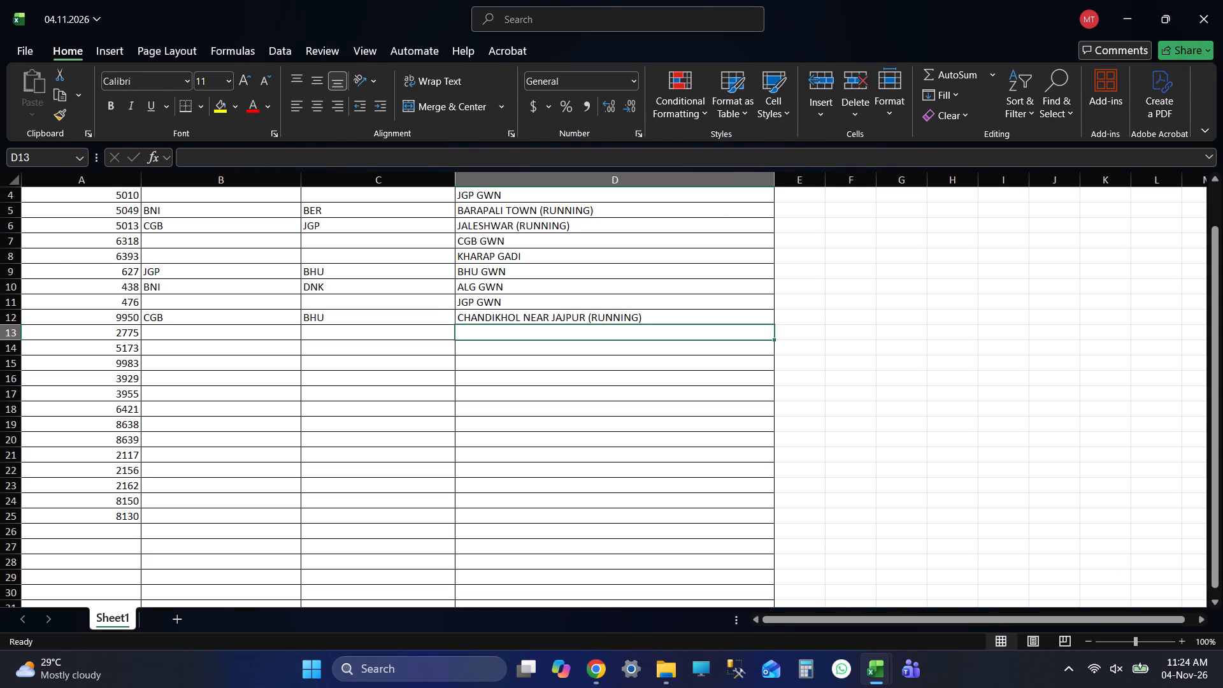
{"action": "key", "text": "ctrl+s"}
{"action": "key", "text": "ctrl+s"}
Look up lorry 2775 from the 04.11.2026 workbook on the Wheelseye dashboard and open its route history.
{"action": "key", "text": "shift+Tab"}
{"action": "key", "text": "shift+Tab"}
{"action": "key", "text": "shift+Tab"}
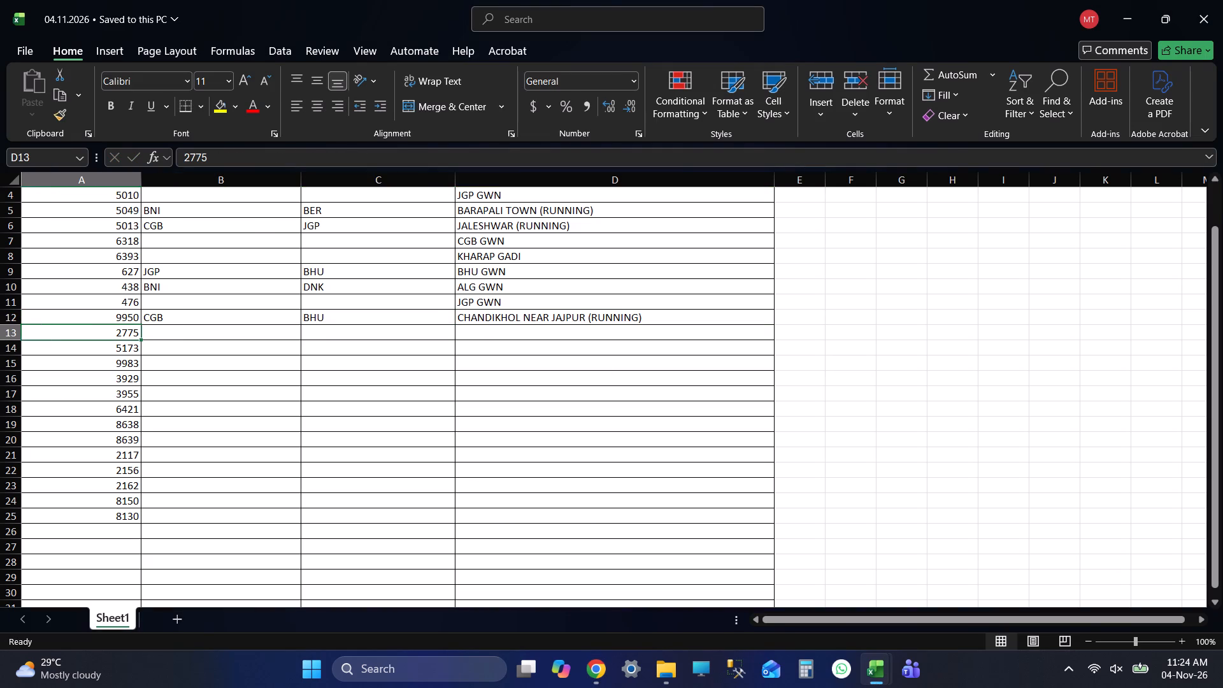
{"action": "key", "text": "ctrl+c"}
{"action": "key", "text": "alt+Tab"}
{"action": "left_click", "coordinate": [296, 101]}
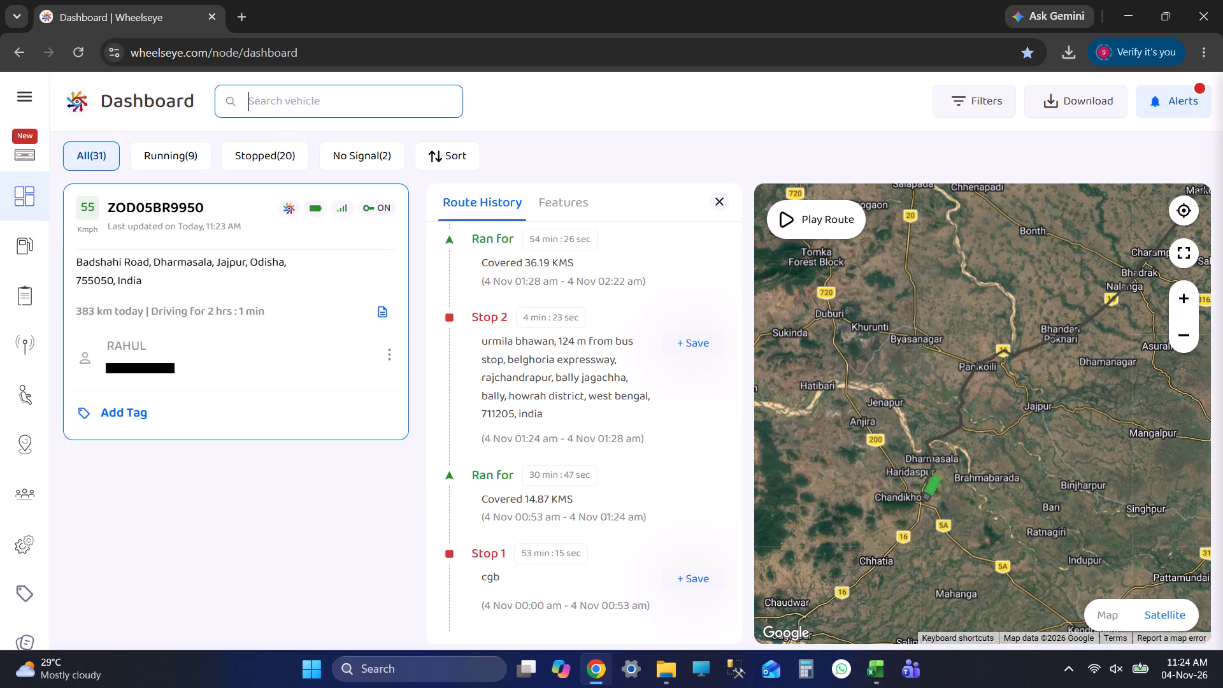
{"action": "key", "text": "ctrl+v"}
{"action": "key", "text": "Return"}
{"action": "left_click", "coordinate": [167, 342]}
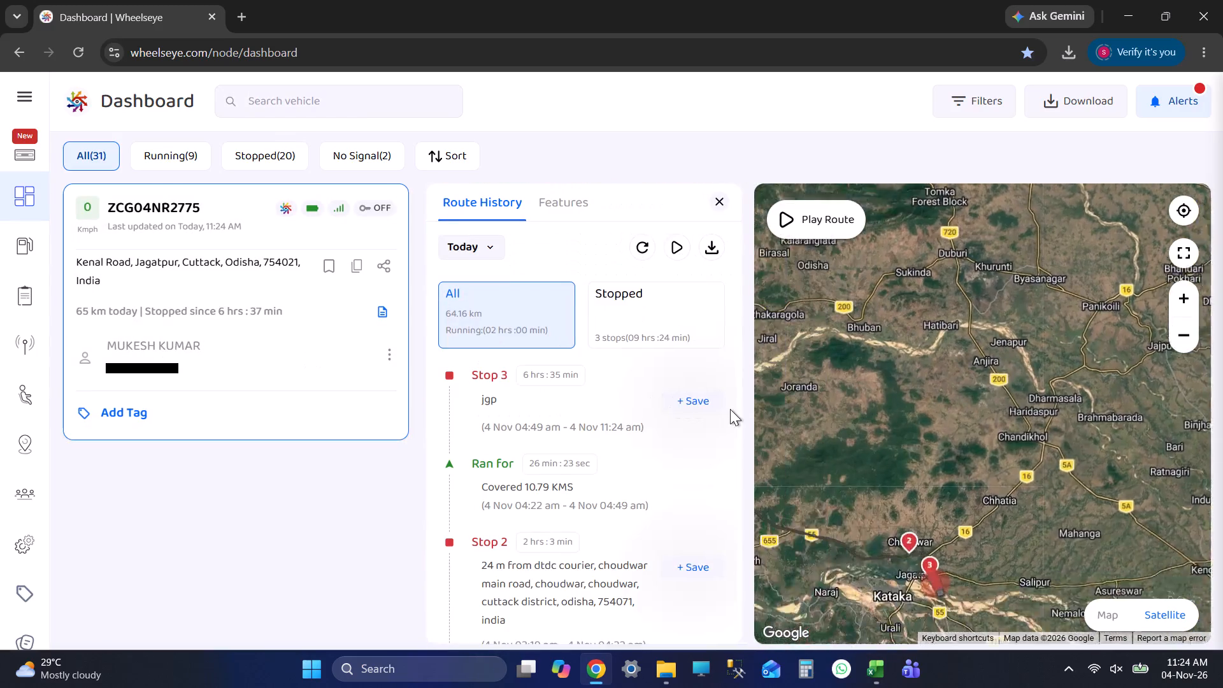
Examine today's stops of lorry 2775 in the route history and on the map, including Stop 2 at Choudwar.
{"action": "key", "text": "alt+Tab"}
{"action": "key", "text": "alt+Tab"}
{"action": "scroll", "coordinate": [621, 550], "scroll_direction": "down", "scroll_amount": 4}
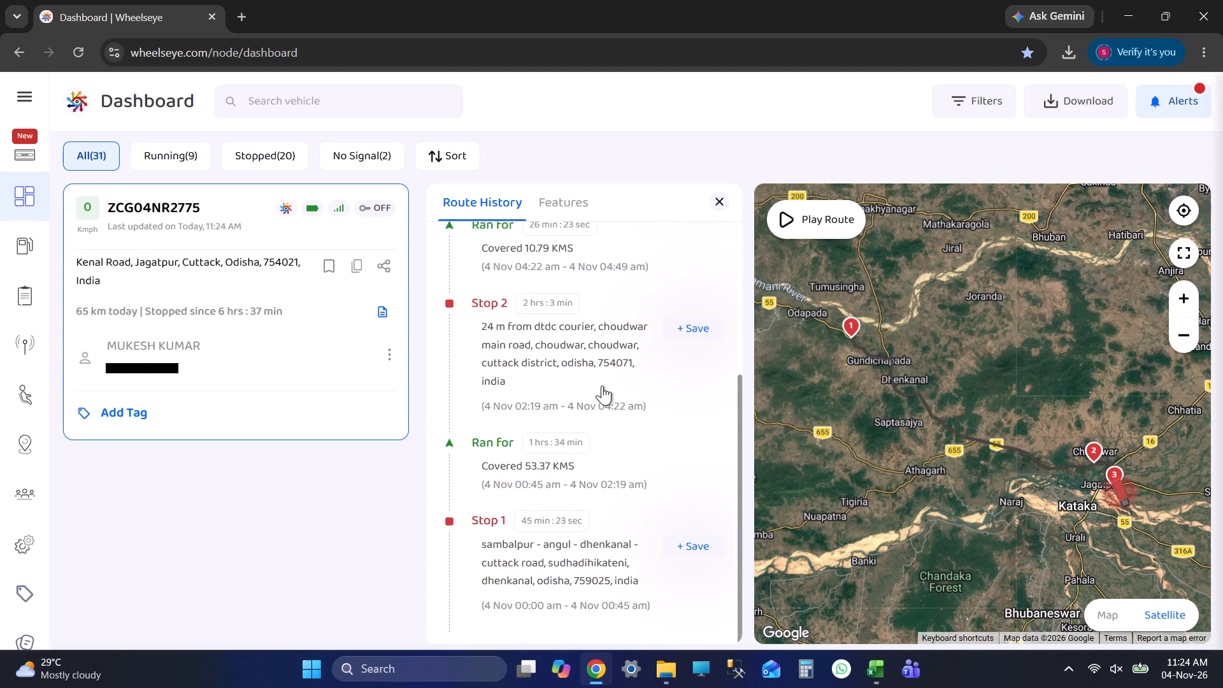
{"action": "left_click", "coordinate": [601, 383]}
{"action": "scroll", "coordinate": [1015, 429], "scroll_direction": "up", "scroll_amount": 4}
{"action": "scroll", "coordinate": [947, 378], "scroll_direction": "down", "scroll_amount": 1}
{"action": "scroll", "coordinate": [943, 378], "scroll_direction": "up", "scroll_amount": 2}
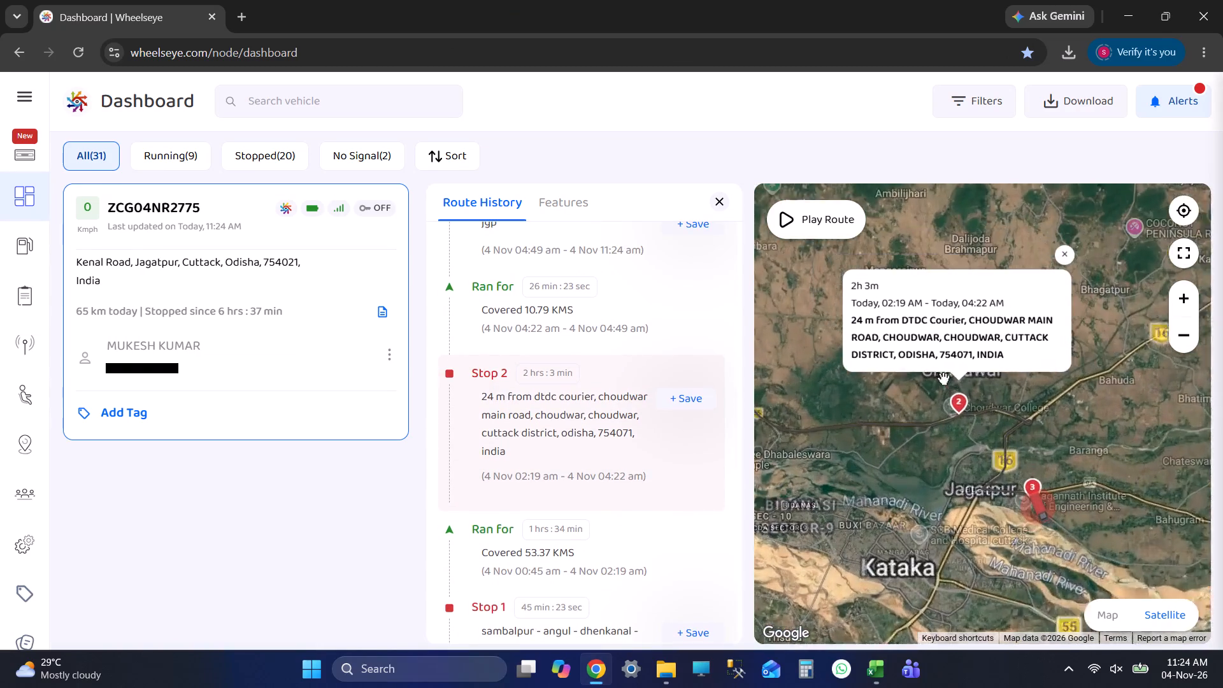
{"action": "scroll", "coordinate": [959, 417], "scroll_direction": "up", "scroll_amount": 3}
{"action": "scroll", "coordinate": [615, 455], "scroll_direction": "up", "scroll_amount": 2}
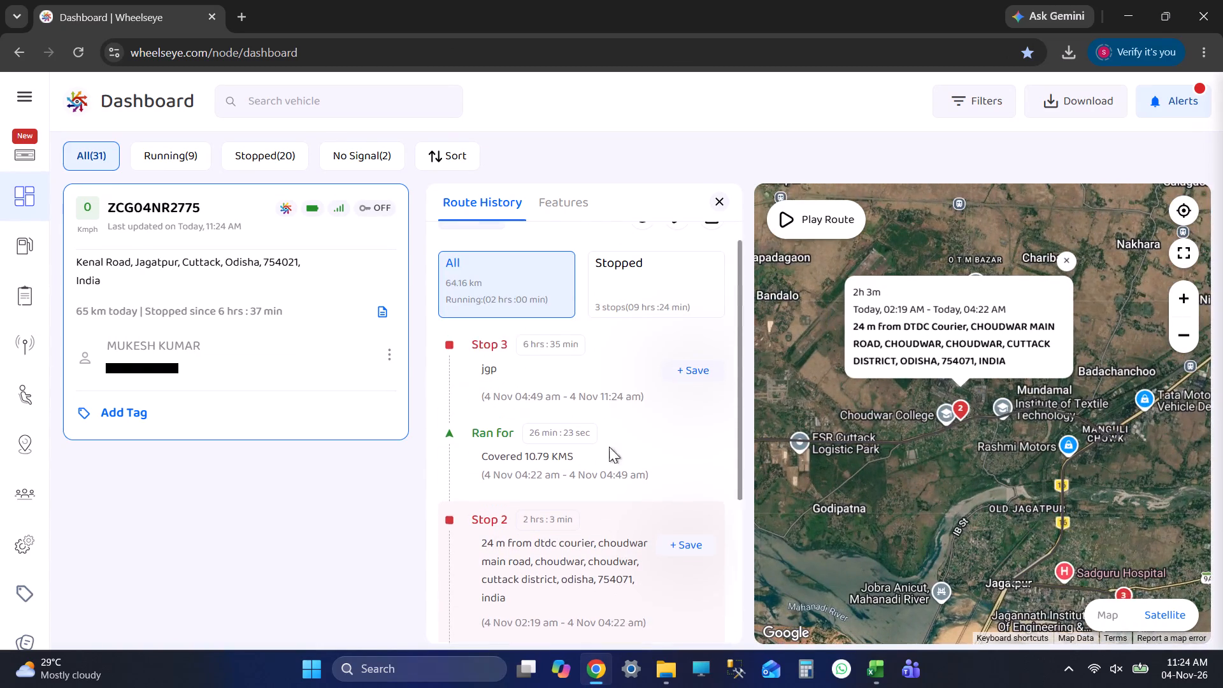
{"action": "left_click", "coordinate": [603, 401]}
Enter JGP GWN as the current location of lorry 2775 in the 04.11.2026 workbook, and save.
{"action": "key", "text": "alt+Tab"}
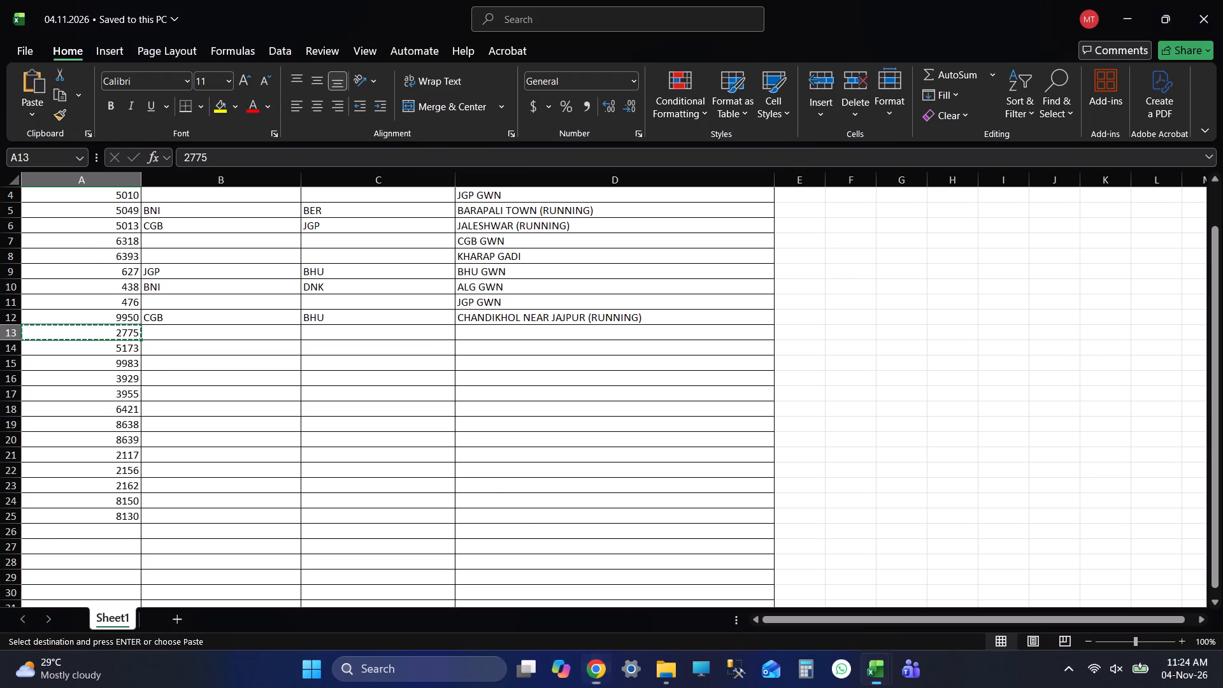
{"action": "key", "text": "Tab"}
{"action": "key", "text": "Tab"}
{"action": "key", "text": "Tab"}
{"action": "type", "text": "JGP GWN"}
{"action": "key", "text": "Return"}
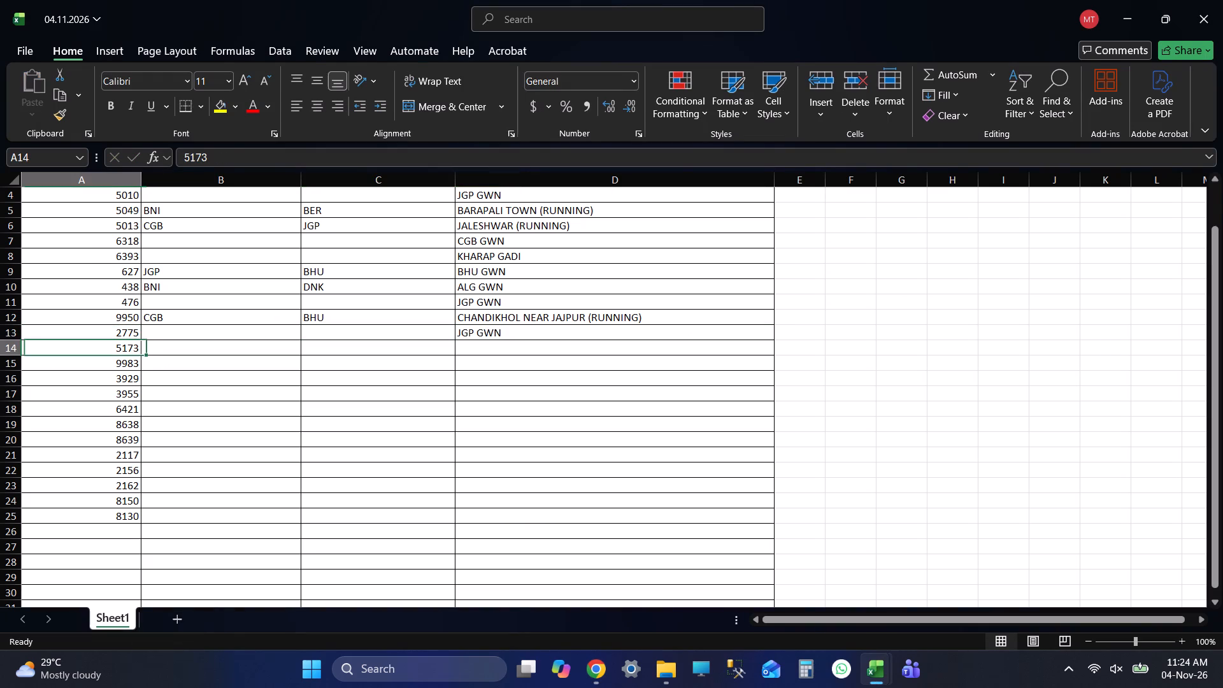
{"action": "key", "text": "ctrl+s"}
Return to Wheelseye and re-examine lorry 2775's Stop 2 at Choudwar and its surroundings on the map.
{"action": "key", "text": "alt+Tab"}
{"action": "key", "text": "alt+Tab"}
{"action": "key", "text": "alt+Tab"}
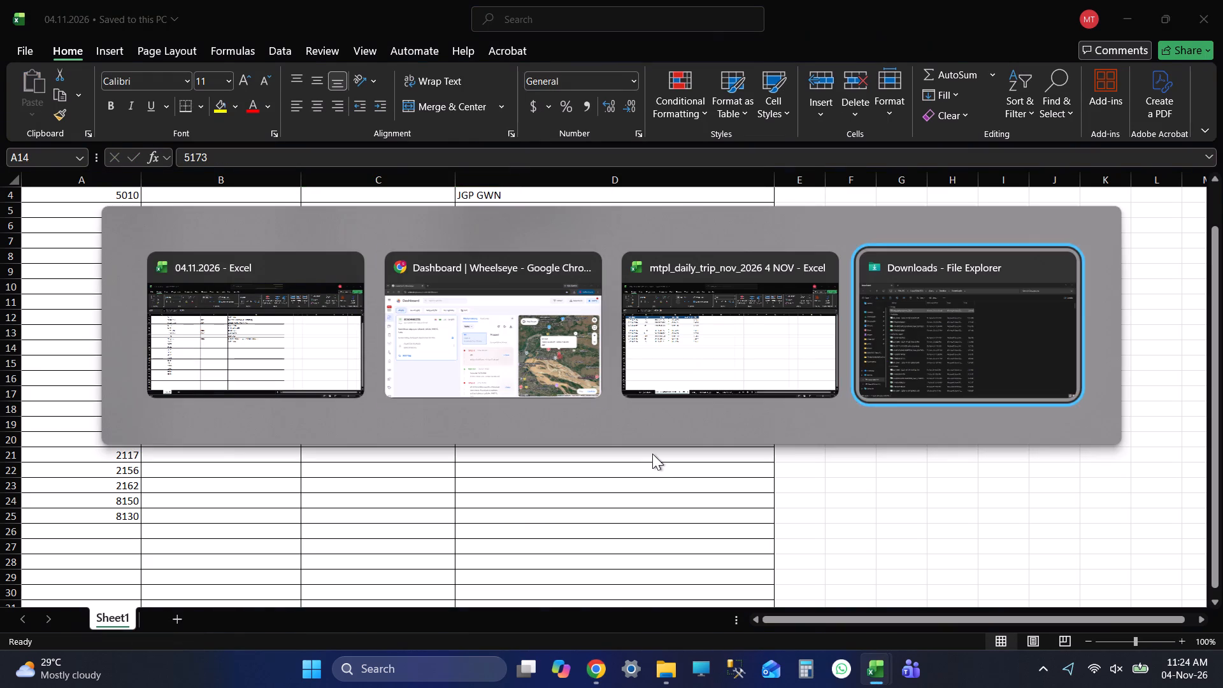
{"action": "key", "text": "alt+Tab"}
{"action": "key", "text": "alt+Tab"}
{"action": "key", "text": "alt+Tab"}
{"action": "key", "text": "alt+Tab"}
{"action": "key", "text": "alt+Tab"}
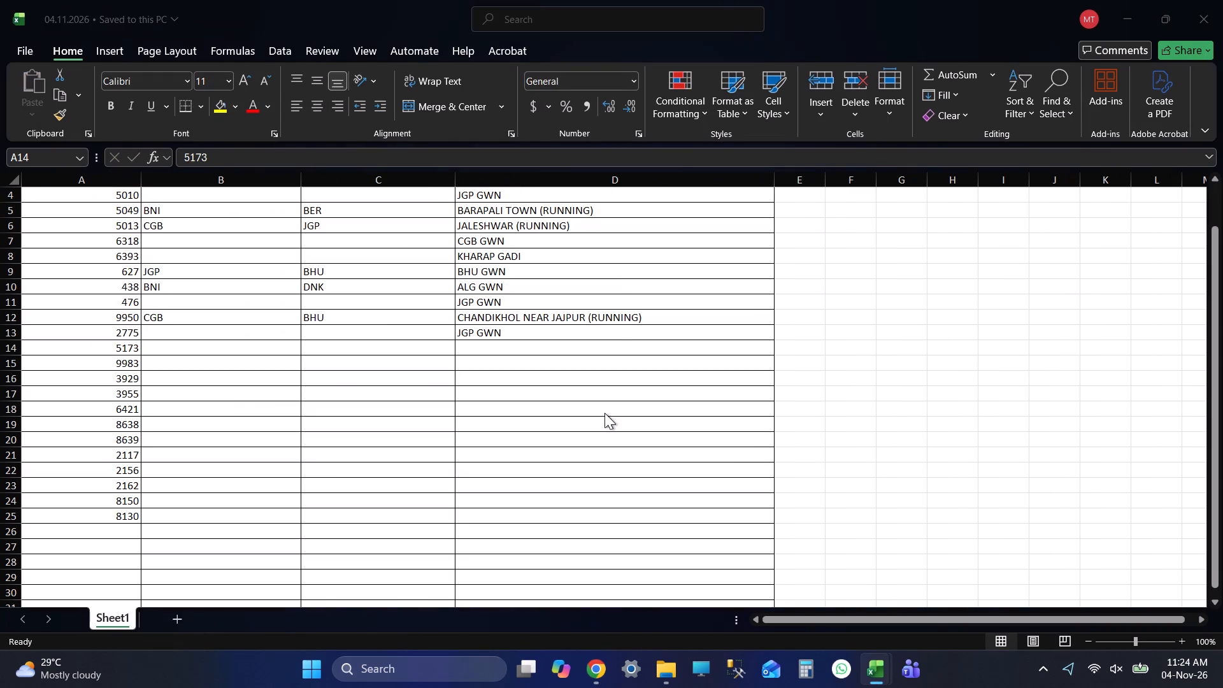
{"action": "key", "text": "alt+Tab"}
{"action": "scroll", "coordinate": [862, 412], "scroll_direction": "down", "scroll_amount": 3}
{"action": "scroll", "coordinate": [870, 442], "scroll_direction": "up", "scroll_amount": 1}
{"action": "scroll", "coordinate": [872, 447], "scroll_direction": "down", "scroll_amount": 5}
{"action": "scroll", "coordinate": [882, 468], "scroll_direction": "up", "scroll_amount": 1}
{"action": "scroll", "coordinate": [882, 468], "scroll_direction": "down", "scroll_amount": 2}
{"action": "scroll", "coordinate": [582, 512], "scroll_direction": "down", "scroll_amount": 1}
{"action": "scroll", "coordinate": [585, 519], "scroll_direction": "up", "scroll_amount": 1}
{"action": "scroll", "coordinate": [587, 521], "scroll_direction": "down", "scroll_amount": 2}
{"action": "left_click", "coordinate": [591, 451]}
{"action": "scroll", "coordinate": [861, 454], "scroll_direction": "down", "scroll_amount": 1}
{"action": "scroll", "coordinate": [880, 469], "scroll_direction": "up", "scroll_amount": 1}
{"action": "scroll", "coordinate": [884, 473], "scroll_direction": "down", "scroll_amount": 1}
{"action": "scroll", "coordinate": [895, 478], "scroll_direction": "up", "scroll_amount": 1}
{"action": "scroll", "coordinate": [899, 479], "scroll_direction": "down", "scroll_amount": 5}
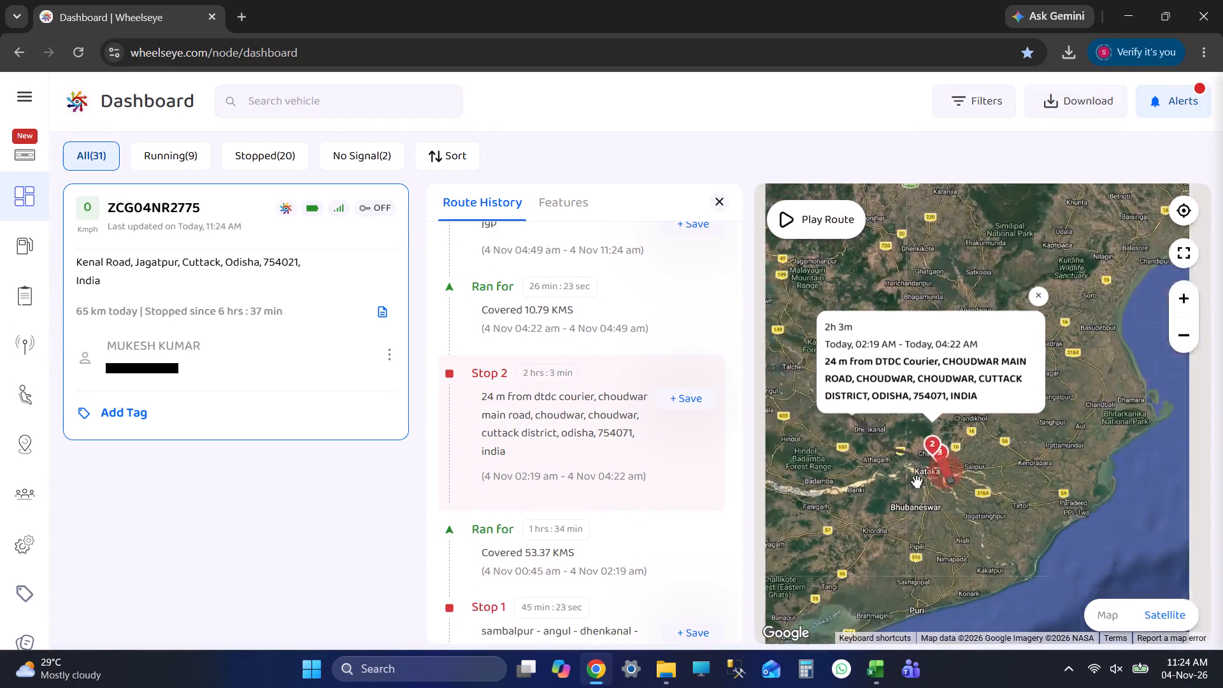
Check the JGP (MANGULI) sheet of the 4 NOV manifest workbook for the entries of lorry 2775.
{"action": "key", "text": "alt+Tab"}
{"action": "key", "text": "alt+Tab"}
{"action": "key", "text": "alt+Tab"}
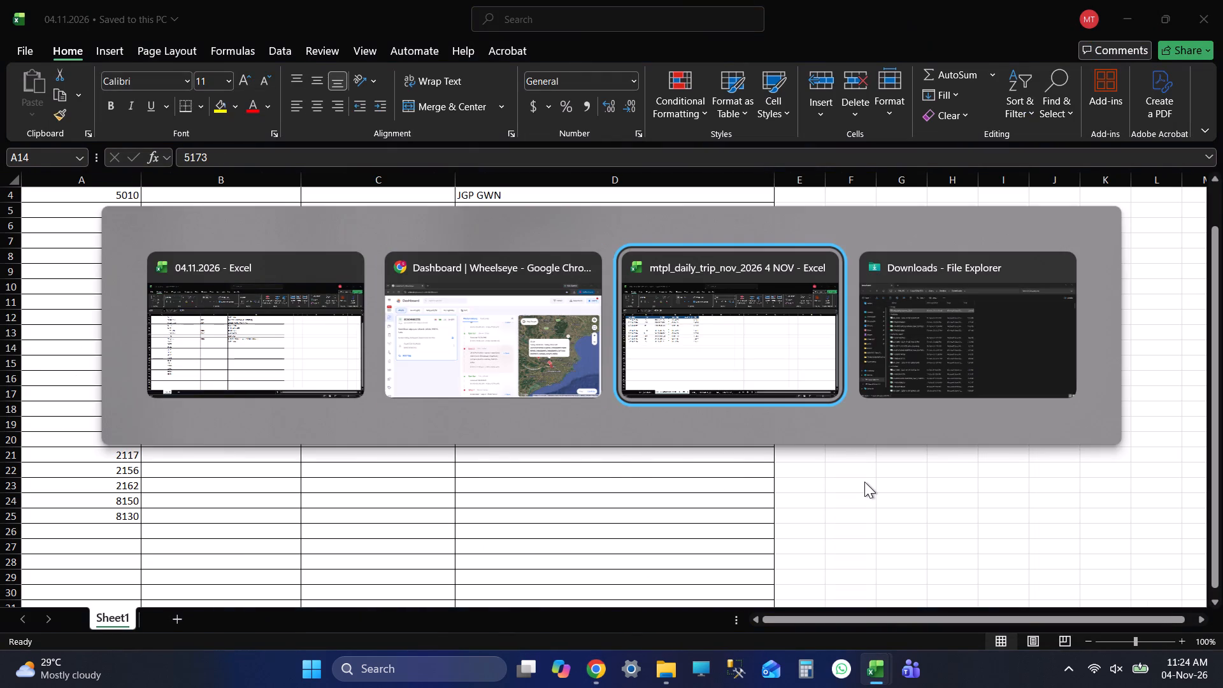
{"action": "left_click", "coordinate": [164, 620]}
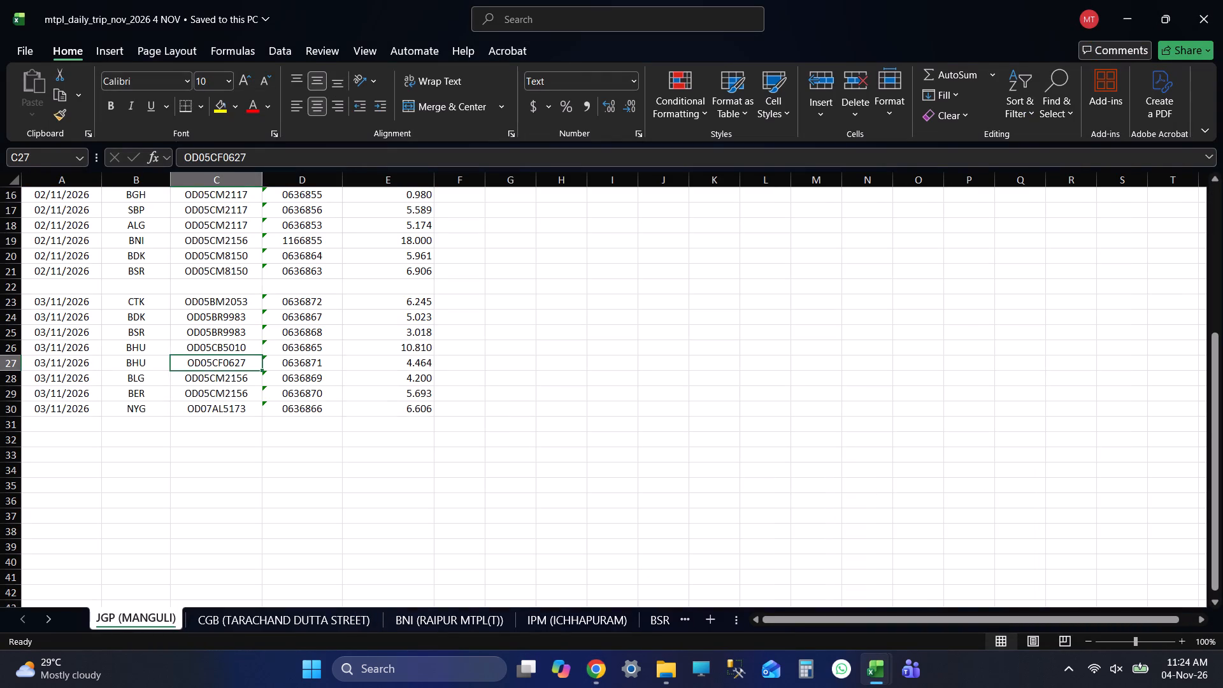
{"action": "scroll", "coordinate": [310, 326], "scroll_direction": "up", "scroll_amount": 2}
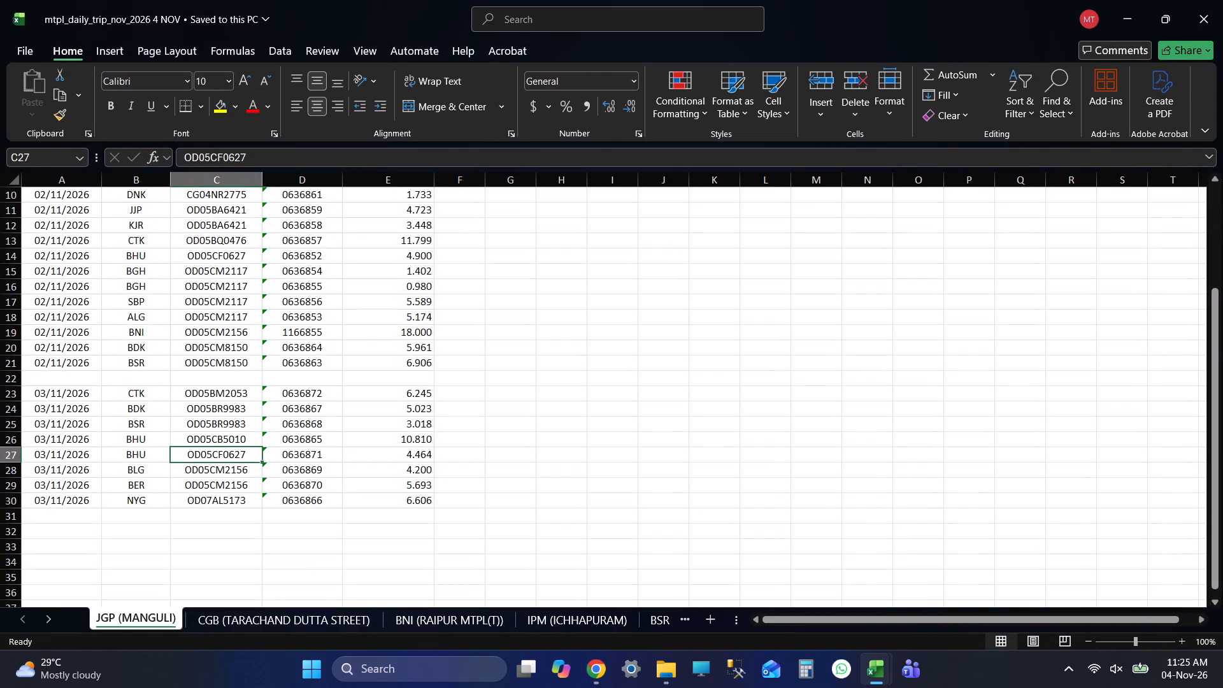
{"action": "scroll", "coordinate": [329, 393], "scroll_direction": "up", "scroll_amount": 2}
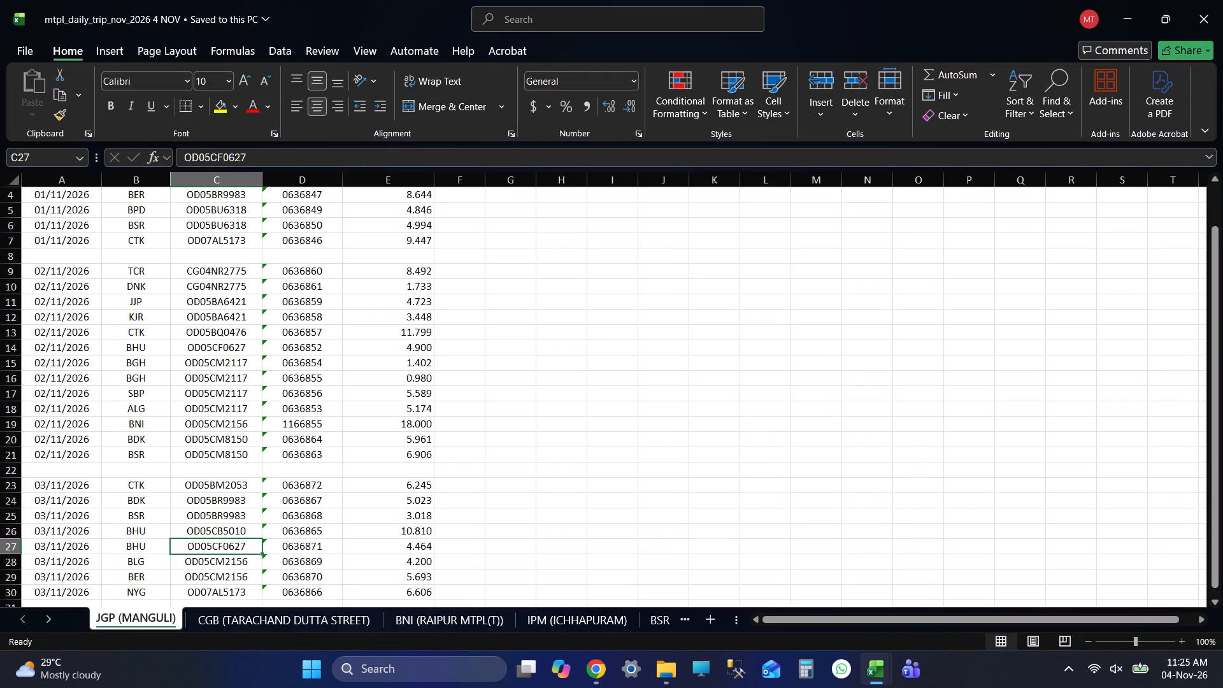
{"action": "left_click_drag", "start_coordinate": [223, 273], "coordinate": [357, 282]}
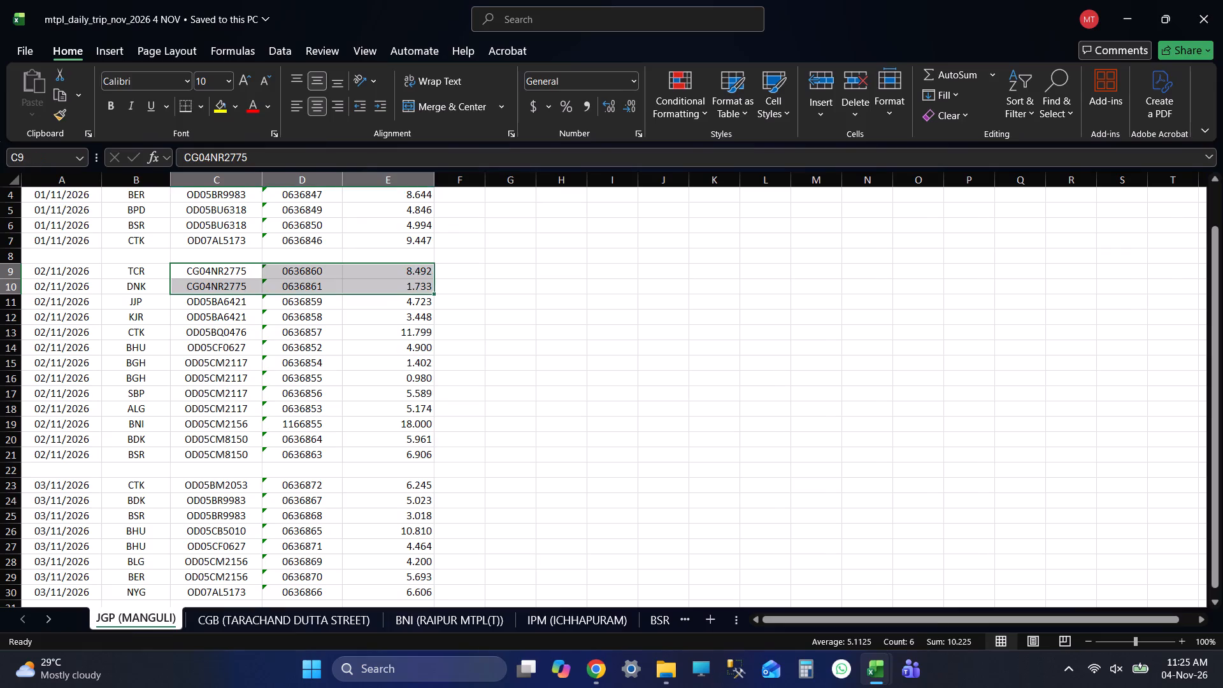
Look up lorry 5173 from the 04.11.2026 workbook on the Wheelseye dashboard and open its route history.
{"action": "key", "text": "alt+Tab"}
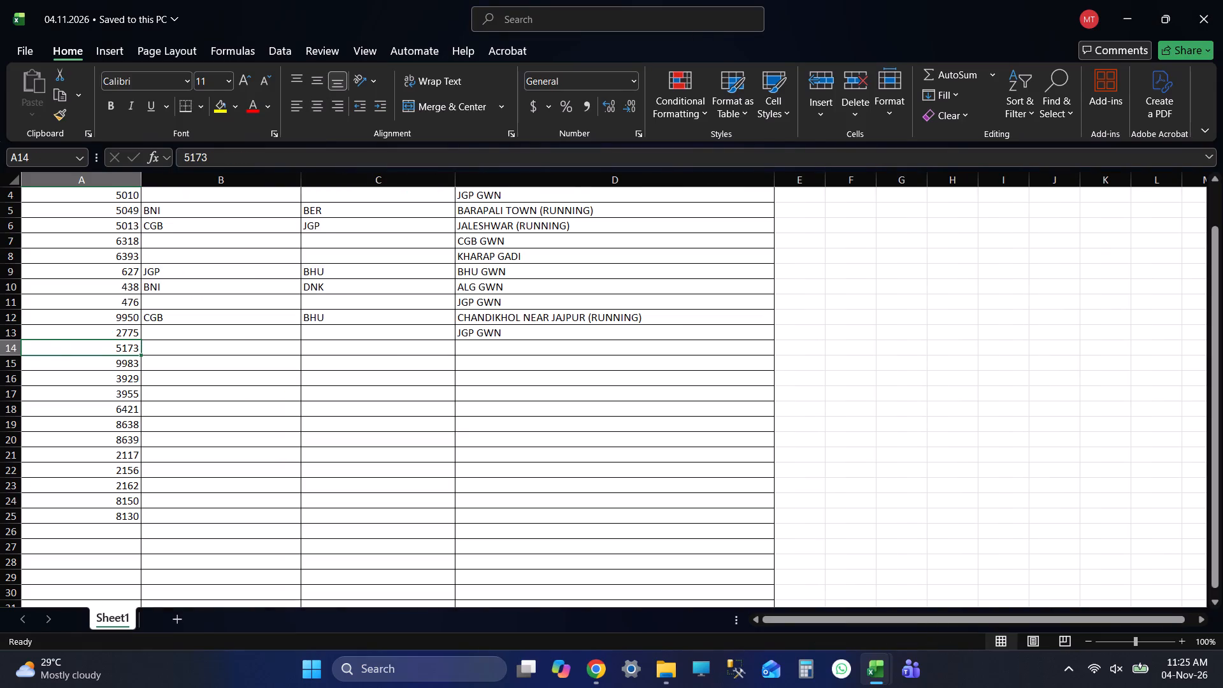
{"action": "key", "text": "ctrl+c"}
{"action": "key", "text": "alt+Tab"}
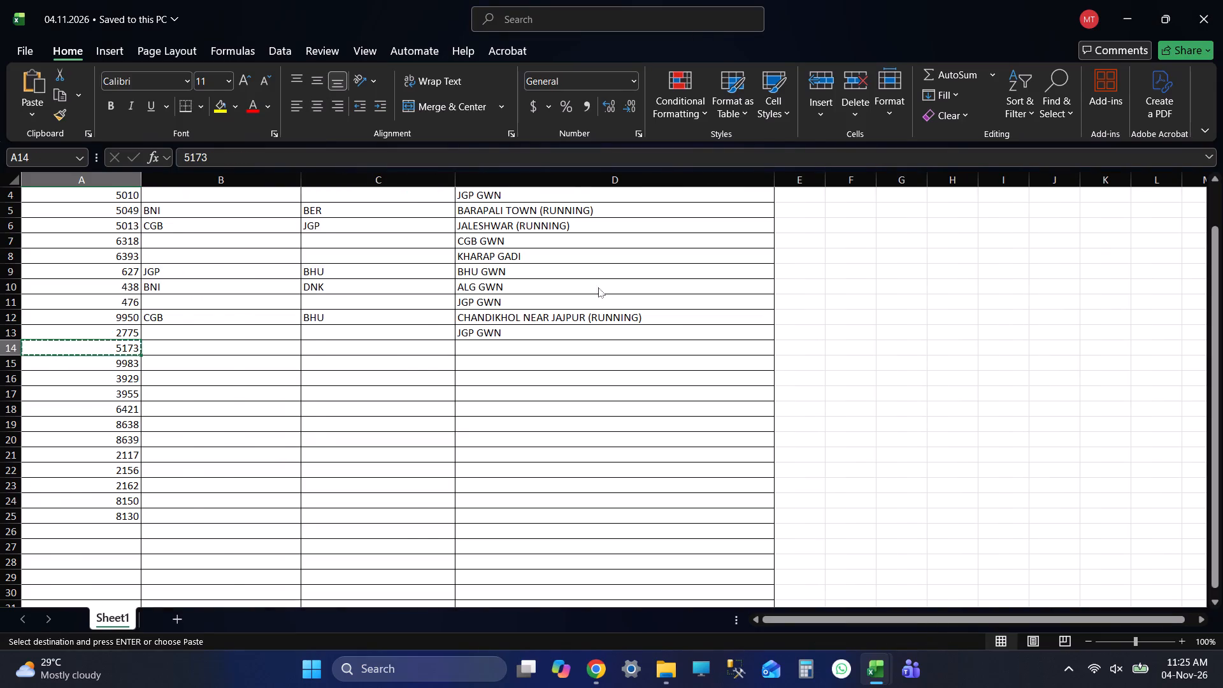
{"action": "key", "text": "alt+Tab"}
{"action": "key", "text": "alt+Tab"}
{"action": "key", "text": "alt+Tab"}
{"action": "left_click", "coordinate": [366, 89]}
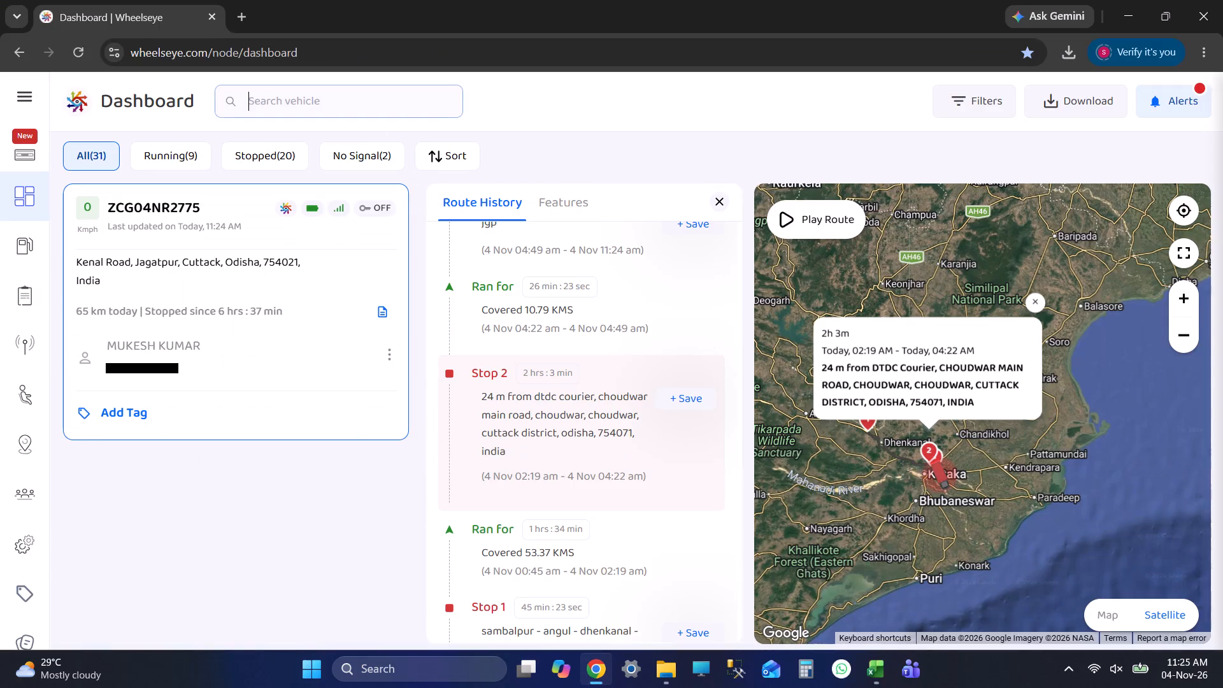
{"action": "key", "text": "ctrl+v"}
{"action": "key", "text": "Return"}
{"action": "left_click", "coordinate": [253, 360]}
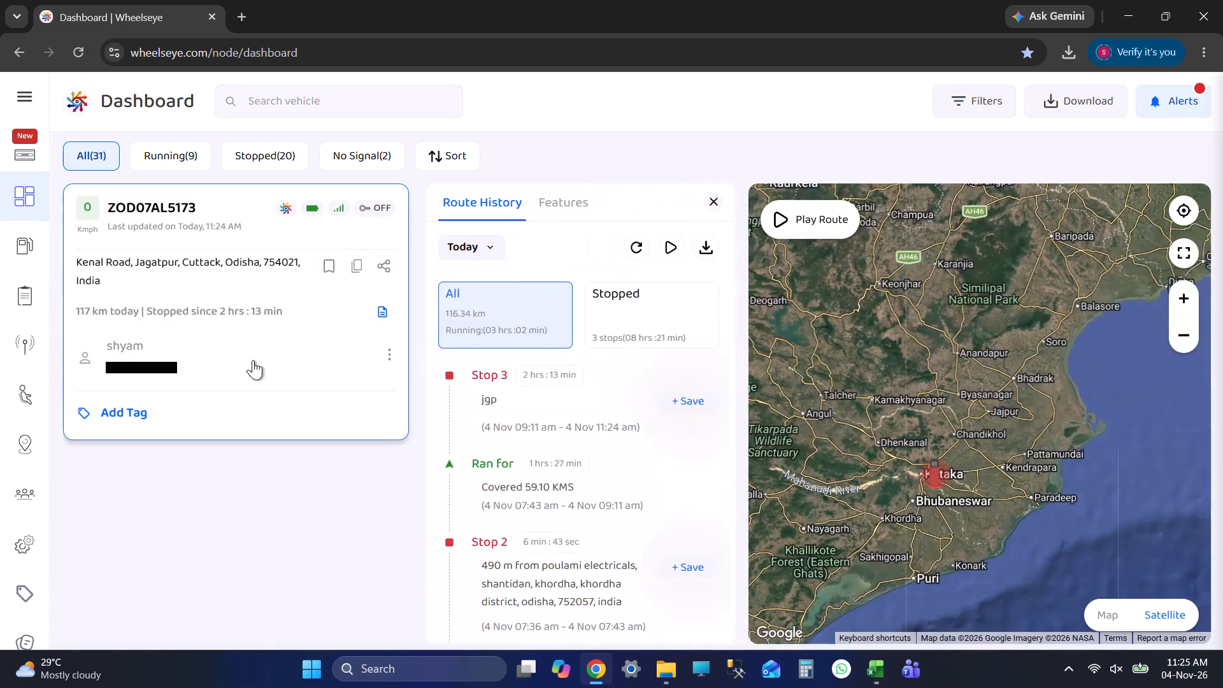
Examine lorry 5173's latest stop, Stop 3, on the Wheelseye map to determine its current location.
{"action": "left_click", "coordinate": [580, 387]}
{"action": "scroll", "coordinate": [974, 434], "scroll_direction": "up", "scroll_amount": 5}
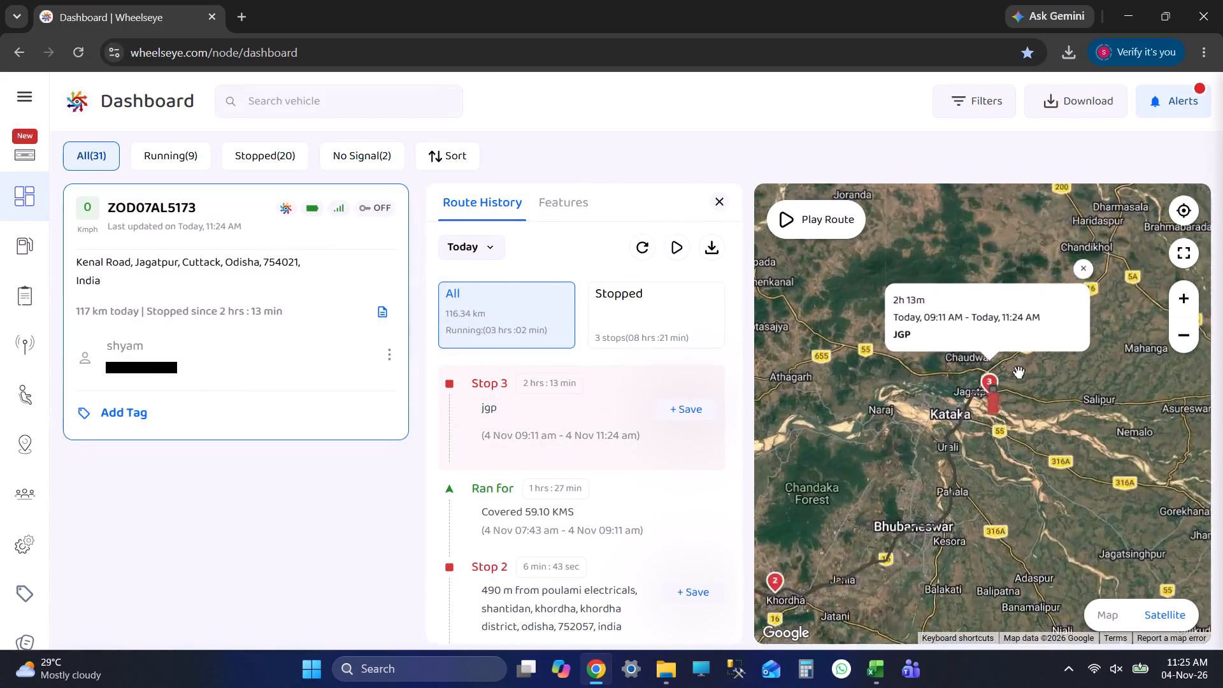
{"action": "scroll", "coordinate": [1019, 372], "scroll_direction": "up", "scroll_amount": 4}
{"action": "scroll", "coordinate": [969, 393], "scroll_direction": "down", "scroll_amount": 1}
{"action": "scroll", "coordinate": [965, 396], "scroll_direction": "up", "scroll_amount": 9}
{"action": "left_click_drag", "start_coordinate": [944, 493], "coordinate": [1031, 433]}
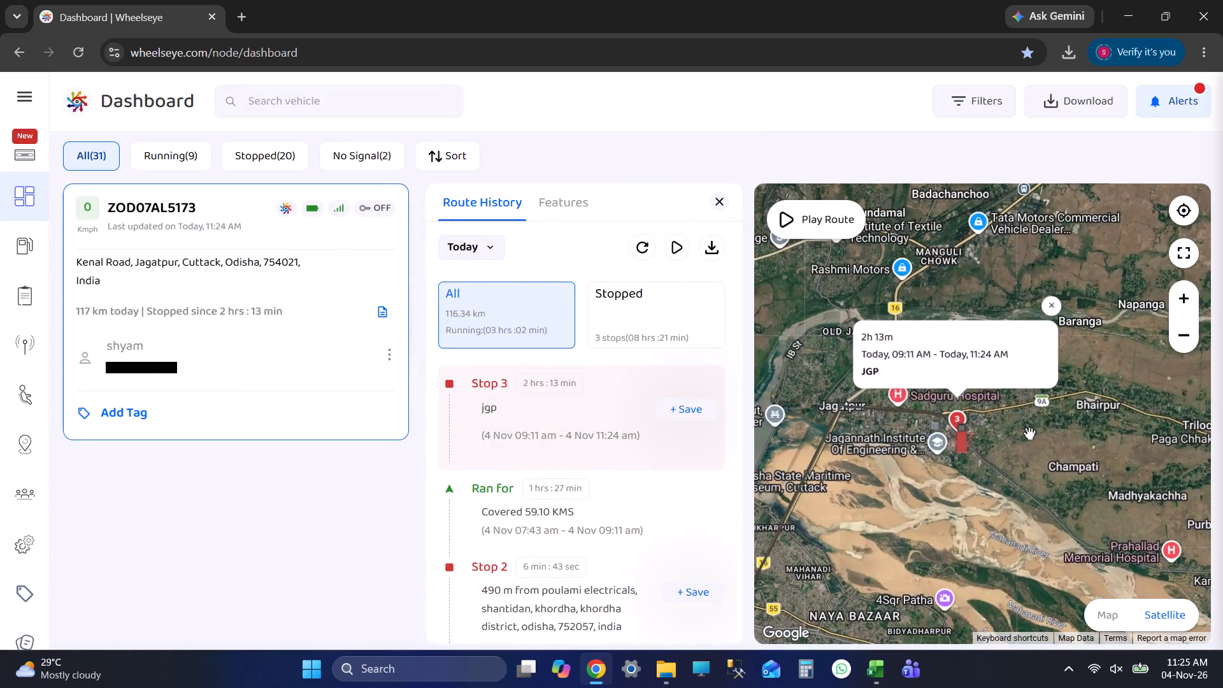
Enter JGP GWN as the current location of lorry 5173 in the 04.11.2026 workbook, and save.
{"action": "key", "text": "alt+Tab"}
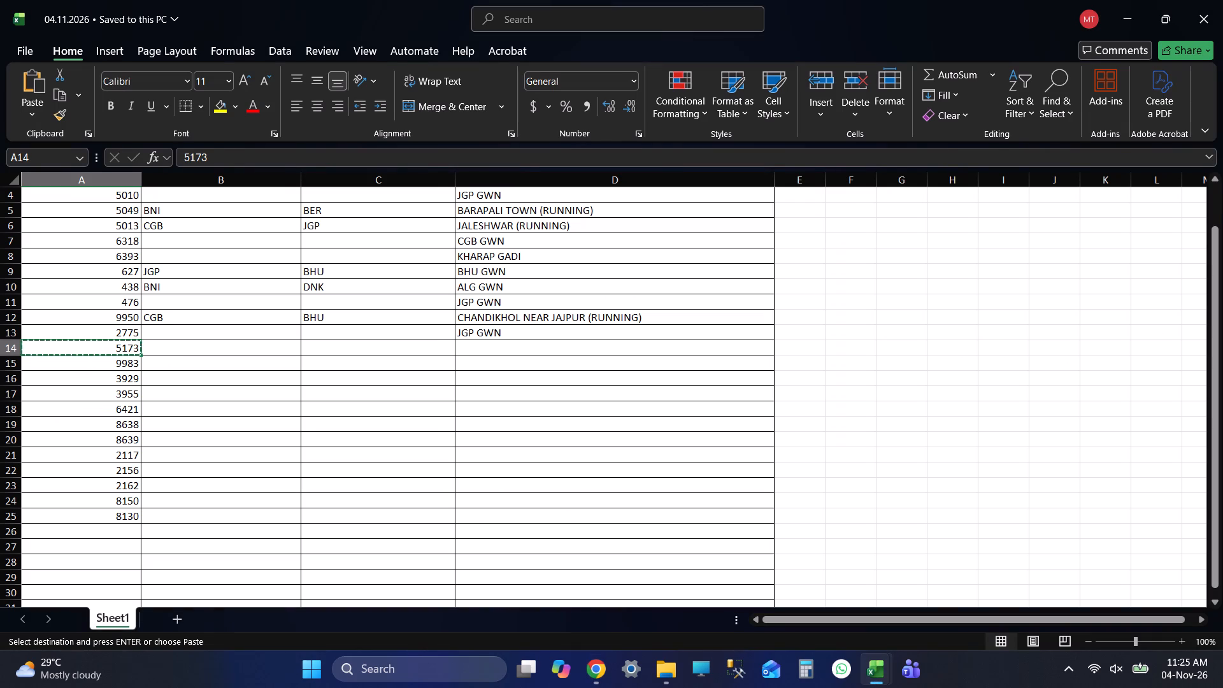
{"action": "key", "text": "Tab"}
{"action": "key", "text": "Tab"}
{"action": "key", "text": "Tab"}
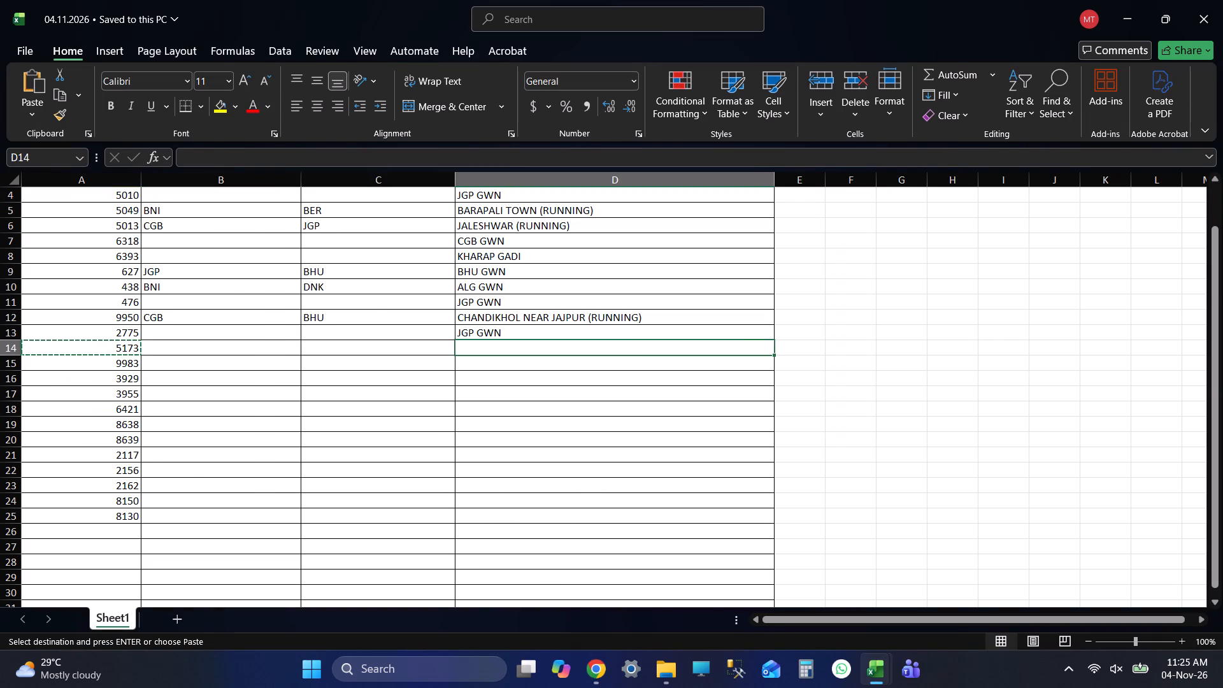
{"action": "key", "text": "alt+Tab"}
{"action": "key", "text": "alt+Tab"}
{"action": "type", "text": "JGP GWN"}
{"action": "key", "text": "Return"}
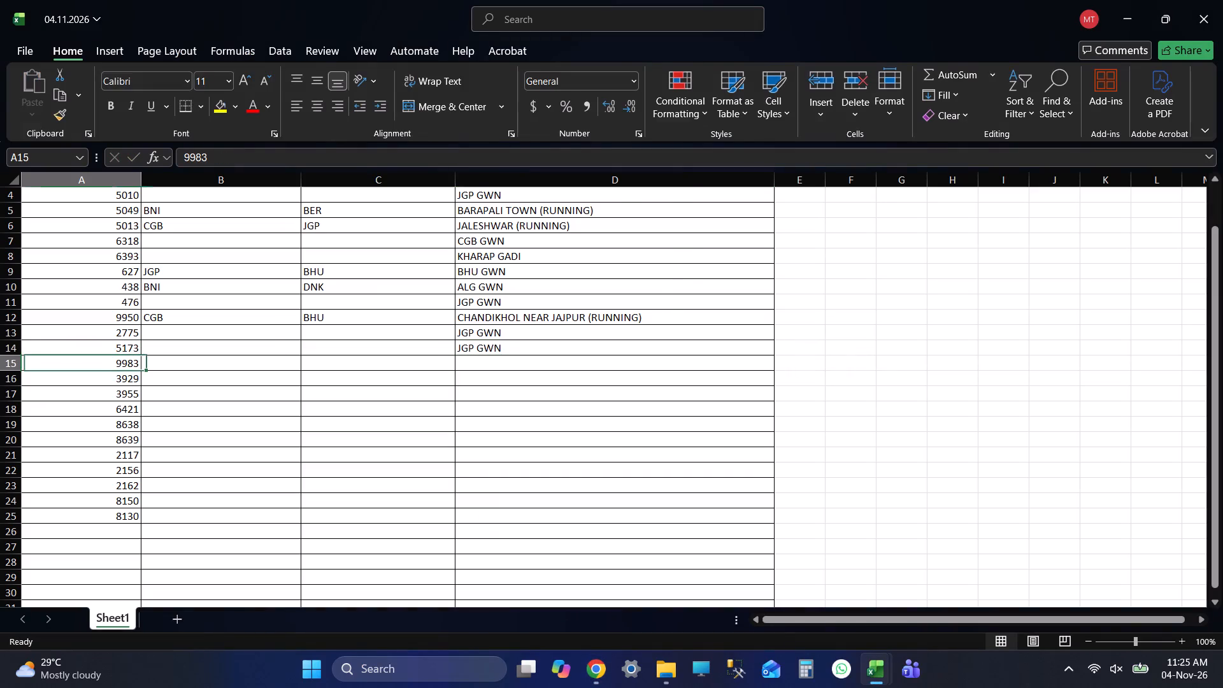
{"action": "key", "text": "ctrl+s"}
Look up lorry 9983 from the 04.11.2026 workbook on the Wheelseye dashboard and open its route history.
{"action": "key", "text": "ctrl+c"}
{"action": "key", "text": "alt+Tab"}
{"action": "left_click", "coordinate": [325, 109]}
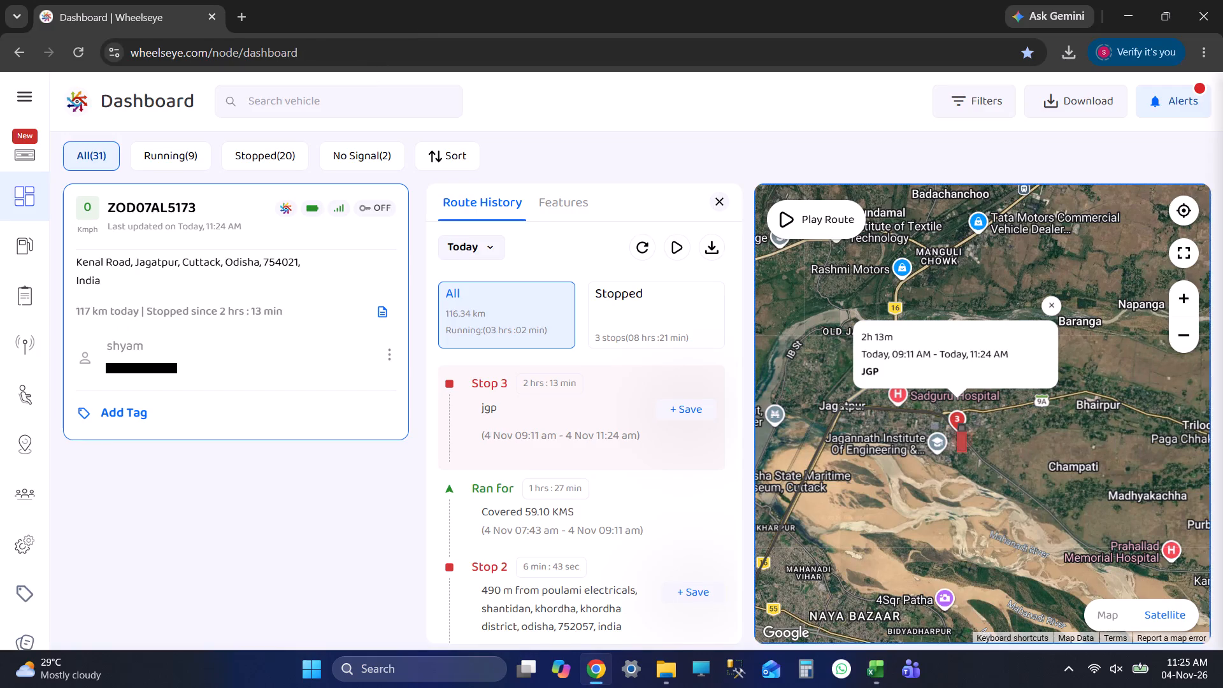
{"action": "key", "text": "ctrl+v"}
{"action": "key", "text": "Return"}
{"action": "left_click", "coordinate": [264, 251]}
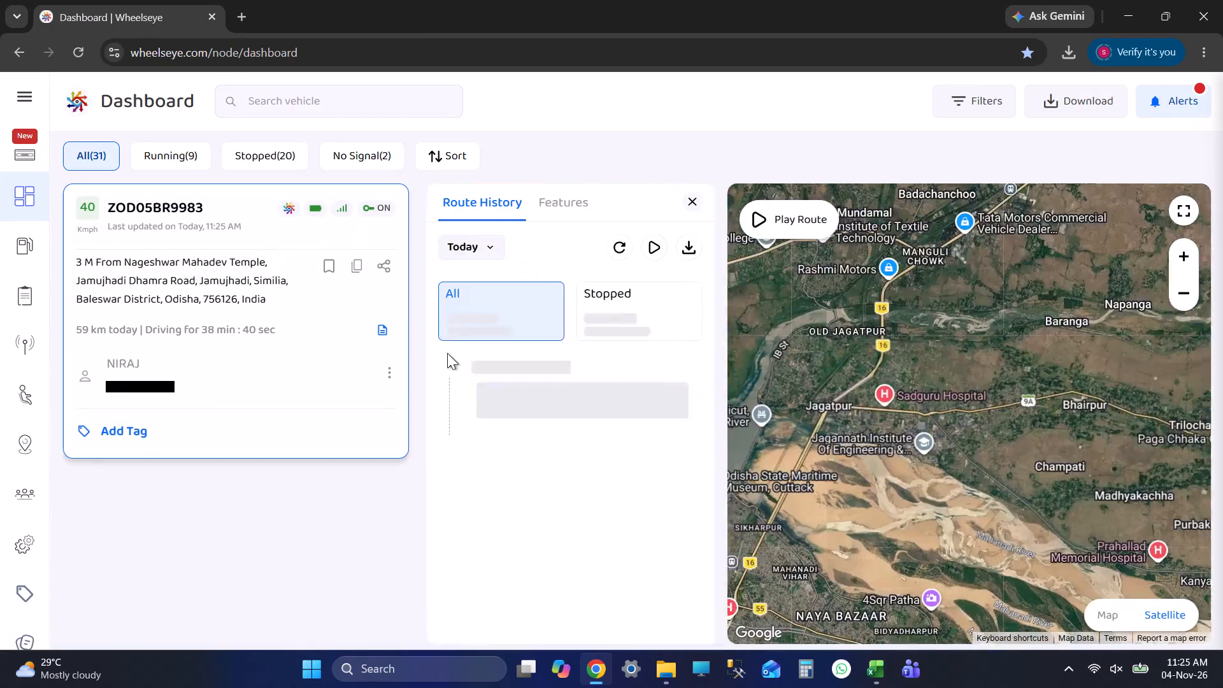
{"action": "scroll", "coordinate": [1033, 383], "scroll_direction": "down", "scroll_amount": 1}
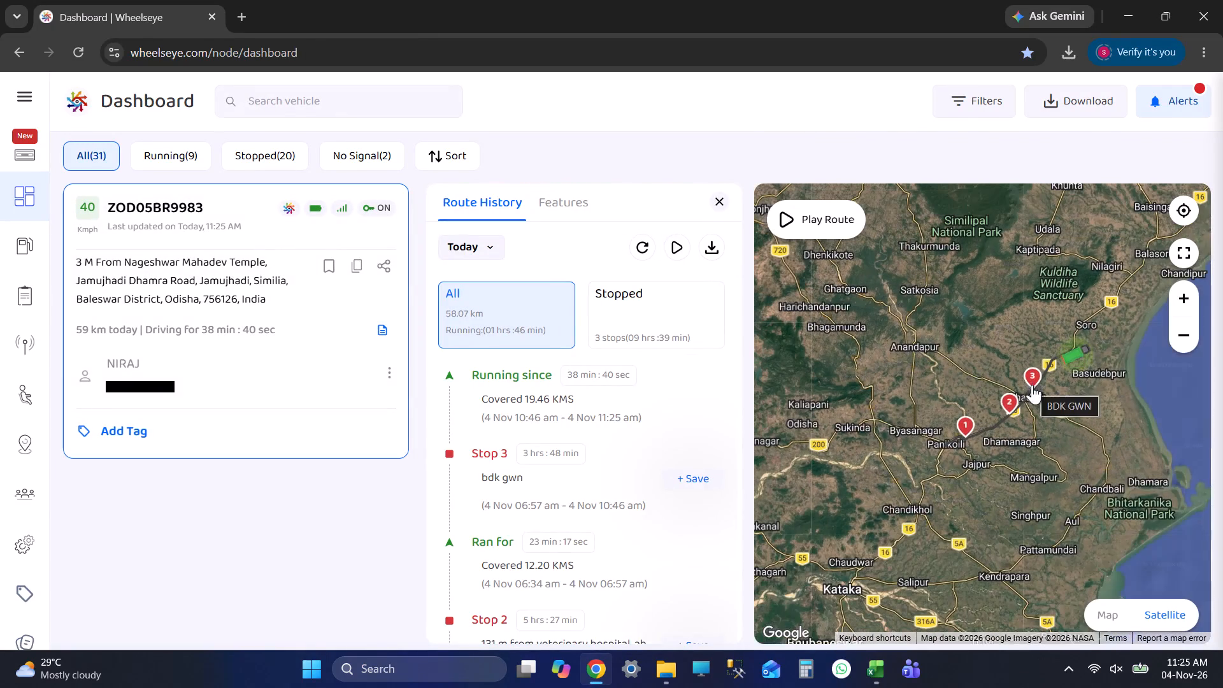
{"action": "key", "text": "alt+Tab"}
{"action": "key", "text": "Tab"}
{"action": "key", "text": "alt+Tab"}
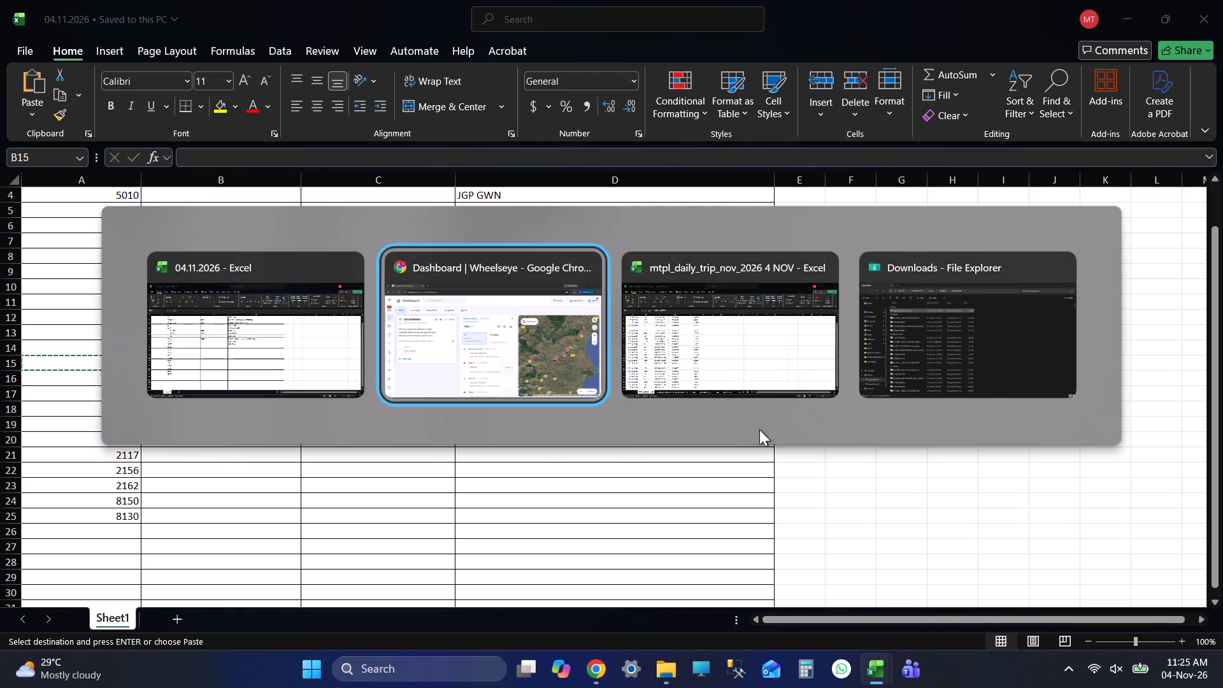
{"action": "key", "text": "alt+Tab"}
{"action": "scroll", "coordinate": [200, 477], "scroll_direction": "down", "scroll_amount": 2}
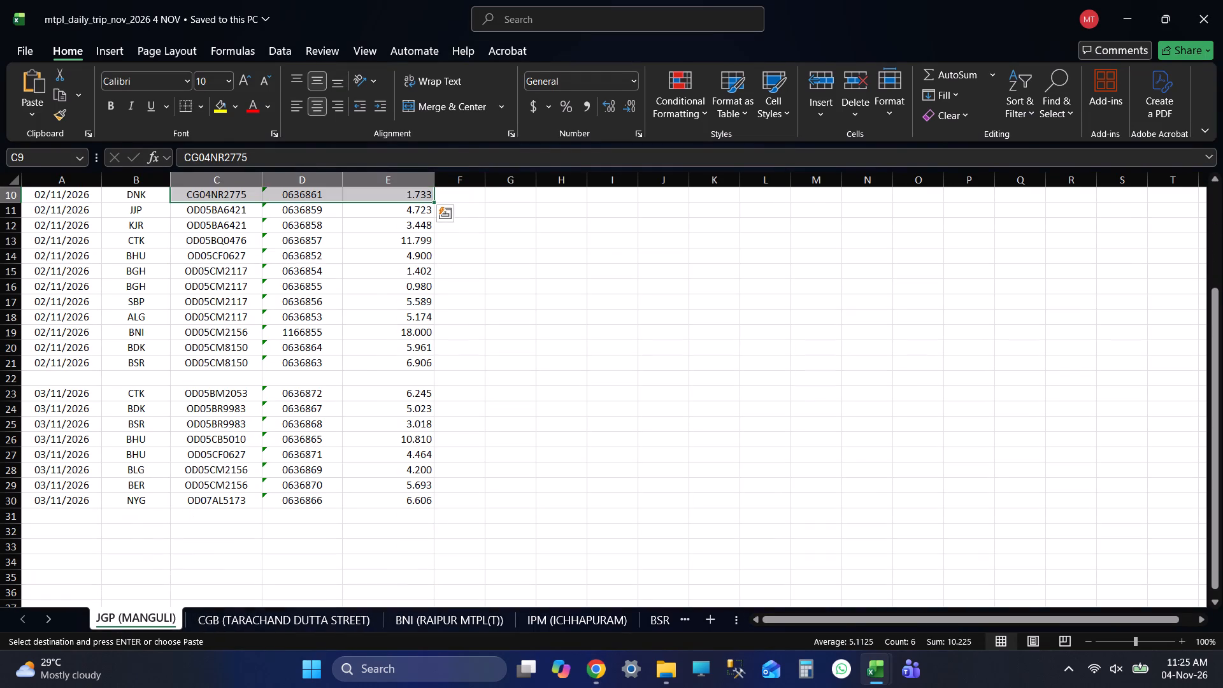
{"action": "key", "text": "alt+Tab"}
{"action": "key", "text": "alt+Tab"}
{"action": "left_click_drag", "start_coordinate": [208, 405], "coordinate": [208, 417]}
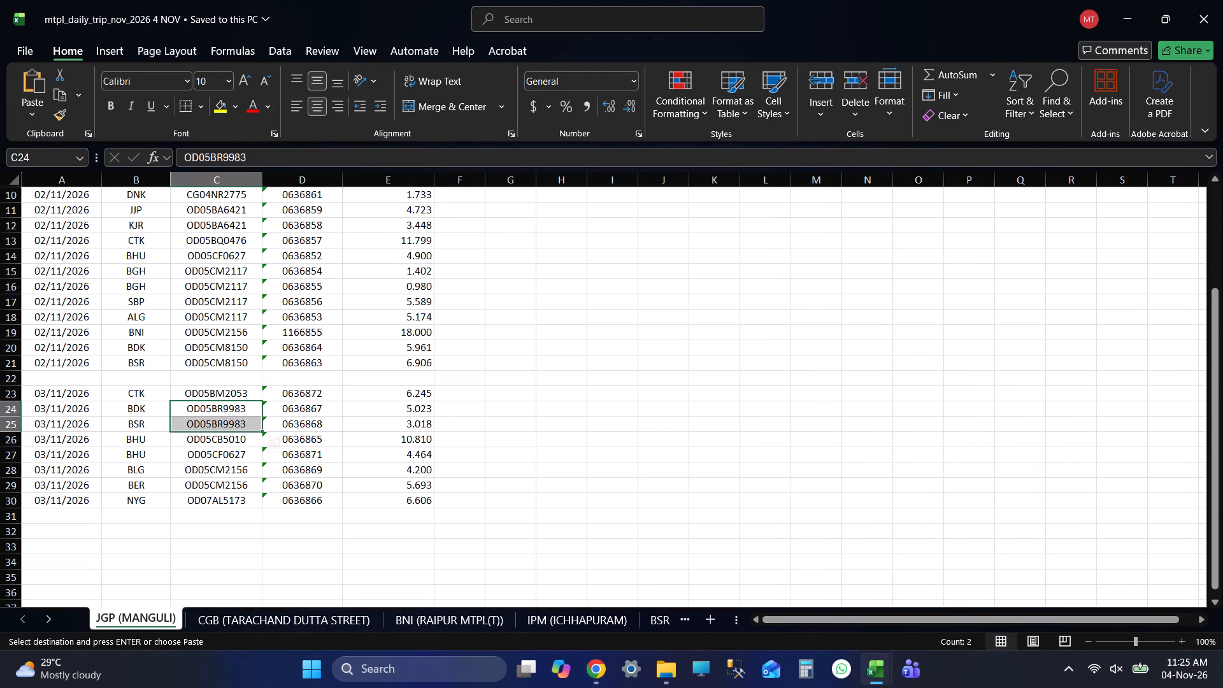
Enter lorry 9983's trip as JGP to BSR in the 04.11.2026 workbook, and save.
{"action": "key", "text": "alt+Tab"}
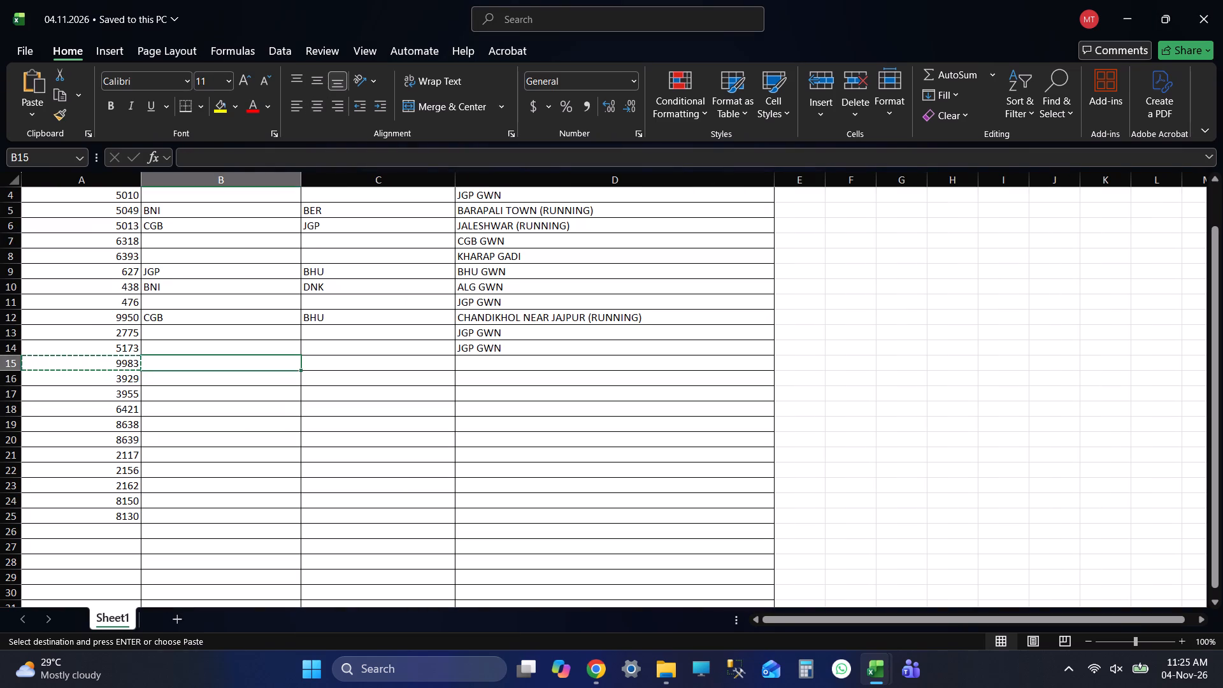
{"action": "type", "text": "JGP"}
{"action": "key", "text": "Tab"}
{"action": "type", "text": "BSR"}
{"action": "key", "text": "Tab"}
{"action": "key", "text": "ctrl+s"}
{"action": "key", "text": "alt+Tab"}
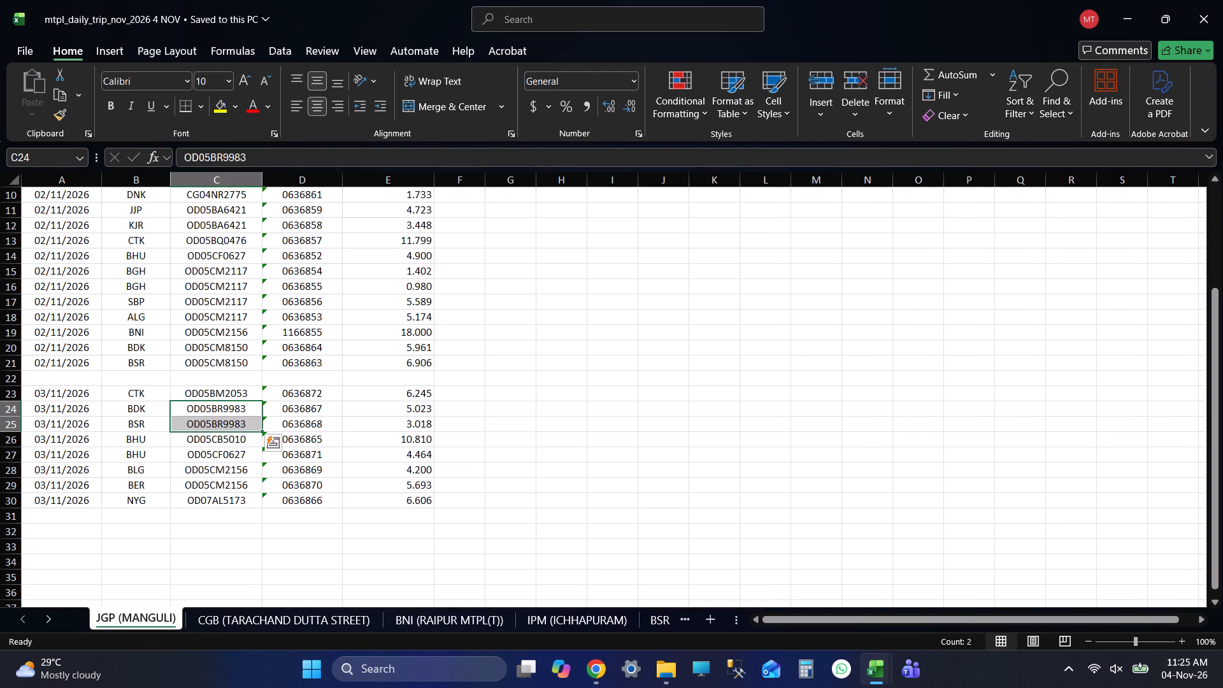
{"action": "key", "text": "alt+Tab"}
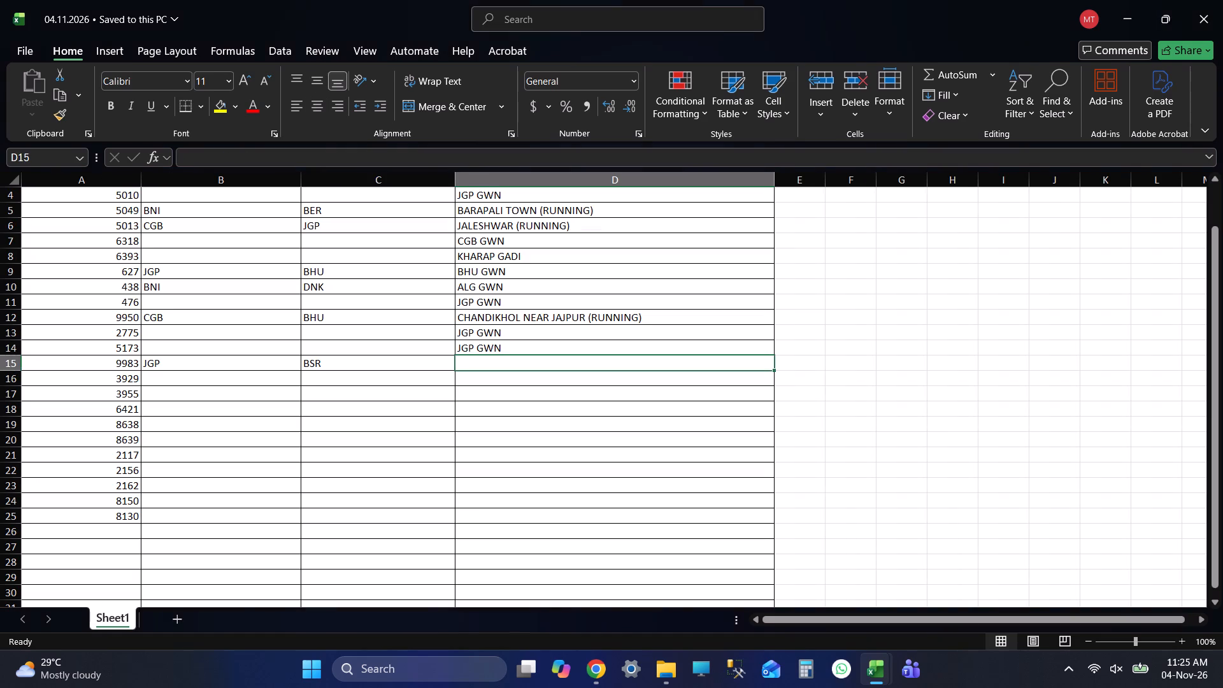
{"action": "key", "text": "ctrl+s"}
Check lorry 9983's position on the Wheelseye map, enter SORO (RUNNING) as its current location in the 04.11.2026 workbook, and save.
{"action": "key", "text": "alt+Tab"}
{"action": "key", "text": "alt+Tab"}
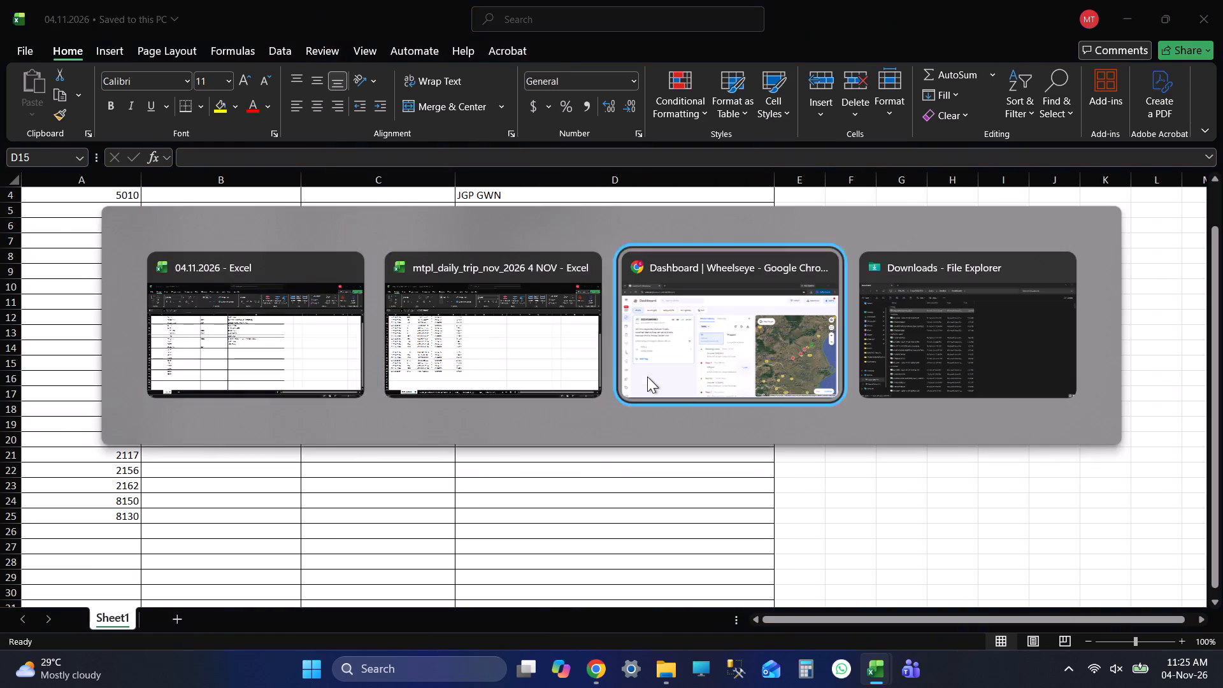
{"action": "scroll", "coordinate": [1091, 340], "scroll_direction": "up", "scroll_amount": 4}
{"action": "key", "text": "alt+Tab"}
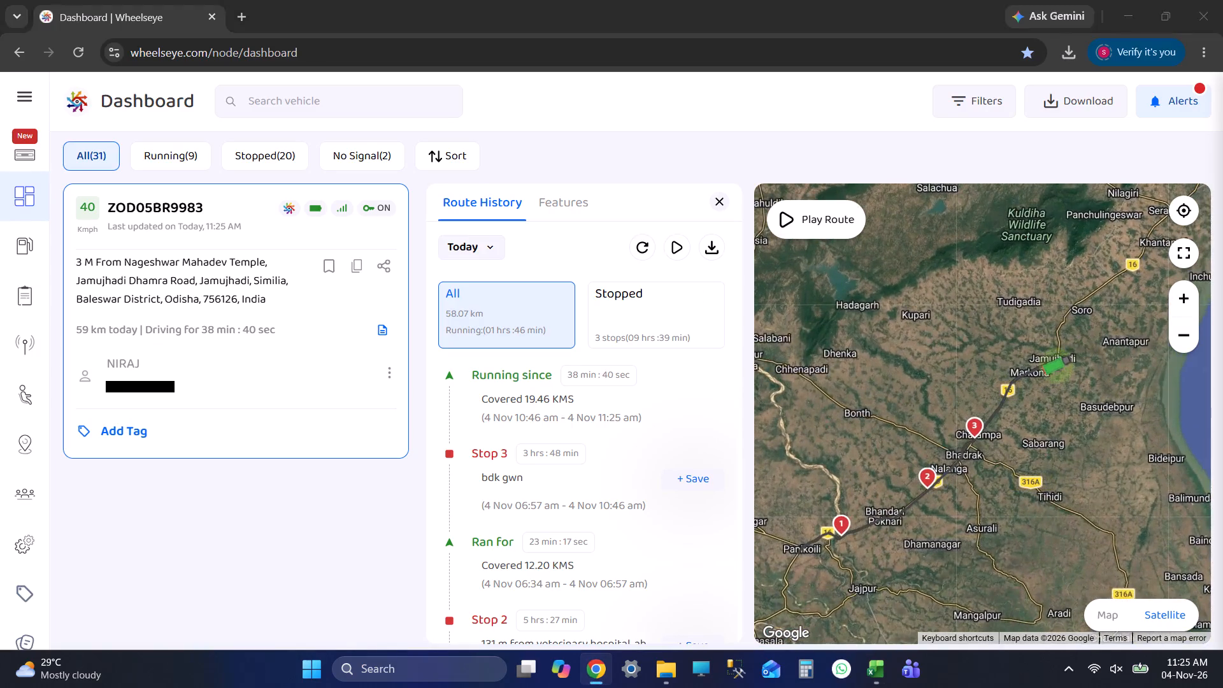
{"action": "type", "text": "SORO"}
{"action": "key", "text": "space"}
{"action": "type", "text": "(RUNNIGN"}
{"action": "key", "text": "BackSpace"}
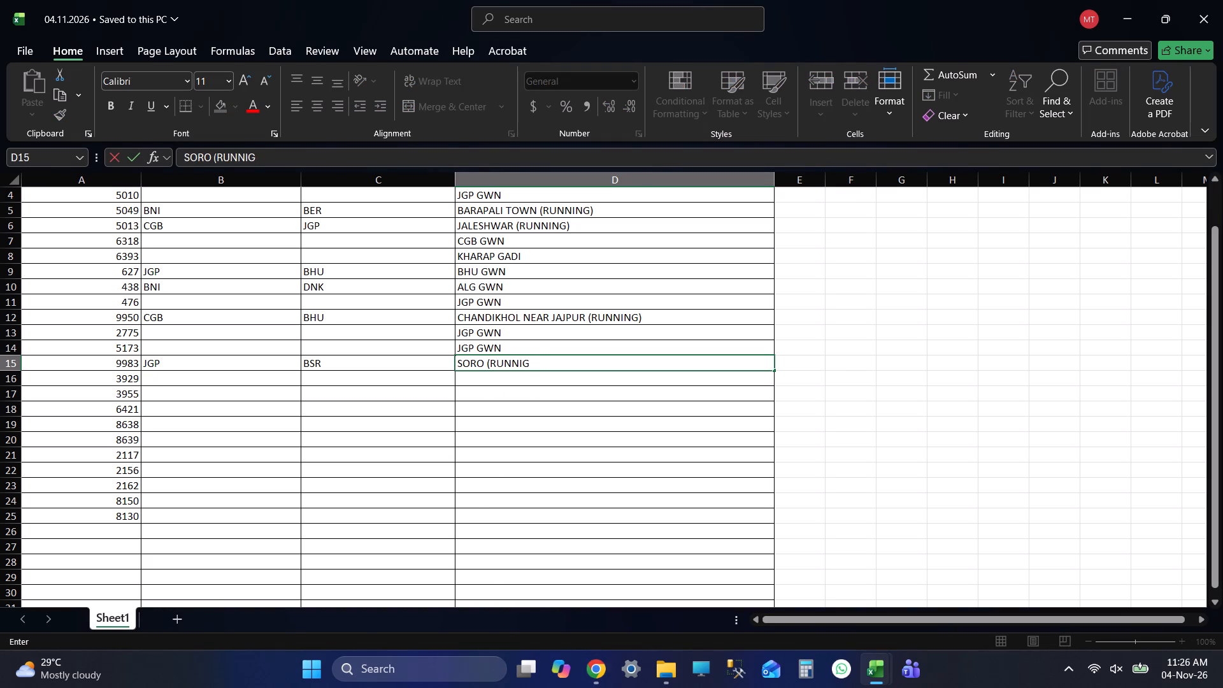
{"action": "key", "text": "BackSpace"}
{"action": "type", "text": "NG)"}
{"action": "key", "text": "Return"}
{"action": "key", "text": "ctrl+s"}
{"action": "key", "text": "ctrl+s"}
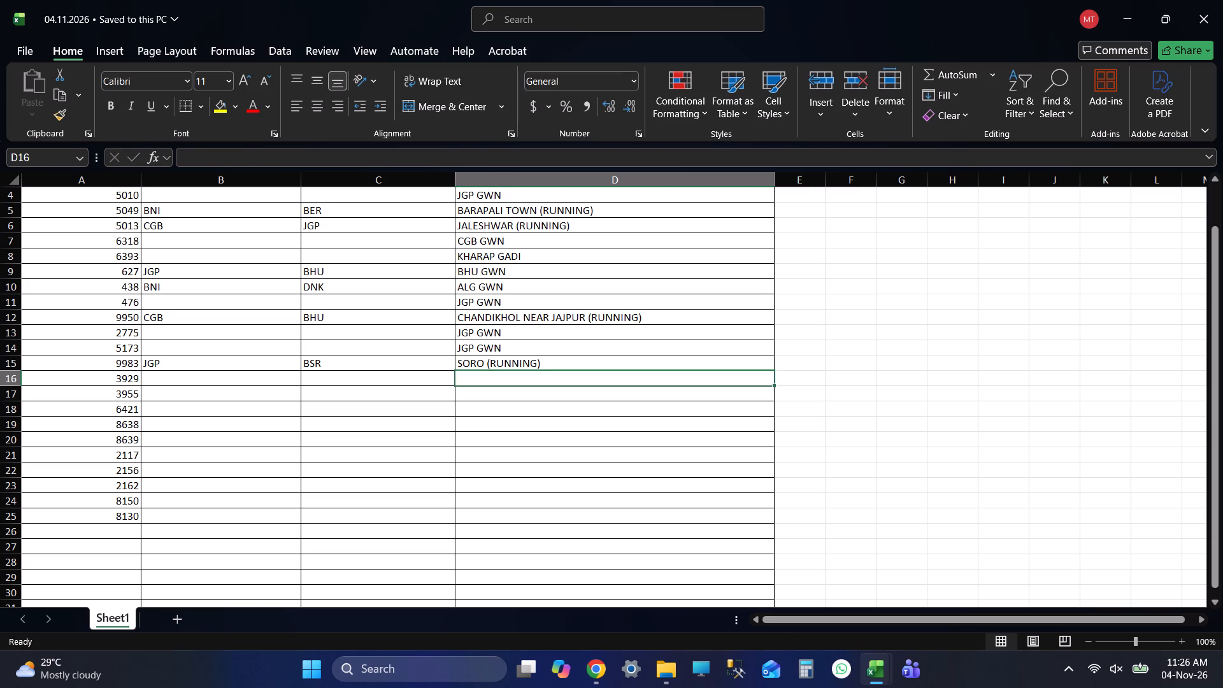
Examine the Wheelseye map around lorry 9983 to double-check its position relative to Soro and the route ahead.
{"action": "key", "text": "alt+Tab"}
{"action": "scroll", "coordinate": [1054, 372], "scroll_direction": "up", "scroll_amount": 3}
{"action": "left_click_drag", "start_coordinate": [1105, 302], "coordinate": [1013, 375]}
{"action": "scroll", "coordinate": [994, 420], "scroll_direction": "up", "scroll_amount": 2}
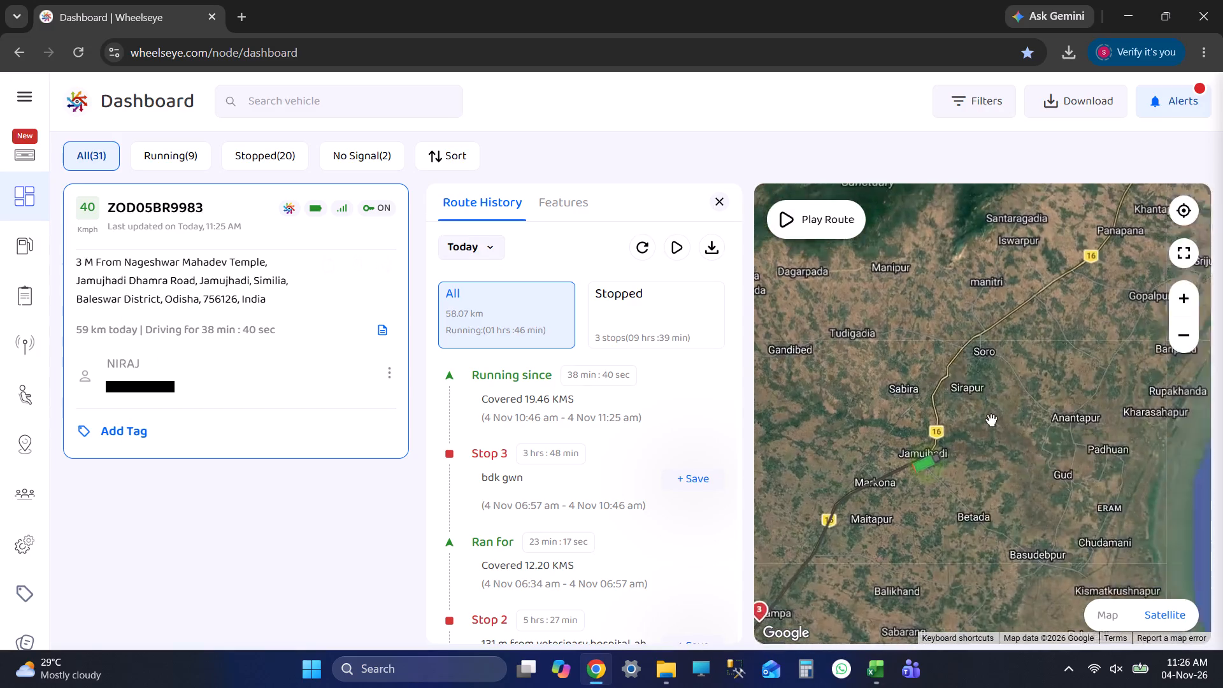
{"action": "left_click_drag", "start_coordinate": [994, 420], "coordinate": [1005, 478]}
{"action": "scroll", "coordinate": [1005, 478], "scroll_direction": "down", "scroll_amount": 5}
{"action": "scroll", "coordinate": [1021, 482], "scroll_direction": "up", "scroll_amount": 1}
{"action": "scroll", "coordinate": [1020, 483], "scroll_direction": "down", "scroll_amount": 1}
{"action": "left_click_drag", "start_coordinate": [1047, 452], "coordinate": [1038, 455]}
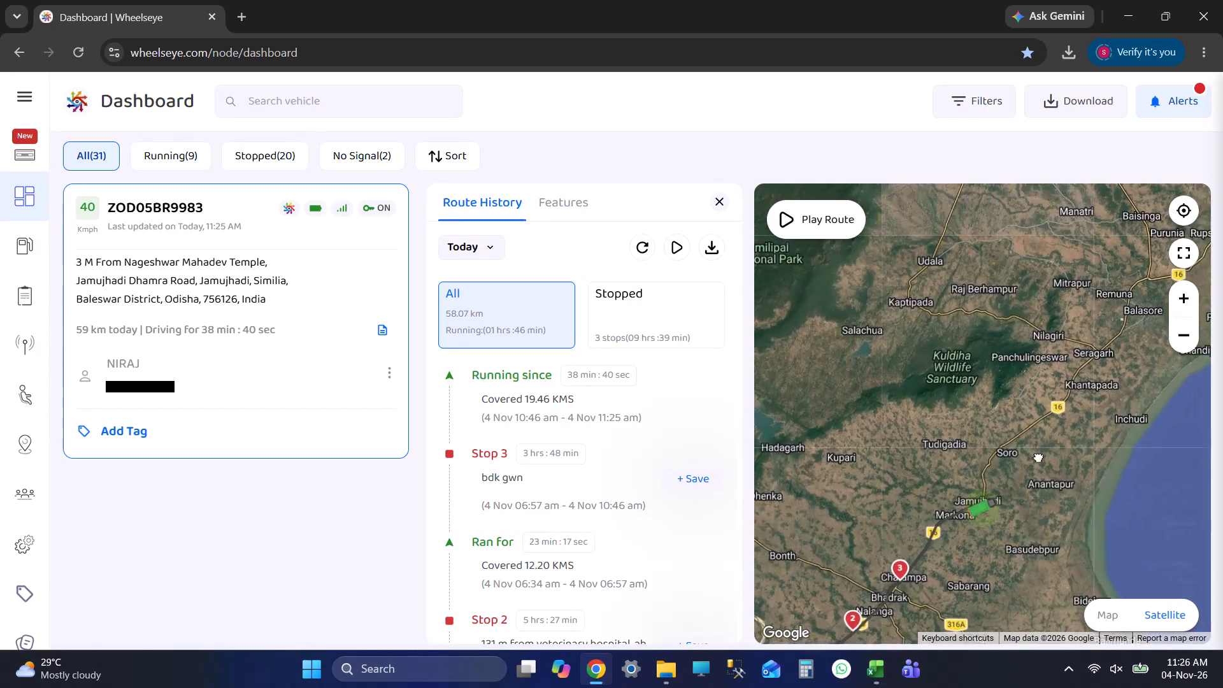
{"action": "left_click_drag", "start_coordinate": [1038, 455], "coordinate": [943, 477]}
{"action": "scroll", "coordinate": [943, 477], "scroll_direction": "down", "scroll_amount": 1}
{"action": "key", "text": "alt+Tab"}
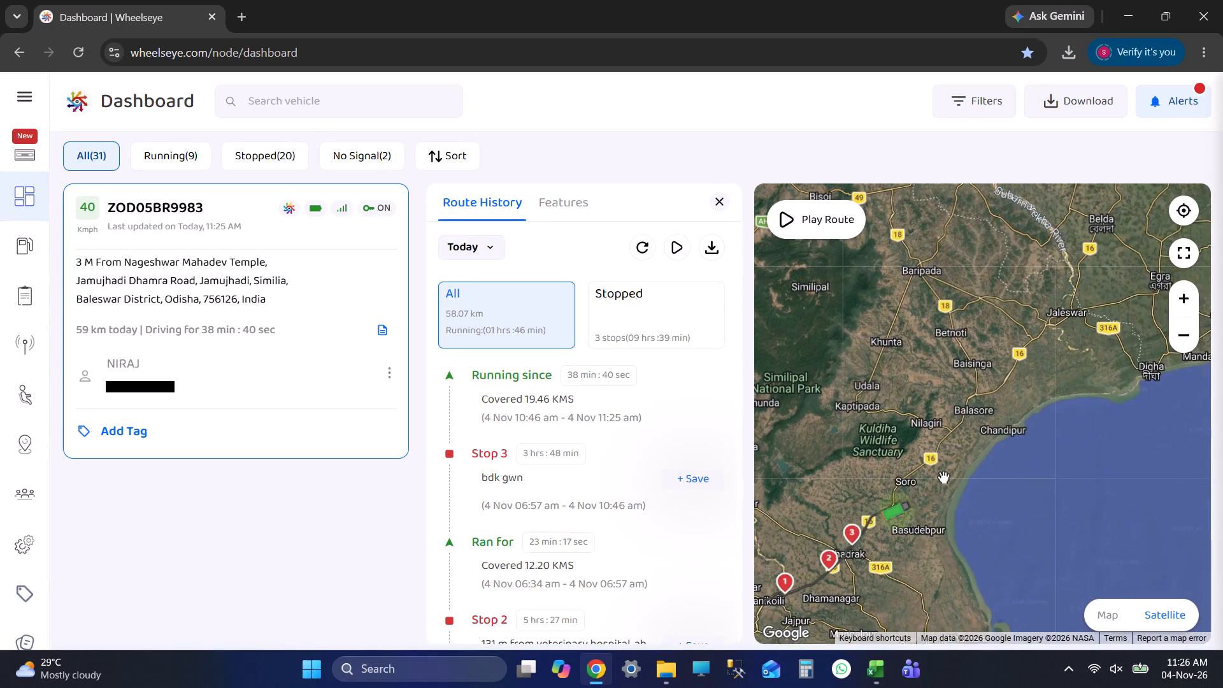
{"action": "key", "text": "ctrl+s"}
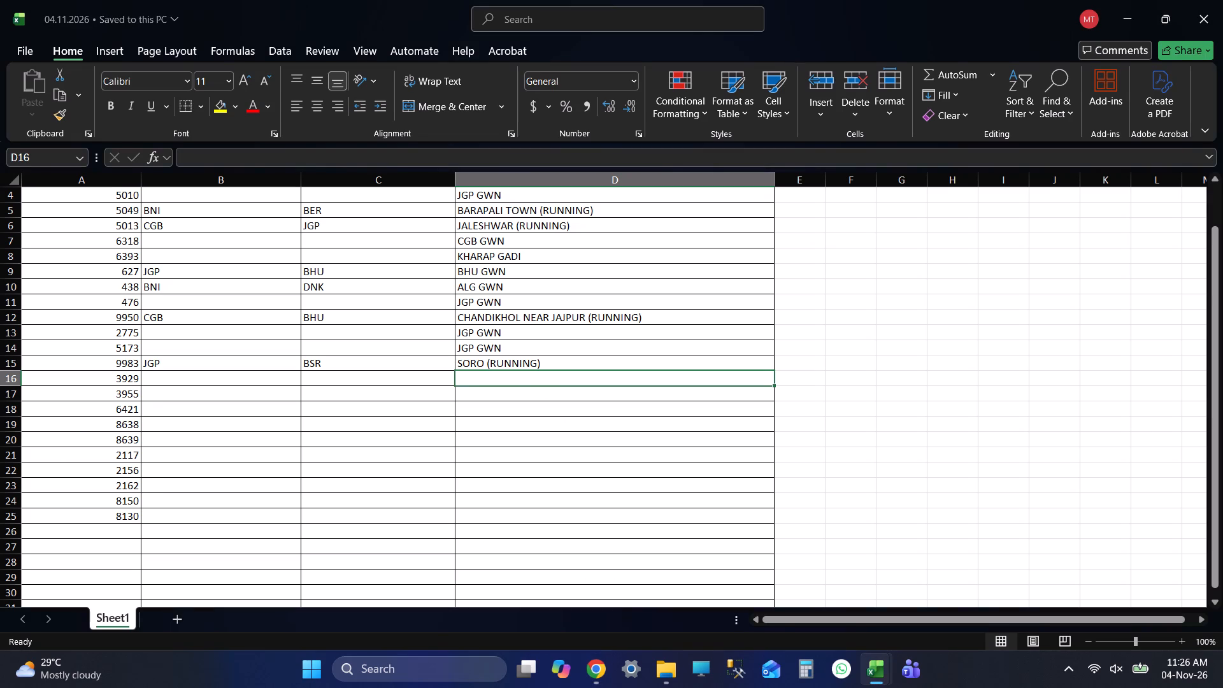
{"action": "key", "text": "shift+Tab"}
{"action": "key", "text": "shift+Tab"}
{"action": "key", "text": "shift+Tab"}
{"action": "key", "text": "ctrl+c"}
{"action": "key", "text": "alt+Tab"}
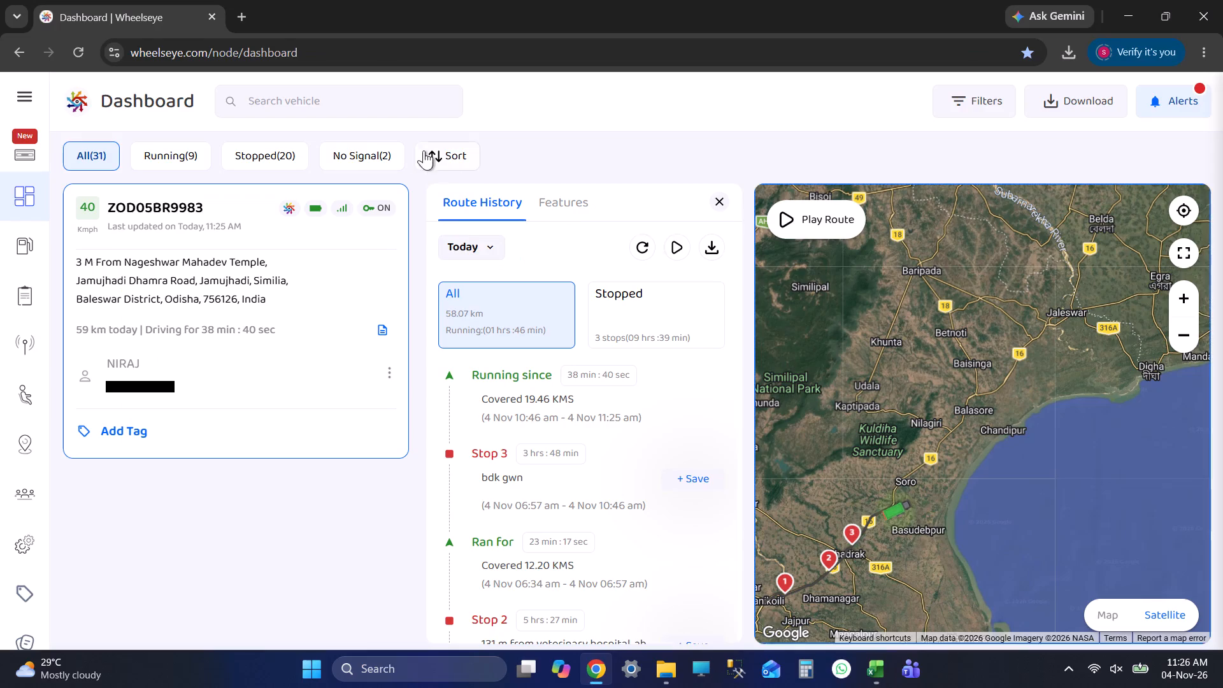
{"action": "left_click", "coordinate": [283, 99]}
{"action": "key", "text": "ctrl+v"}
{"action": "key", "text": "Return"}
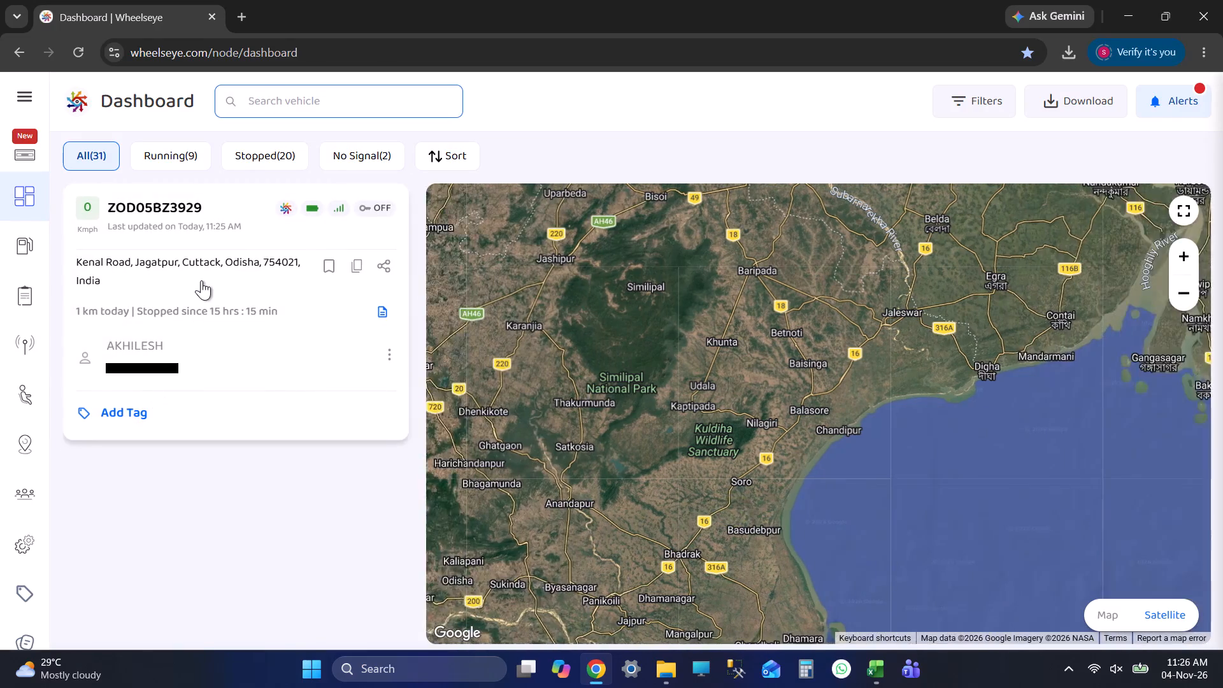
{"action": "left_click", "coordinate": [203, 273]}
Enter JGP GWN as the current location of lorry 3929 in the 04.11.2026 workbook, and save.
{"action": "key", "text": "alt+Tab"}
{"action": "key", "text": "Tab"}
{"action": "key", "text": "Tab"}
{"action": "key", "text": "Tab"}
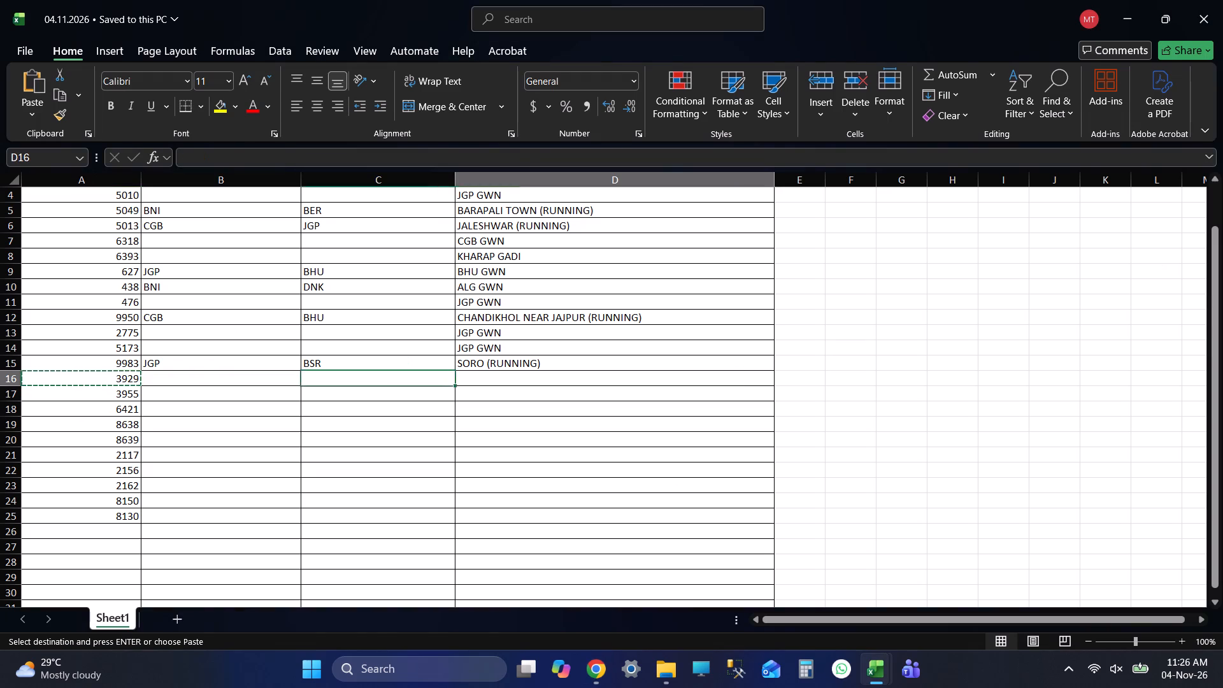
{"action": "type", "text": "JGP GWN"}
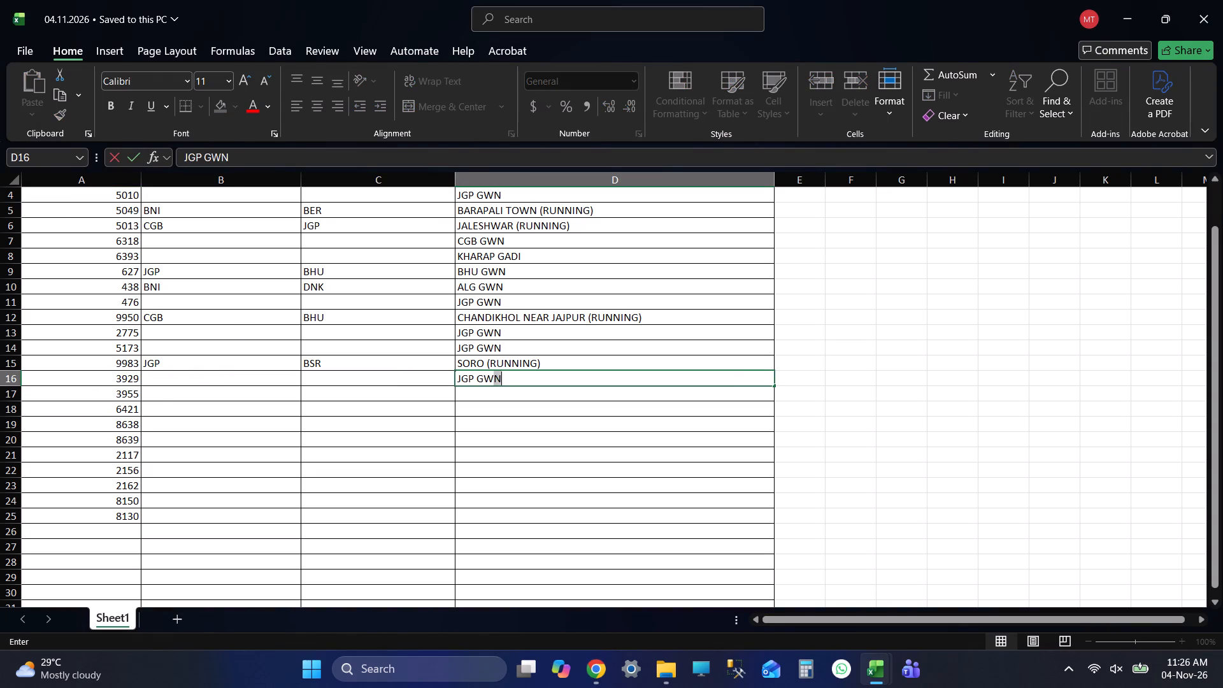
{"action": "key", "text": "Return"}
{"action": "key", "text": "ctrl+s"}
Look up lorry 3955 from the 04.11.2026 workbook on the Wheelseye dashboard and examine its route history and map position.
{"action": "key", "text": "ctrl+c"}
{"action": "key", "text": "alt+Tab"}
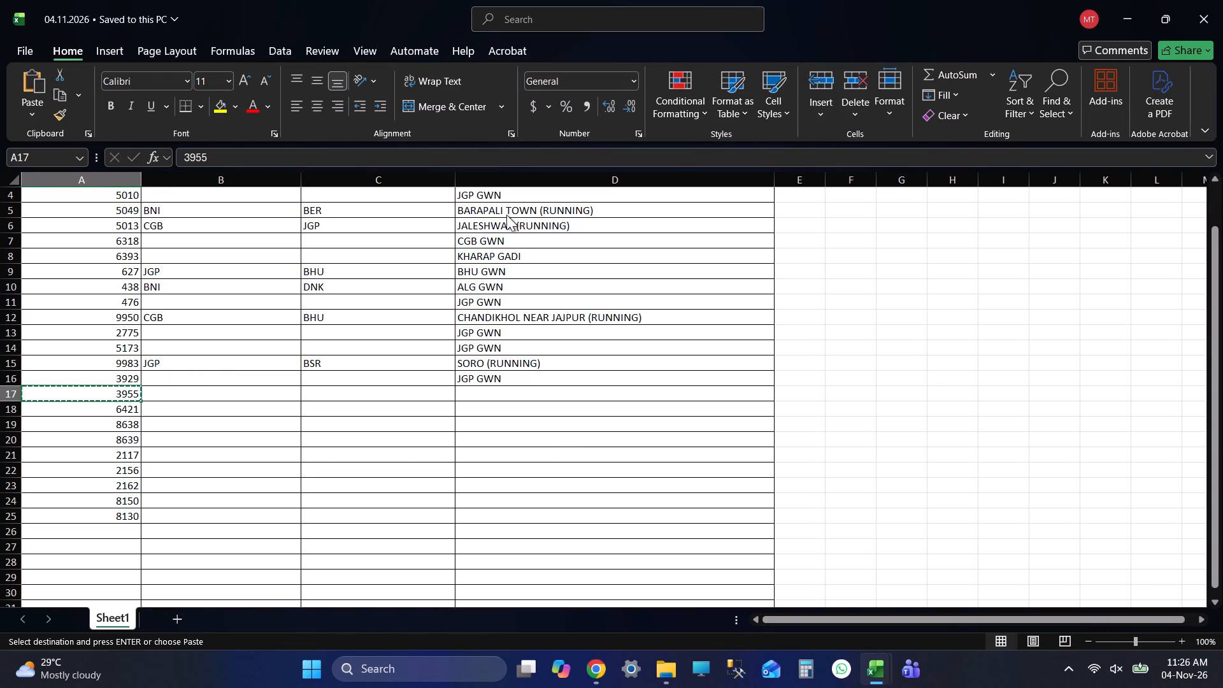
{"action": "left_click", "coordinate": [310, 96]}
{"action": "key", "text": "ctrl+v"}
{"action": "key", "text": "Return"}
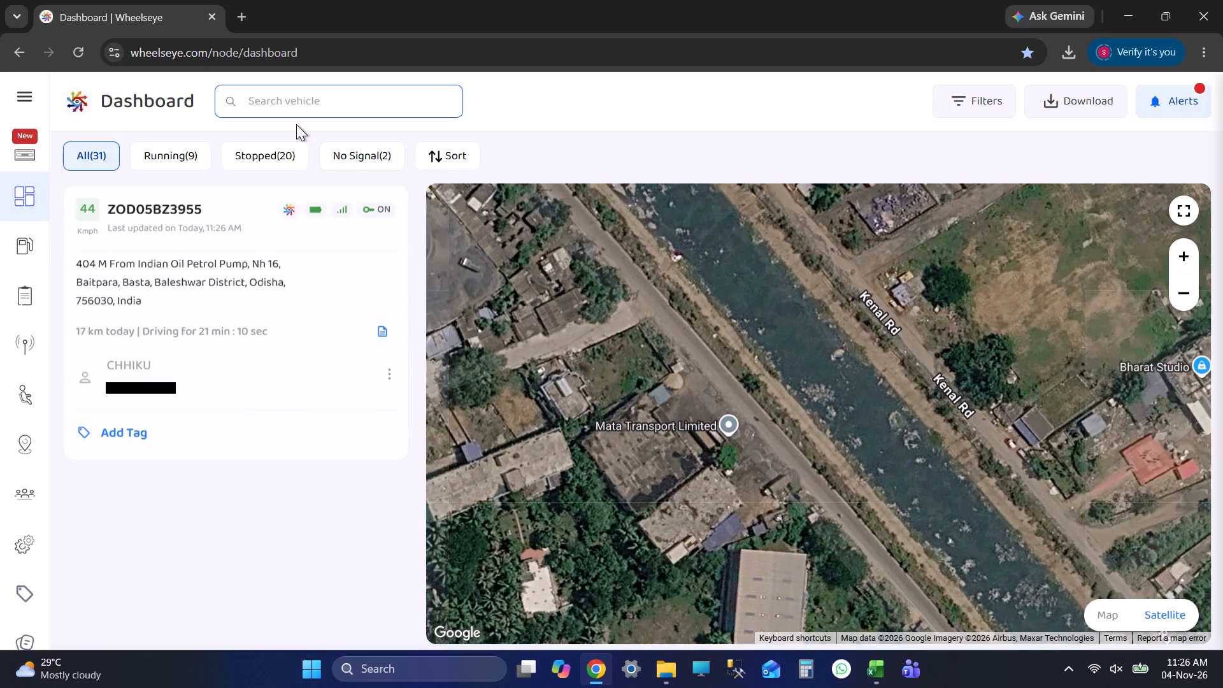
{"action": "left_click", "coordinate": [213, 287]}
{"action": "scroll", "coordinate": [937, 452], "scroll_direction": "down", "scroll_amount": 1}
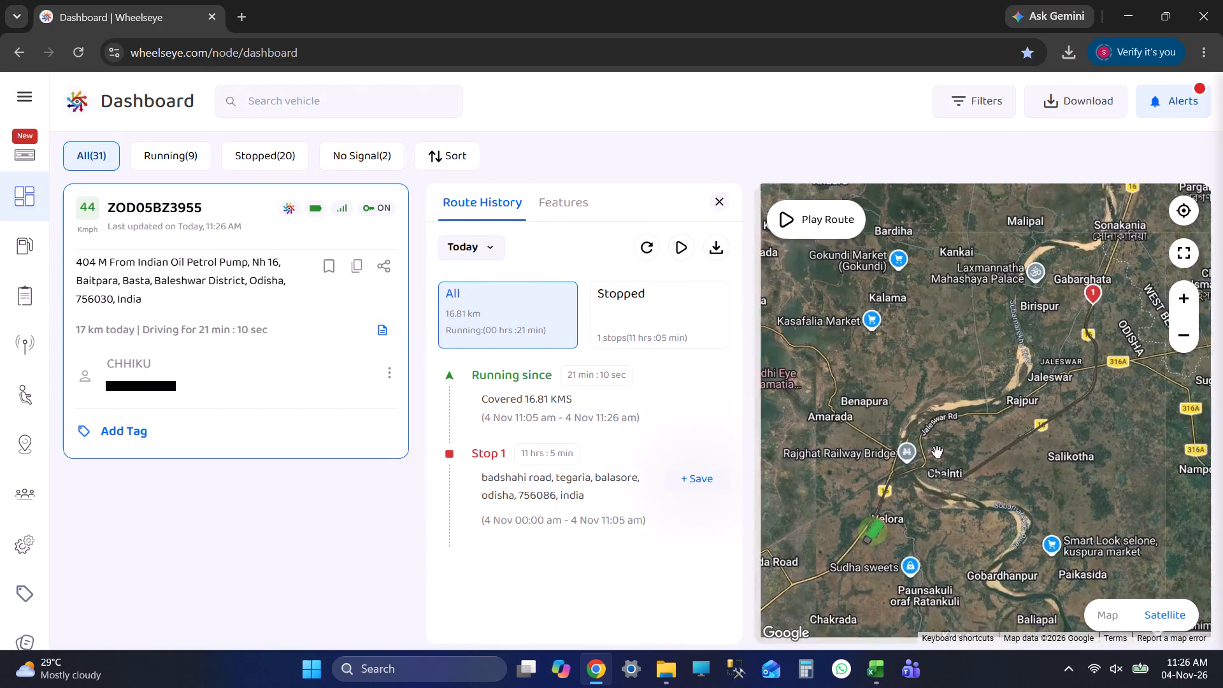
{"action": "scroll", "coordinate": [937, 452], "scroll_direction": "down", "scroll_amount": 1}
{"action": "scroll", "coordinate": [1003, 377], "scroll_direction": "down", "scroll_amount": 2}
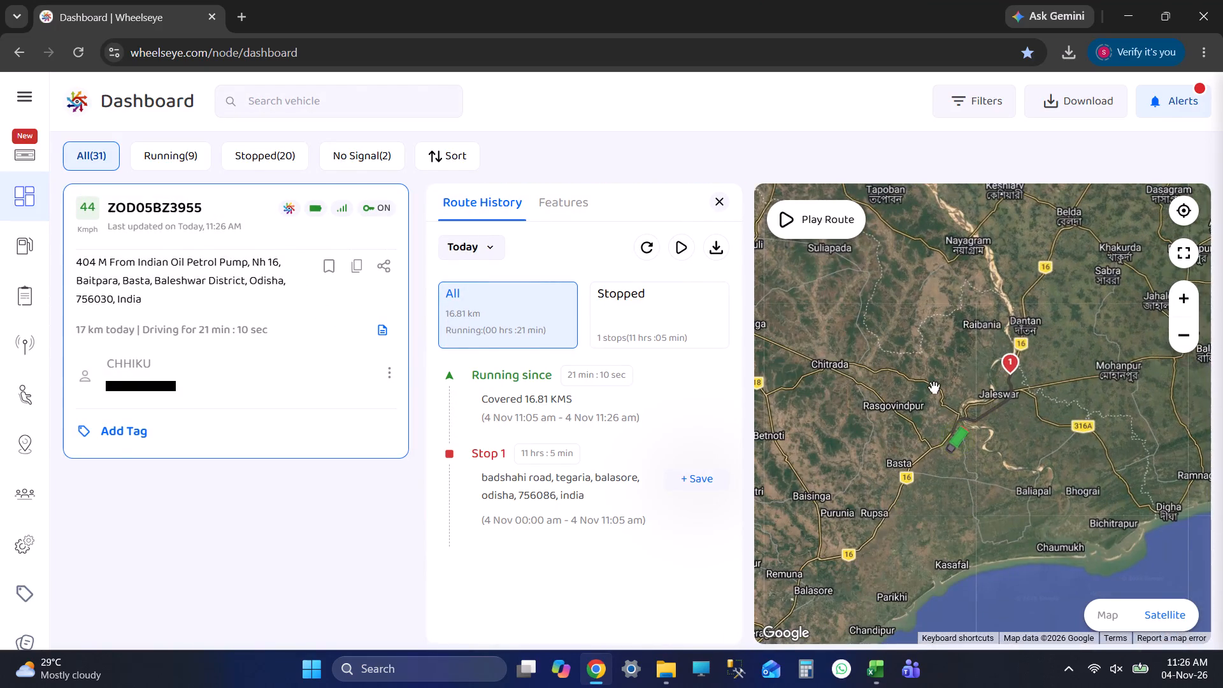
Enter CGB as the trip origin of lorry 3955 in the 04.11.2026 workbook, and save.
{"action": "key", "text": "alt+Tab"}
{"action": "key", "text": "Tab"}
{"action": "type", "text": "CGB"}
{"action": "key", "text": "Tab"}
{"action": "key", "text": "ctrl+s"}
Find lorry 3955's 02/11/2026 entries on the CGB (TARACHAND DUTTA STREET) sheet of the 4 NOV manifest workbook.
{"action": "key", "text": "alt+Tab"}
{"action": "key", "text": "alt+Tab"}
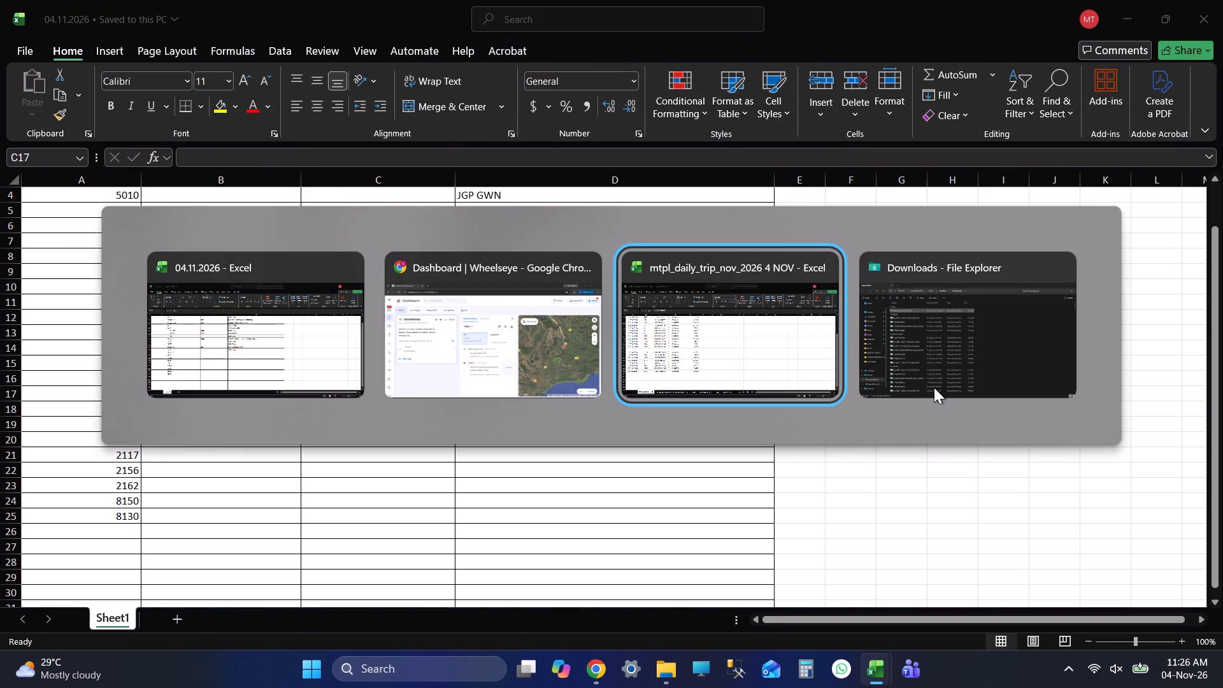
{"action": "key", "text": "alt+Tab"}
{"action": "key", "text": "alt+Tab"}
{"action": "key", "text": "alt+Tab"}
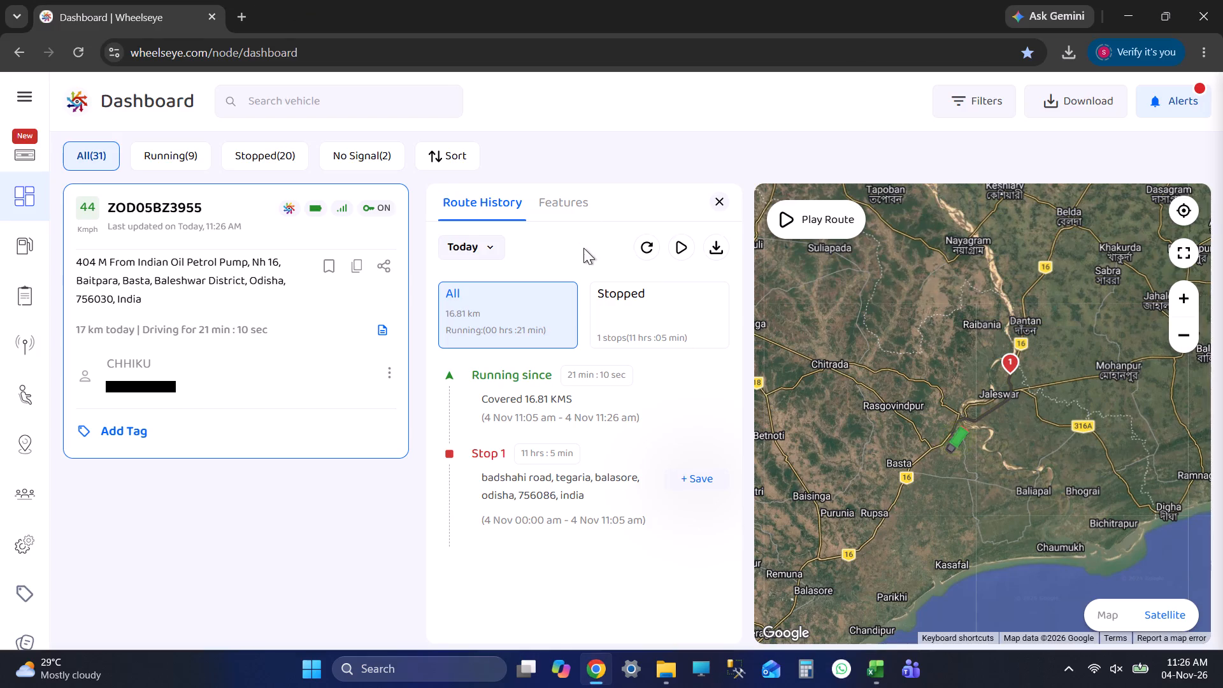
{"action": "key", "text": "alt+Tab"}
{"action": "key", "text": "ctrl+s"}
{"action": "key", "text": "alt+Tab"}
{"action": "key", "text": "alt+Tab"}
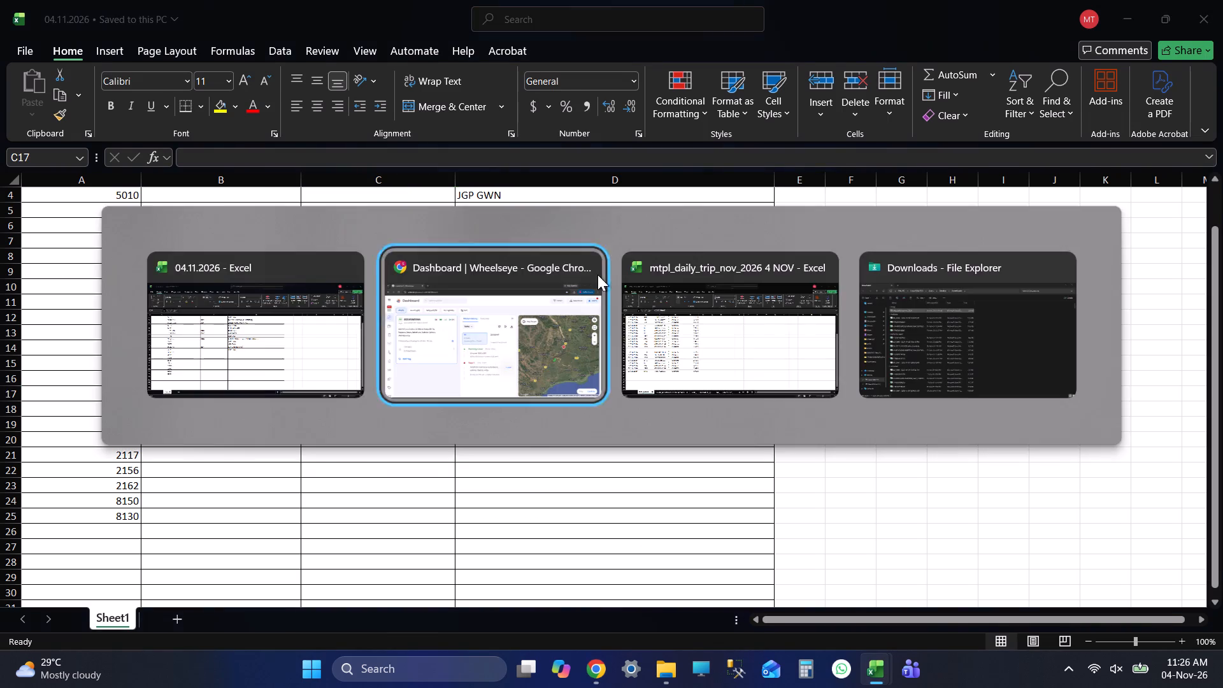
{"action": "left_click", "coordinate": [254, 627]}
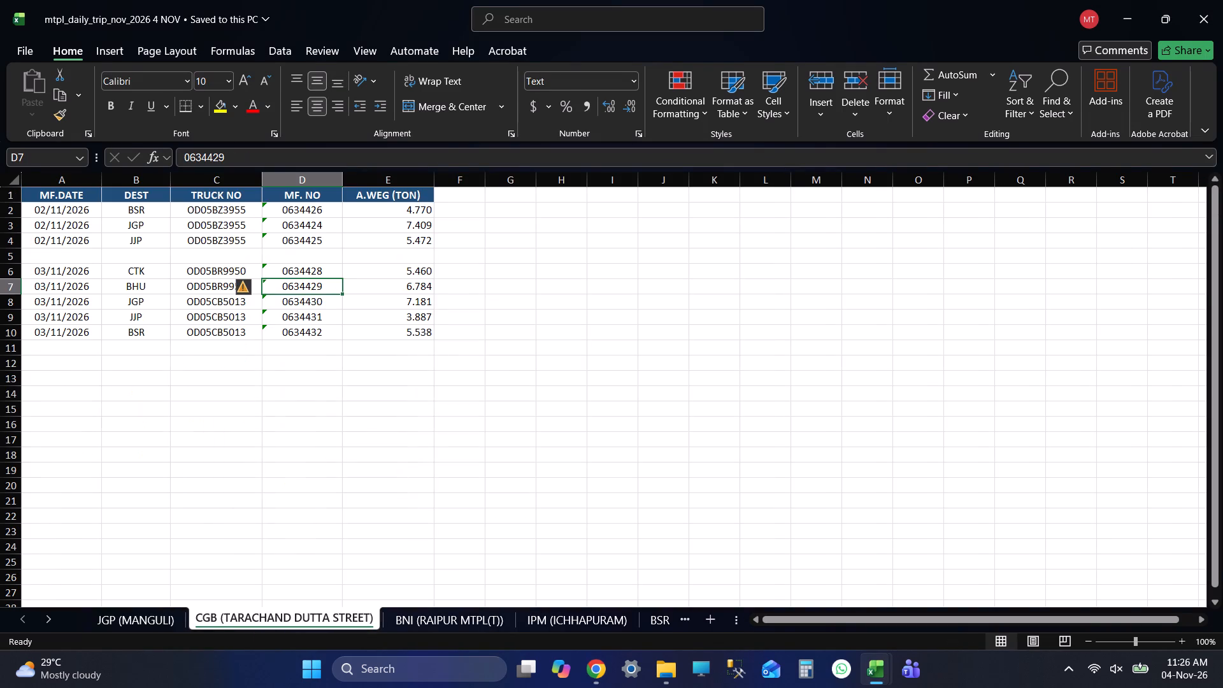
{"action": "key", "text": "alt+Tab"}
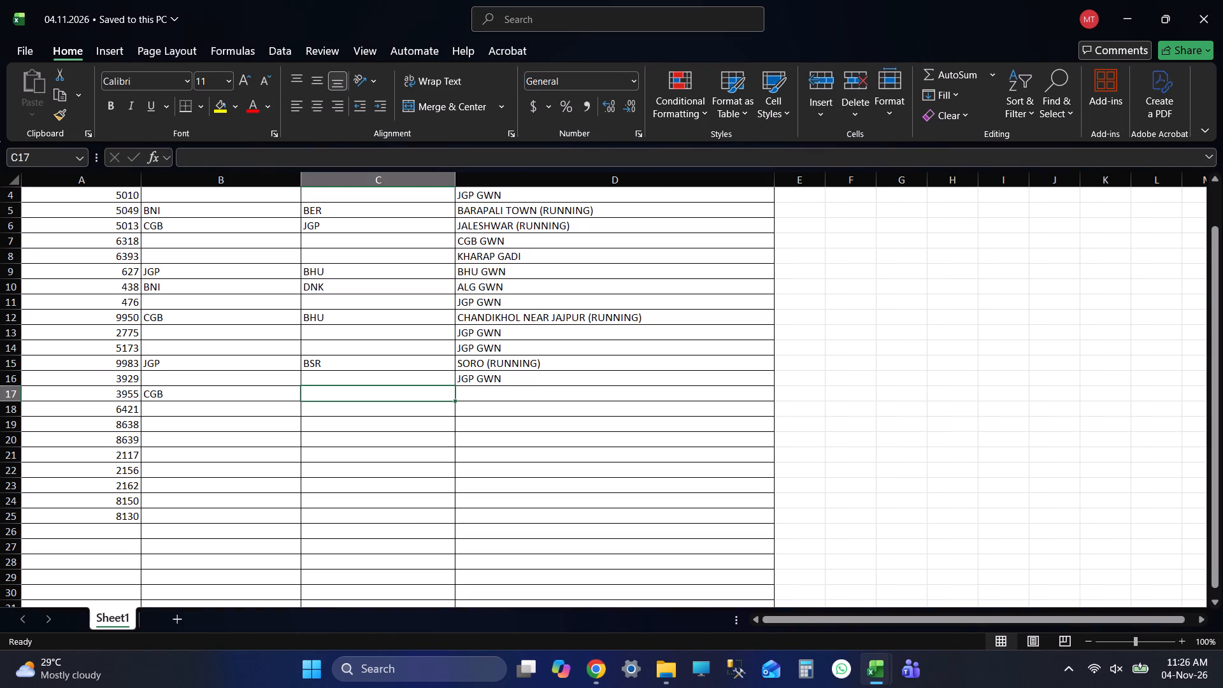
{"action": "key", "text": "alt+Tab"}
{"action": "left_click", "coordinate": [212, 320]}
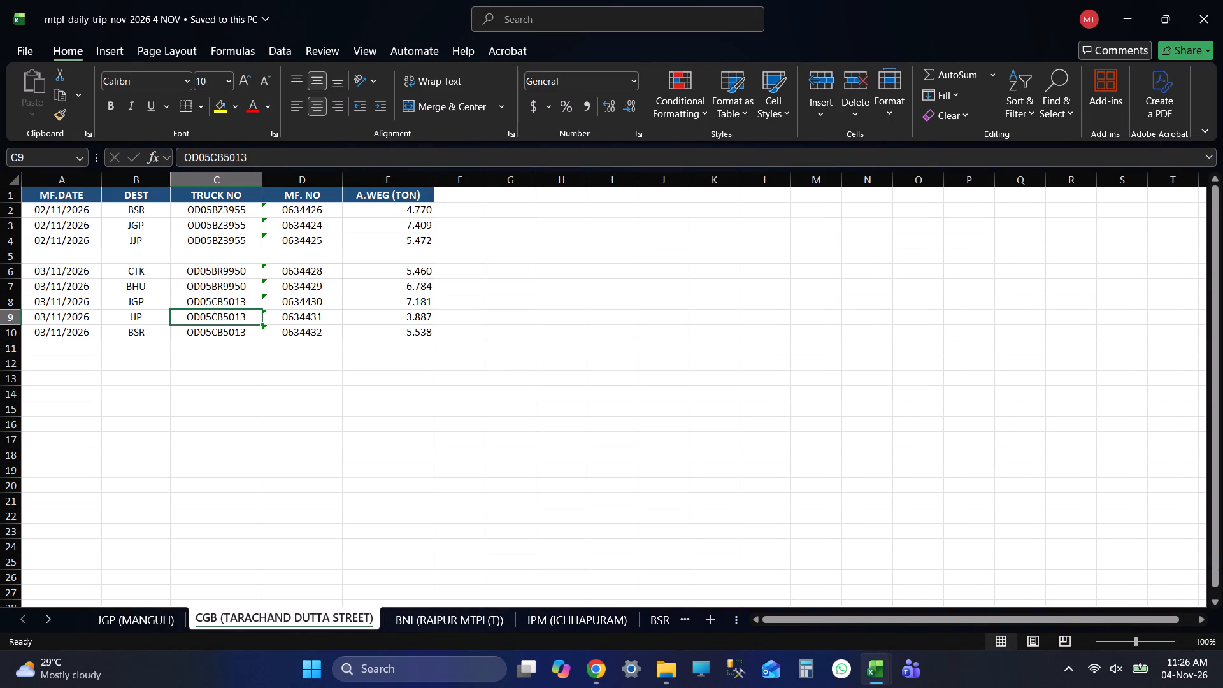
{"action": "left_click_drag", "start_coordinate": [211, 210], "coordinate": [359, 233]}
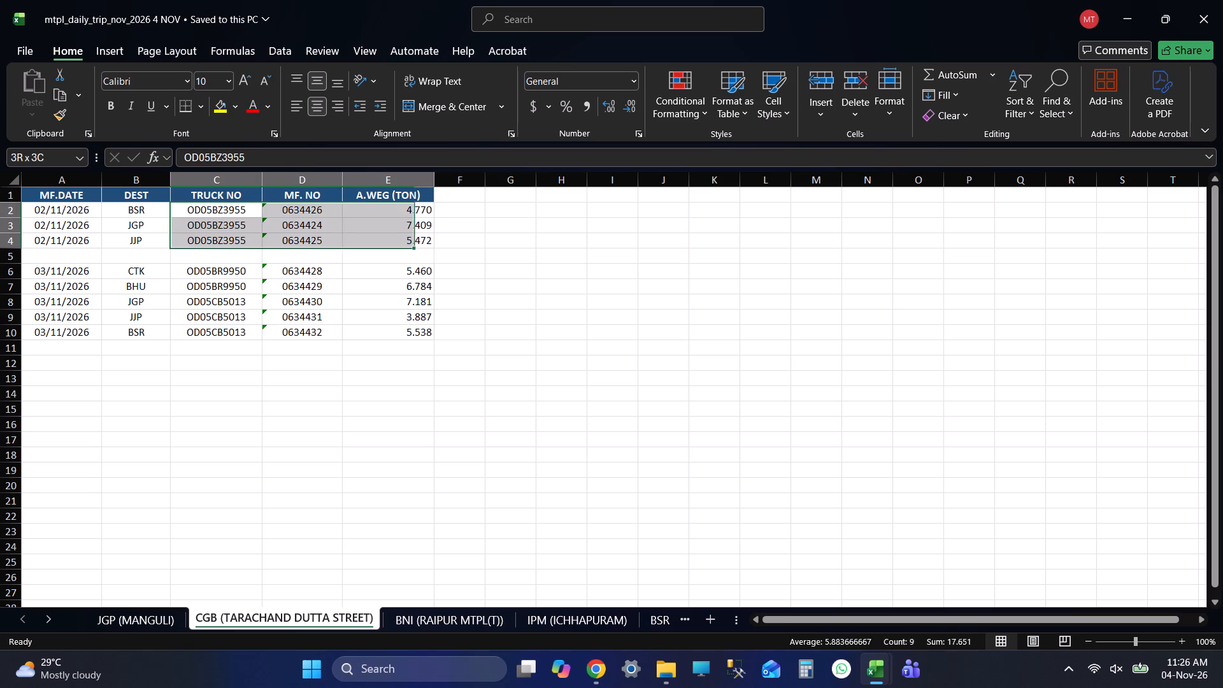
{"action": "left_click_drag", "start_coordinate": [359, 233], "coordinate": [372, 247]}
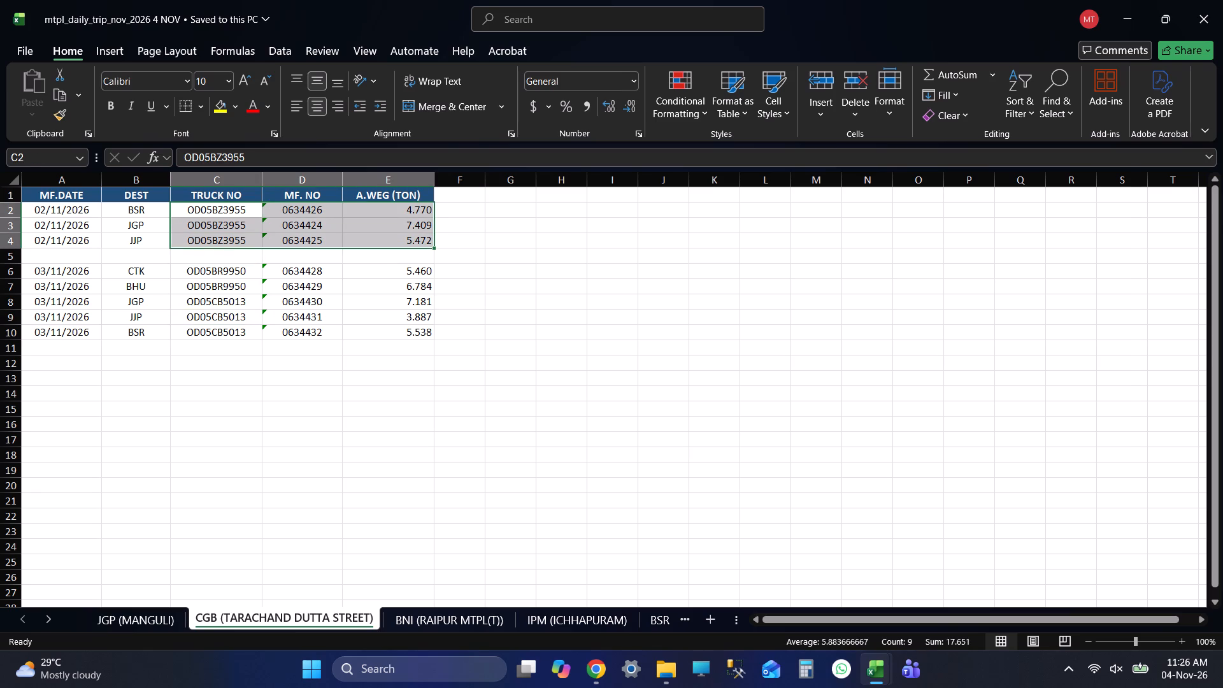
Enter JGP as the trip destination of lorry 3955 in the 04.11.2026 workbook, and save.
{"action": "key", "text": "alt+Tab"}
{"action": "type", "text": "JGP"}
{"action": "key", "text": "Tab"}
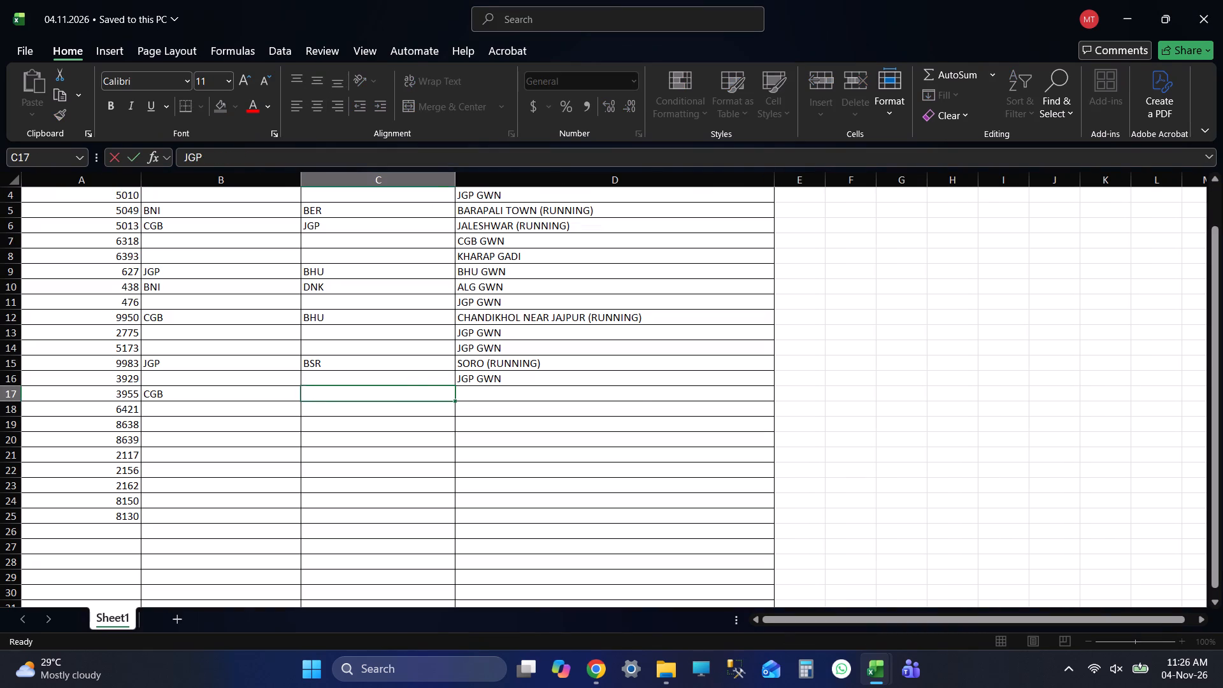
{"action": "key", "text": "ctrl+s"}
Switch to the Wheelseye dashboard and examine lorry 3955's position and its Stop 1 location on the map.
{"action": "key", "text": "alt+Tab"}
{"action": "key", "text": "alt+Tab"}
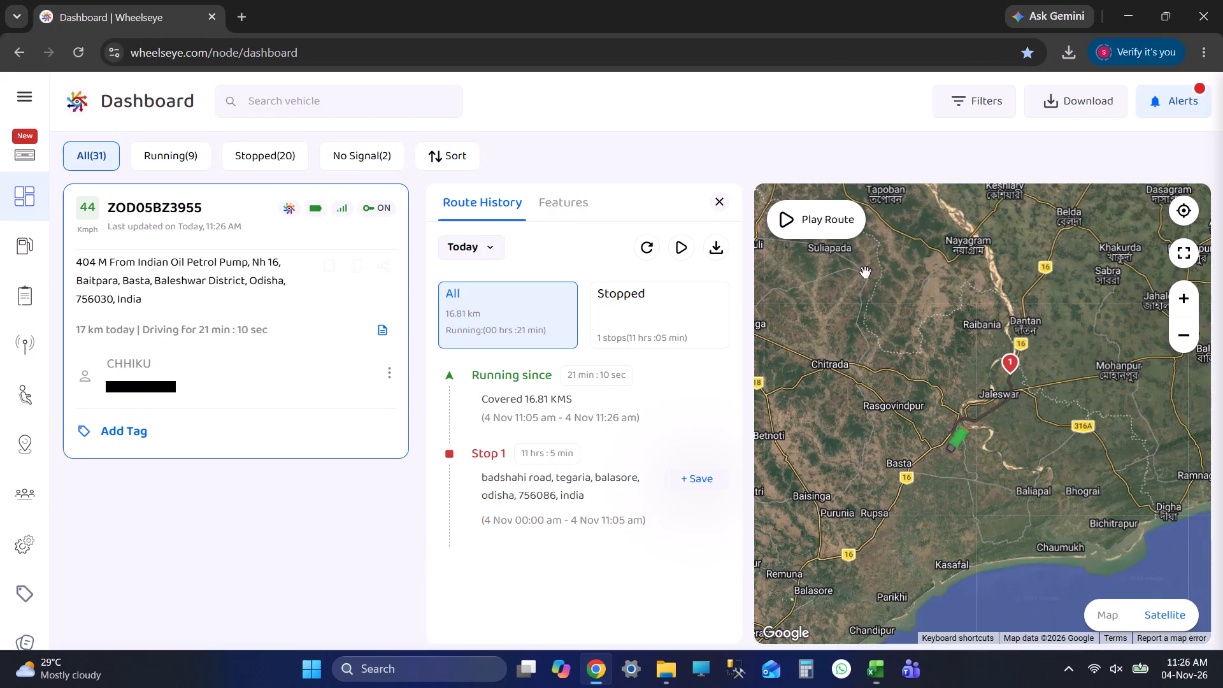
{"action": "scroll", "coordinate": [997, 444], "scroll_direction": "up", "scroll_amount": 2}
{"action": "left_click_drag", "start_coordinate": [942, 422], "coordinate": [988, 419]}
{"action": "scroll", "coordinate": [1005, 405], "scroll_direction": "down", "scroll_amount": 1}
{"action": "scroll", "coordinate": [1005, 405], "scroll_direction": "up", "scroll_amount": 1}
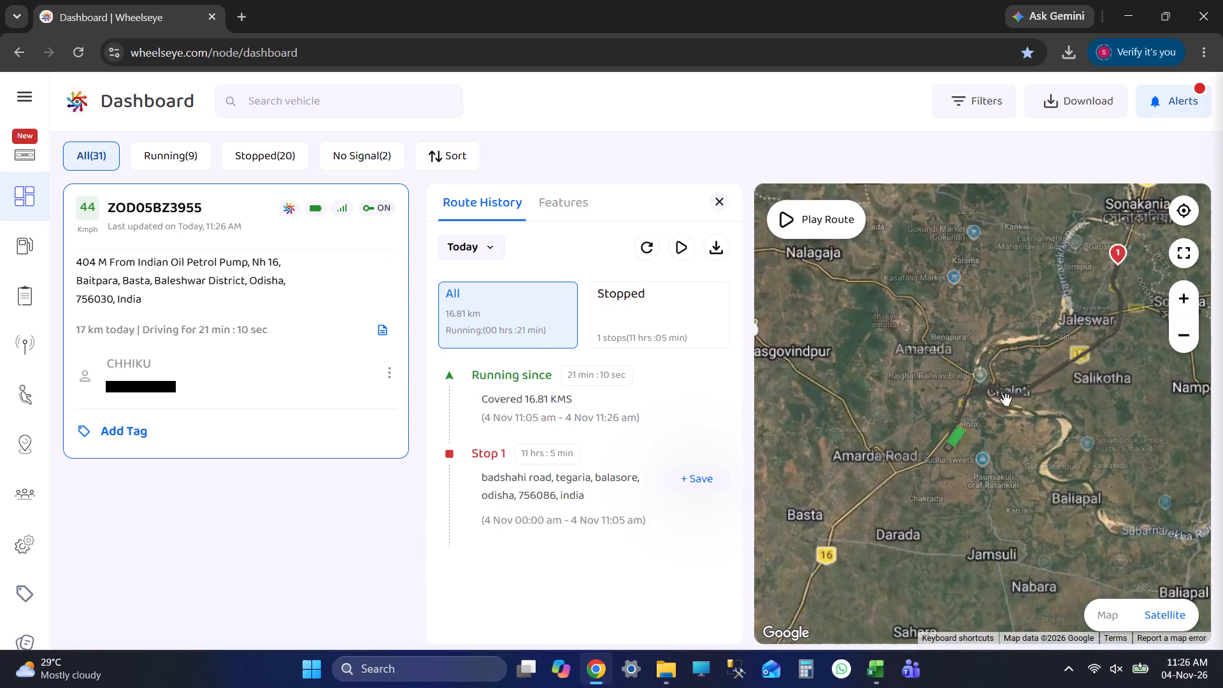
{"action": "scroll", "coordinate": [991, 394], "scroll_direction": "down", "scroll_amount": 4}
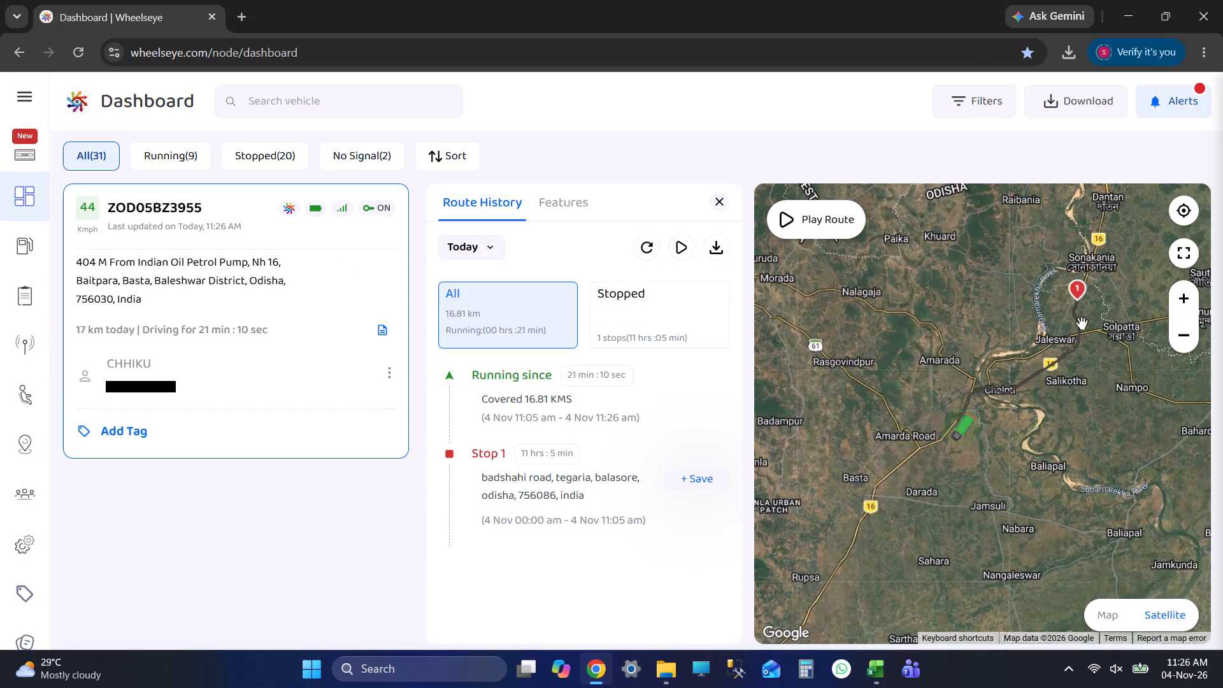
{"action": "scroll", "coordinate": [1082, 323], "scroll_direction": "up", "scroll_amount": 2}
{"action": "scroll", "coordinate": [658, 448], "scroll_direction": "down", "scroll_amount": 2}
{"action": "left_click", "coordinate": [613, 451]}
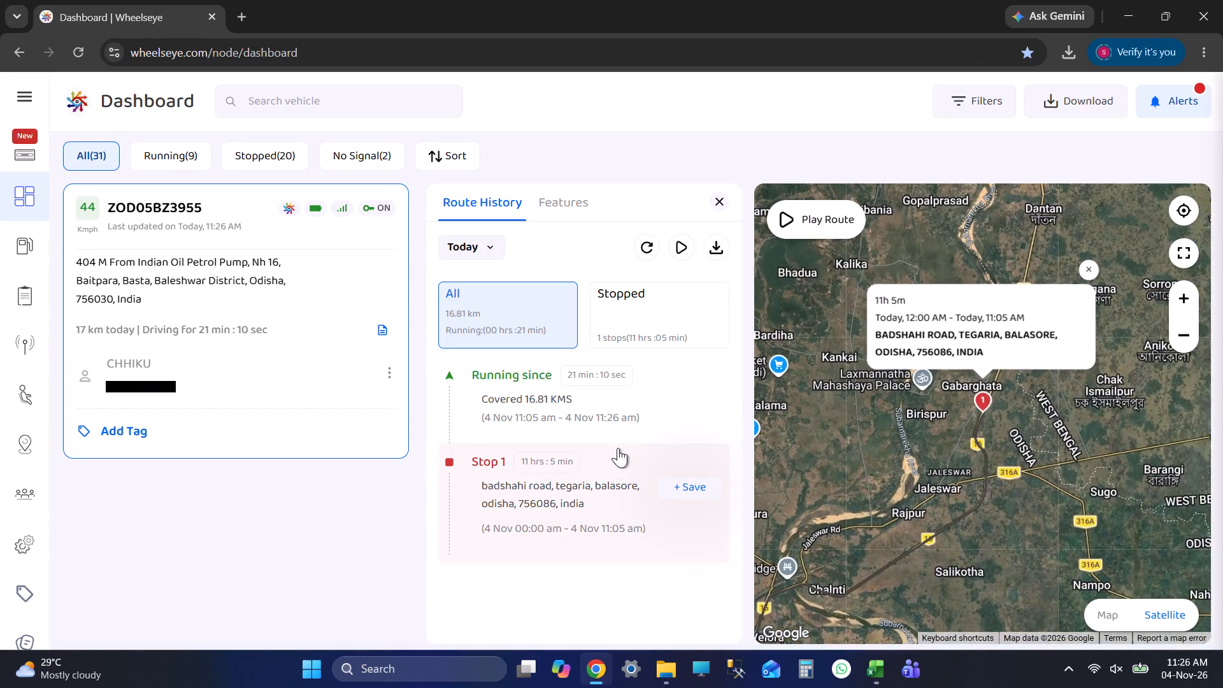
Enter JALESHWAR (RUNNING) as the current location of lorry 3955 in the 04.11.2026 workbook, and save.
{"action": "key", "text": "alt+Tab"}
{"action": "type", "text": "JAK"}
{"action": "key", "text": "BackSpace"}
{"action": "type", "text": "LESH"}
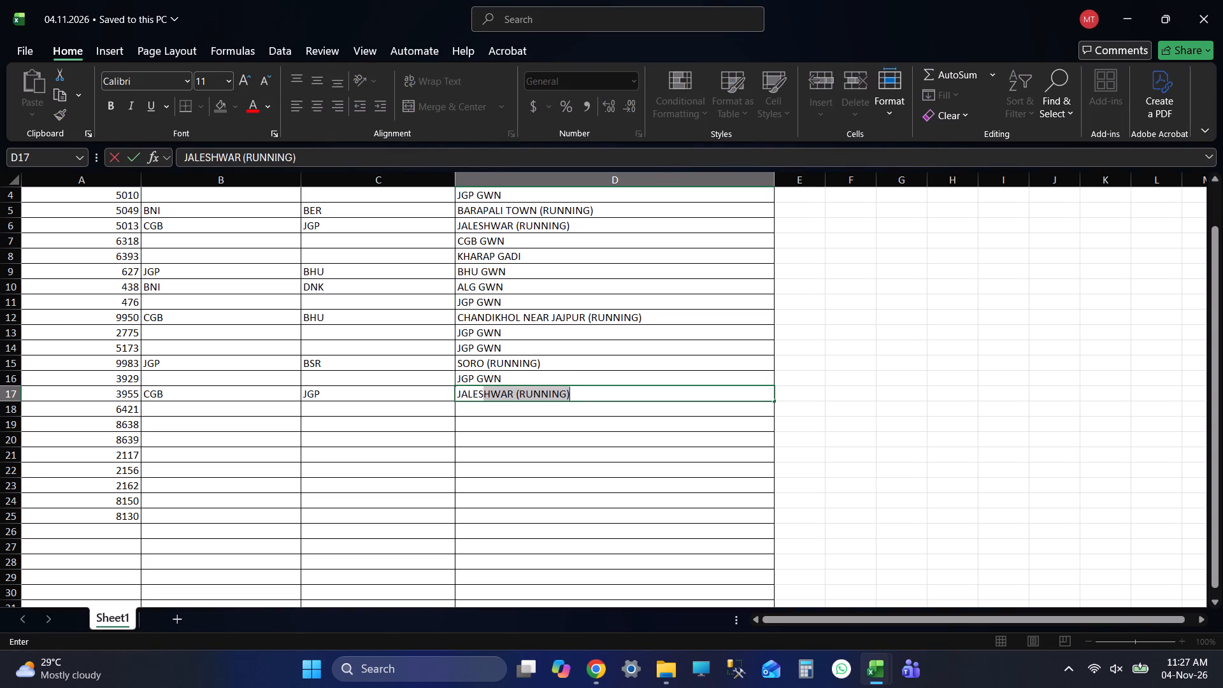
{"action": "type", "text": "WAR"}
{"action": "key", "text": "Return"}
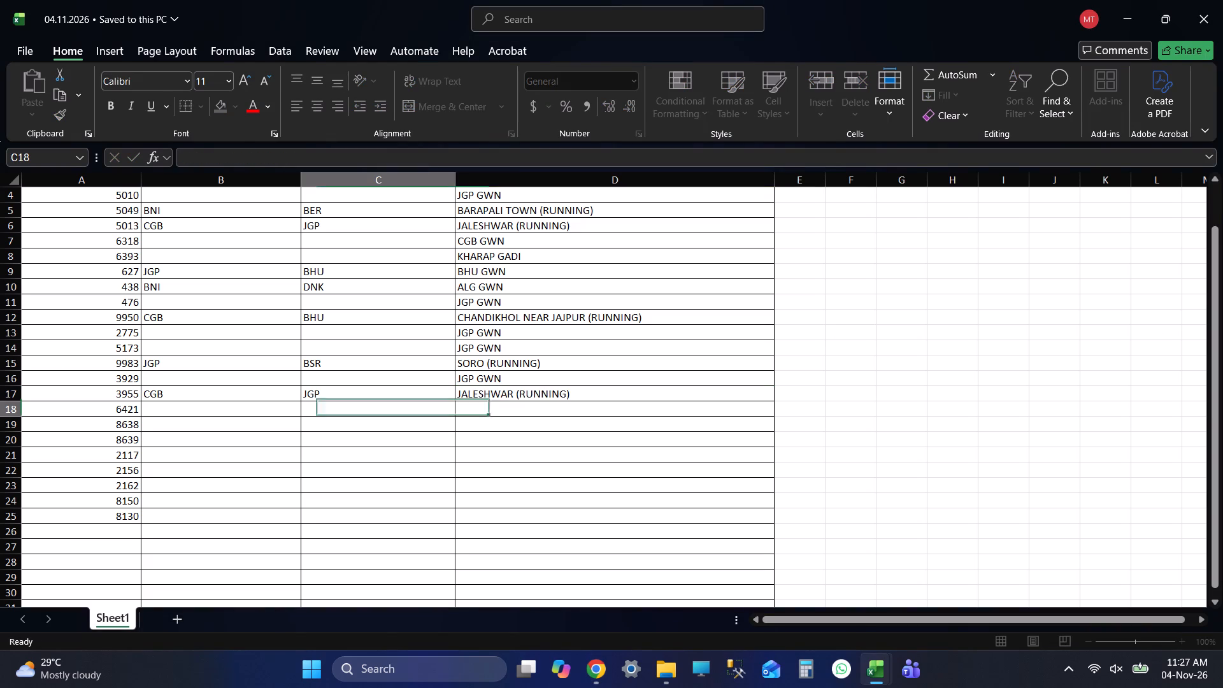
{"action": "key", "text": "ctrl+s"}
Look up lorry 6421 from the 04.11.2026 workbook on the Wheelseye dashboard and open its route history.
{"action": "key", "text": "shift+Tab"}
{"action": "key", "text": "shift+Tab"}
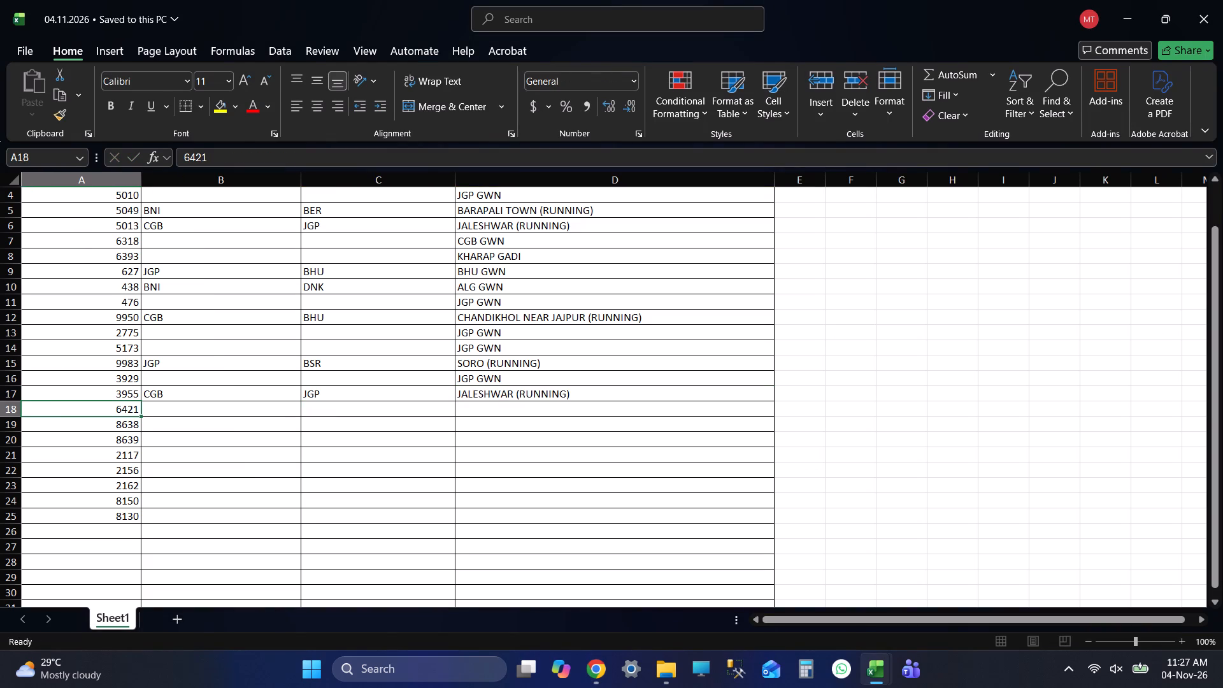
{"action": "key", "text": "ctrl+c"}
{"action": "key", "text": "alt+Tab"}
{"action": "left_click_drag", "start_coordinate": [350, 104], "coordinate": [339, 106]}
{"action": "key", "text": "ctrl+v"}
{"action": "key", "text": "Return"}
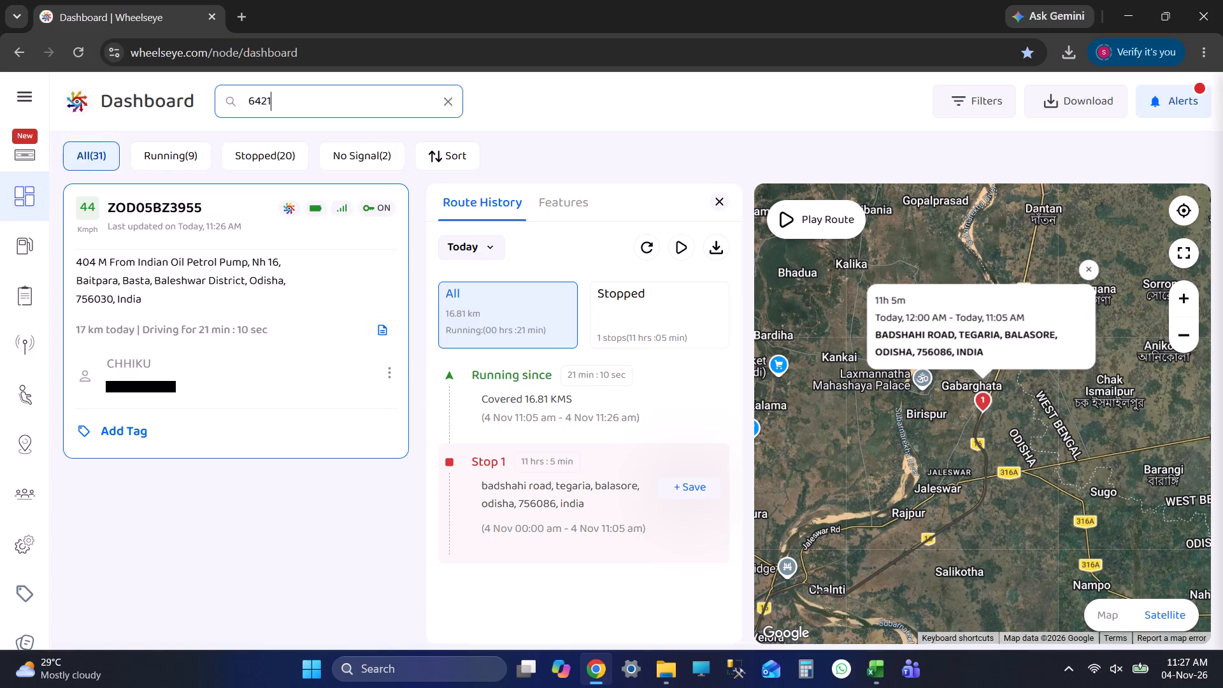
{"action": "left_click", "coordinate": [164, 401]}
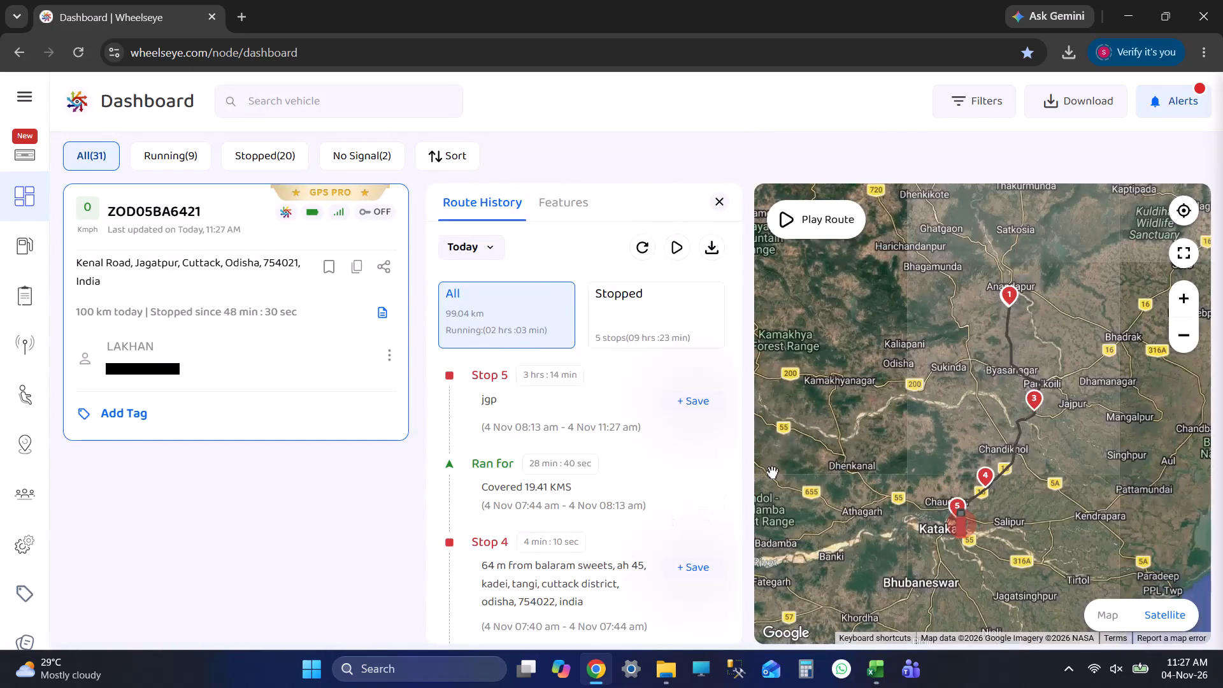
Enter JGP GWN as the current location of lorry 6421 in the 04.11.2026 workbook, and save.
{"action": "key", "text": "alt+Tab"}
{"action": "key", "text": "Tab"}
{"action": "key", "text": "Tab"}
{"action": "key", "text": "Tab"}
{"action": "type", "text": "JGP GWN"}
{"action": "key", "text": "Return"}
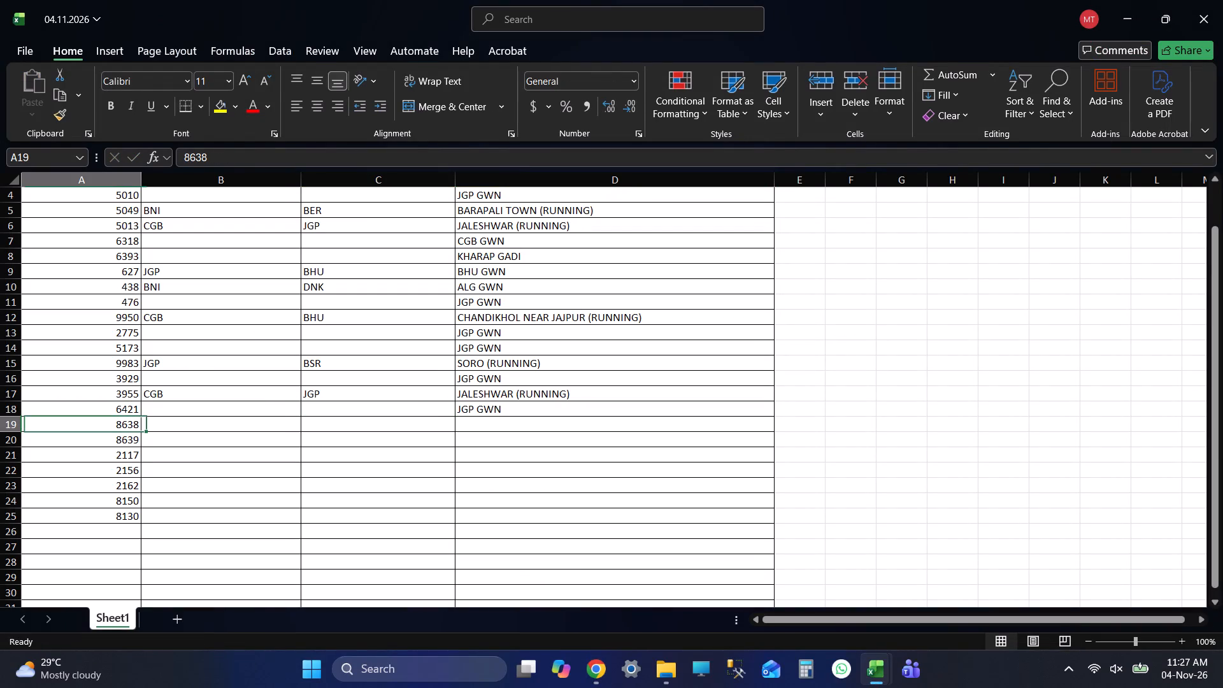
{"action": "key", "text": "ctrl+s"}
Look up lorry 8638 from the 04.11.2026 workbook on the Wheelseye dashboard and examine its map position.
{"action": "key", "text": "ctrl+c"}
{"action": "key", "text": "alt+Tab"}
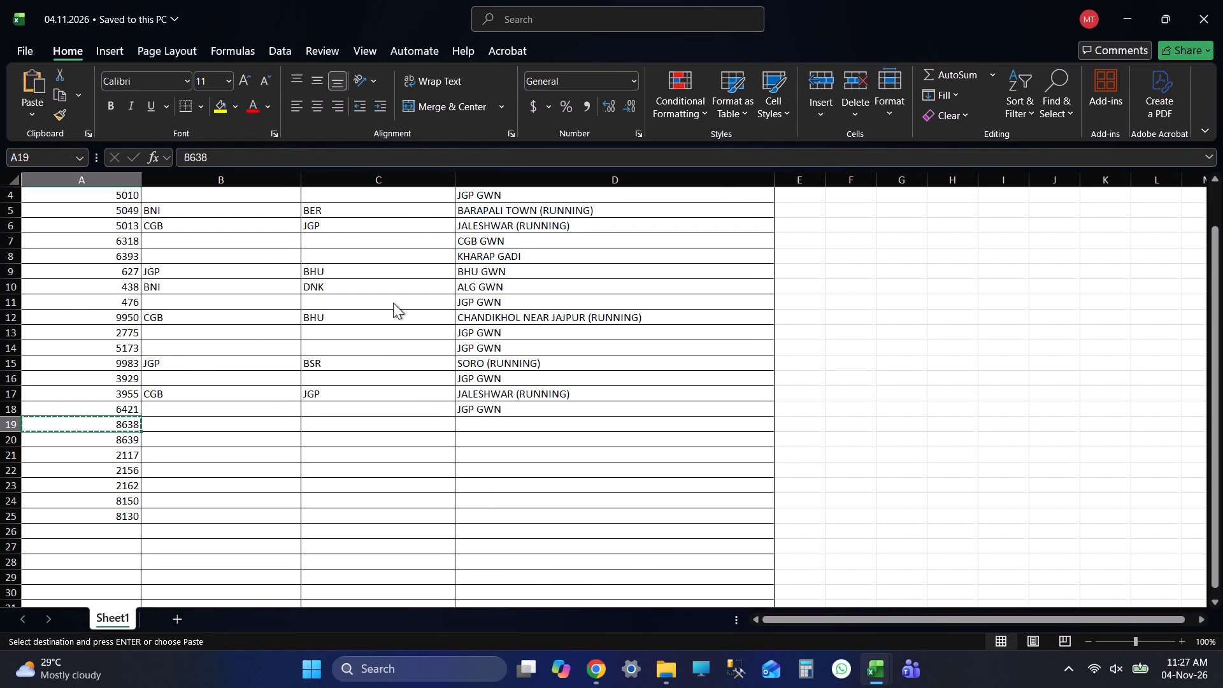
{"action": "left_click", "coordinate": [295, 79]}
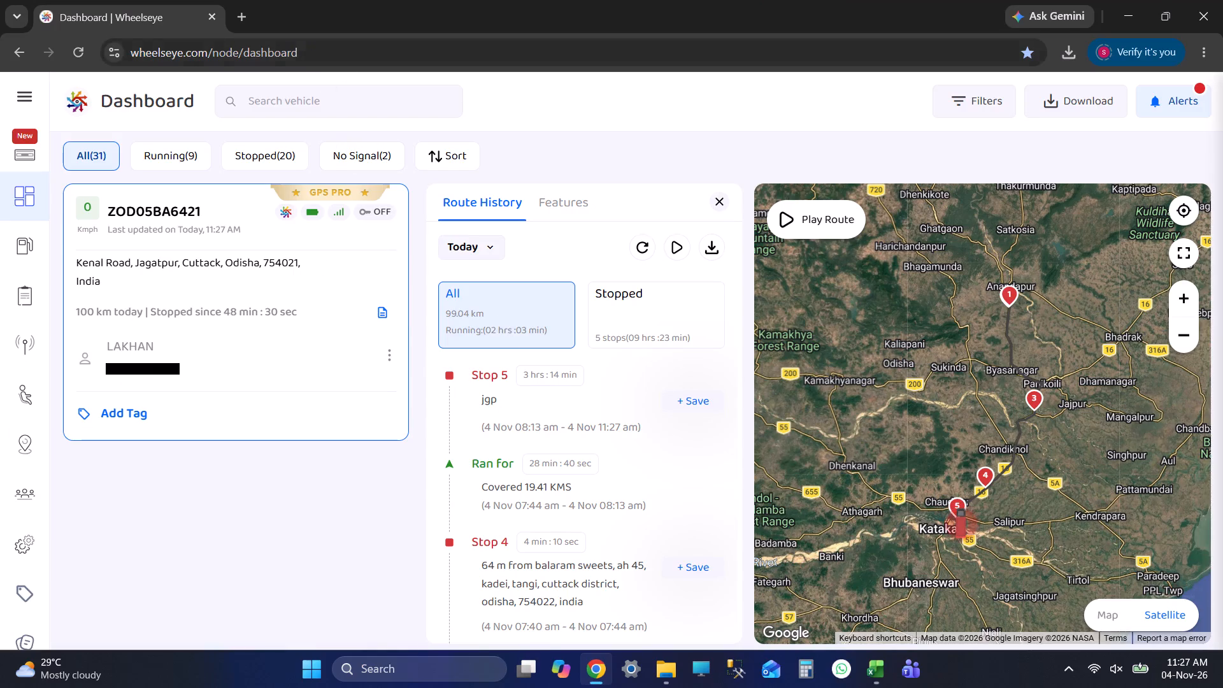
{"action": "left_click", "coordinate": [341, 97]}
{"action": "key", "text": "ctrl+v"}
{"action": "key", "text": "Return"}
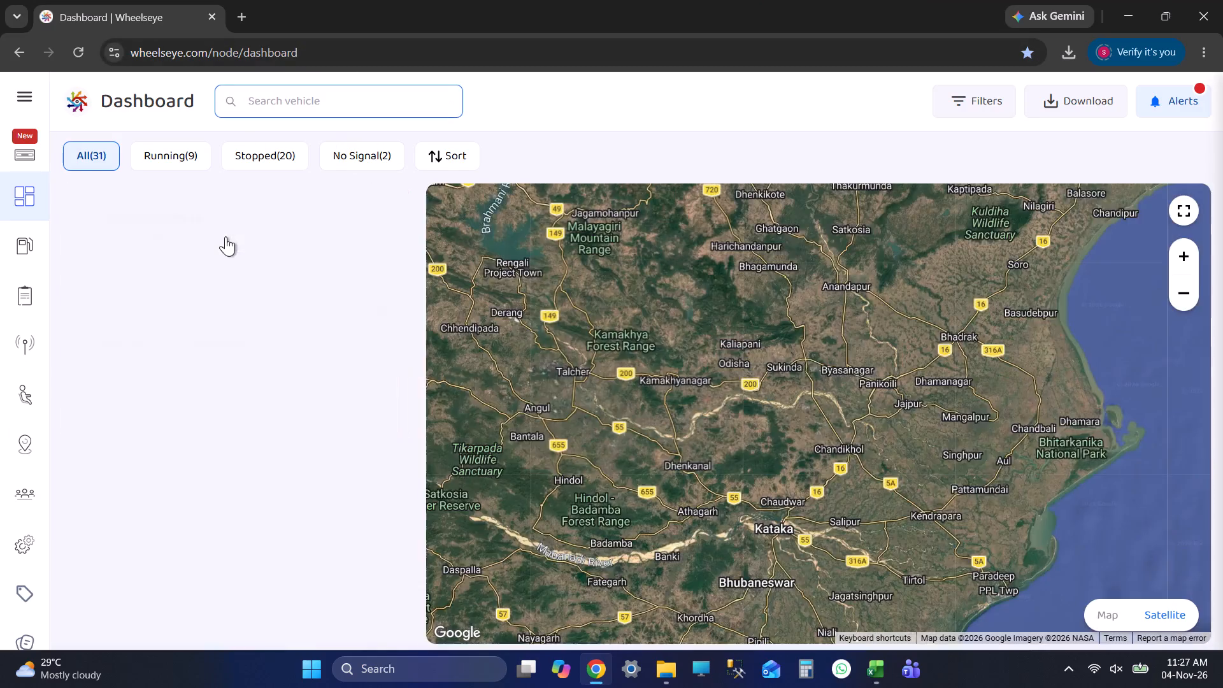
{"action": "left_click", "coordinate": [225, 236]}
{"action": "key", "text": "alt+Tab"}
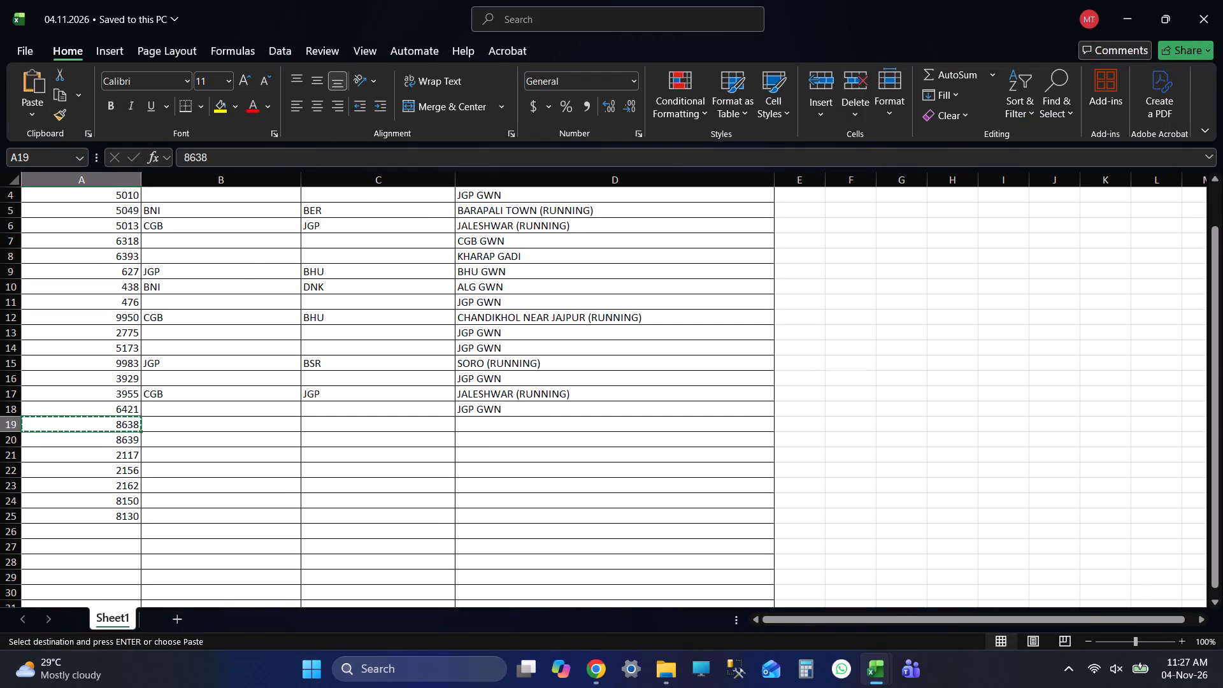
{"action": "key", "text": "alt+Tab"}
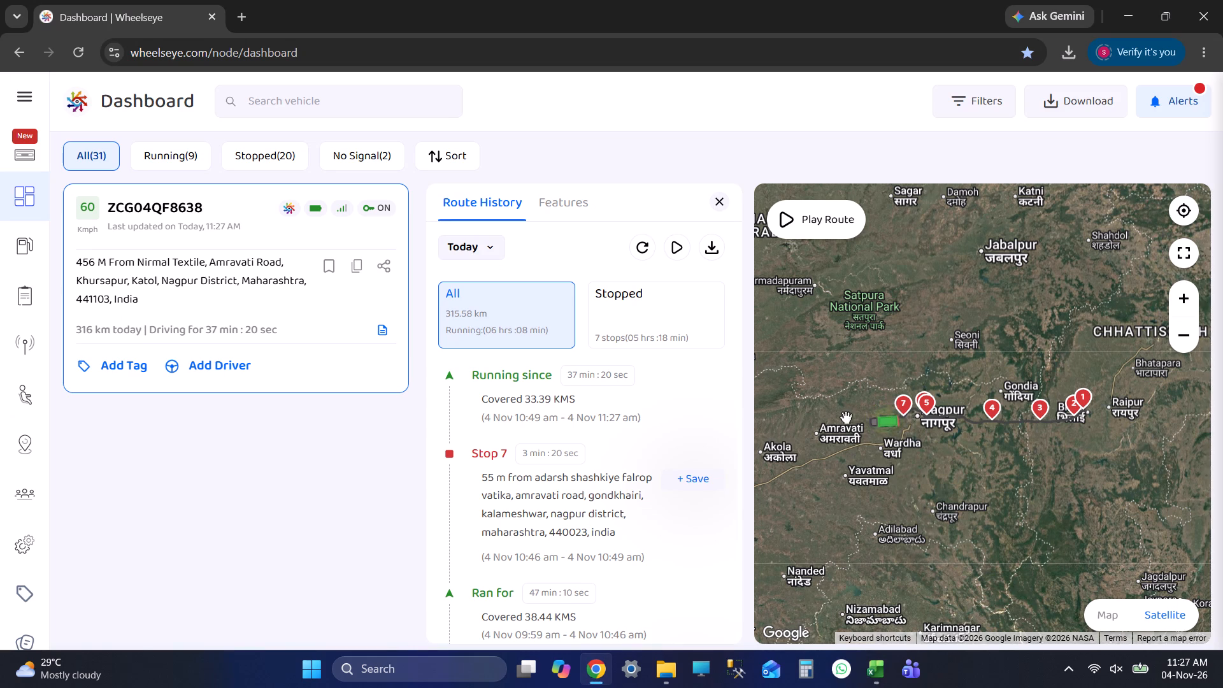
{"action": "scroll", "coordinate": [850, 417], "scroll_direction": "up", "scroll_amount": 2}
Enter NAGPUR (RUNNING) as the current location of lorry 8638 in the 04.11.2026 workbook, and save.
{"action": "key", "text": "alt+Tab"}
{"action": "key", "text": "Tab"}
{"action": "key", "text": "Tab"}
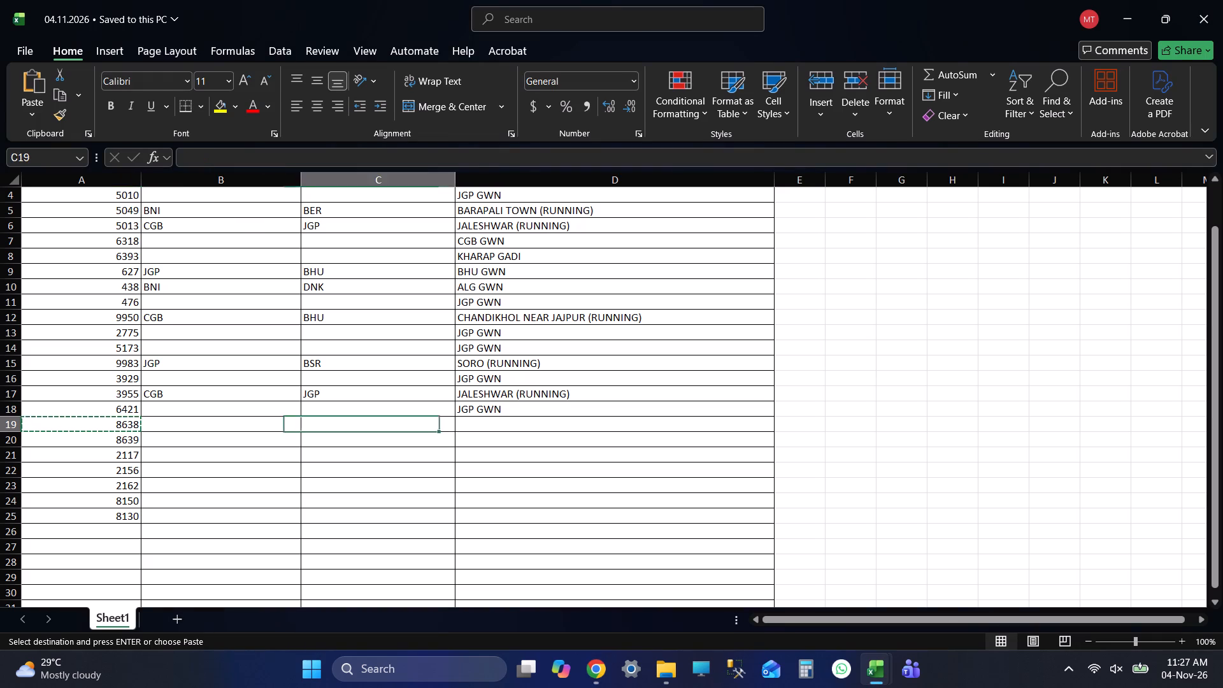
{"action": "key", "text": "Tab"}
{"action": "type", "text": "NAGPUR"}
{"action": "key", "text": "space"}
{"action": "type", "text": "(RUNNING)"}
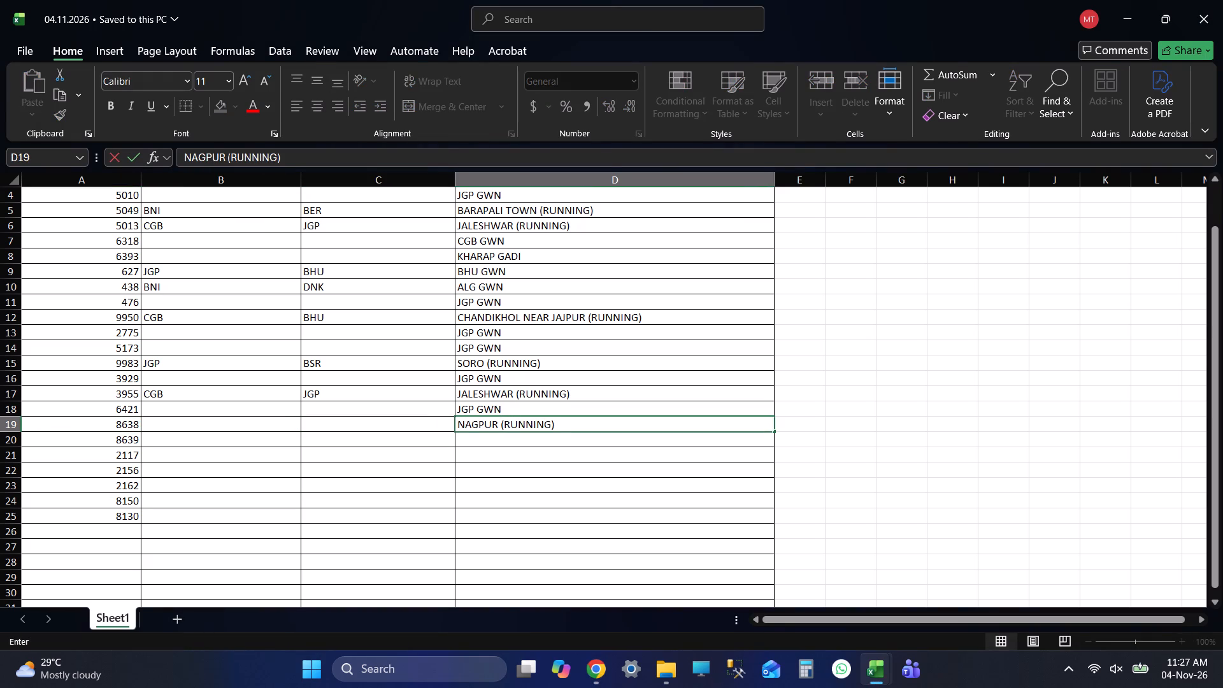
{"action": "key", "text": "Return"}
{"action": "key", "text": "ctrl+s"}
{"action": "key", "text": "ctrl+c"}
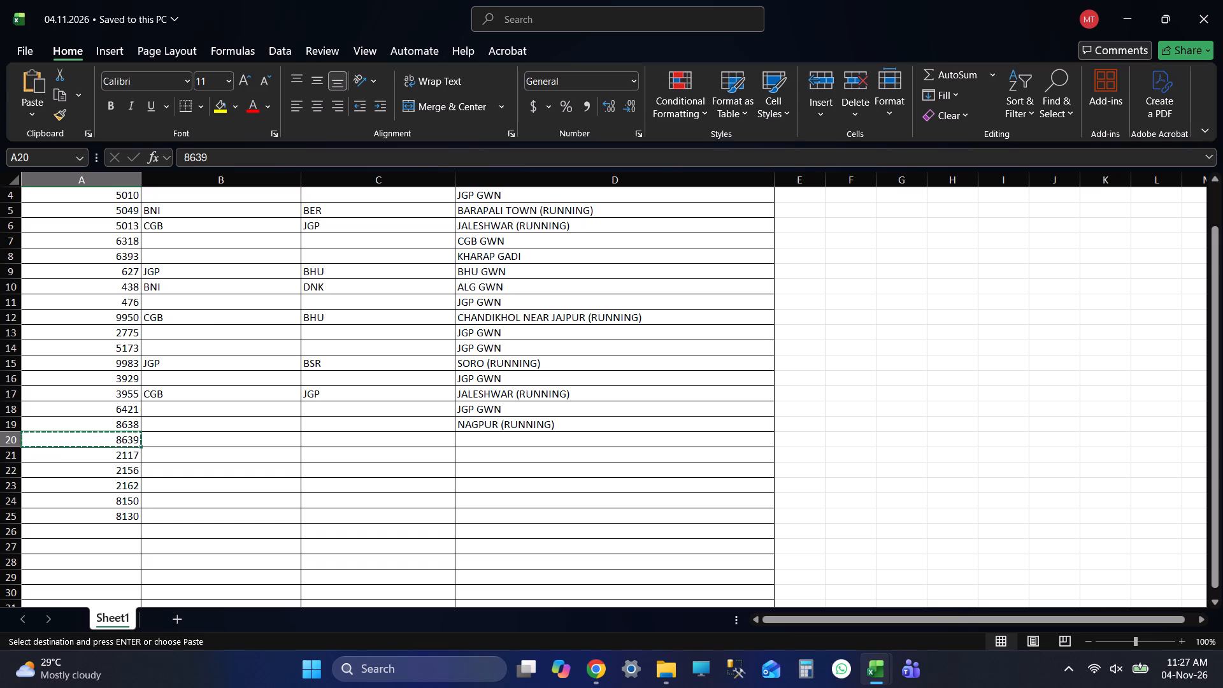
{"action": "key", "text": "alt+Tab"}
{"action": "left_click", "coordinate": [311, 98]}
{"action": "key", "text": "ctrl+v"}
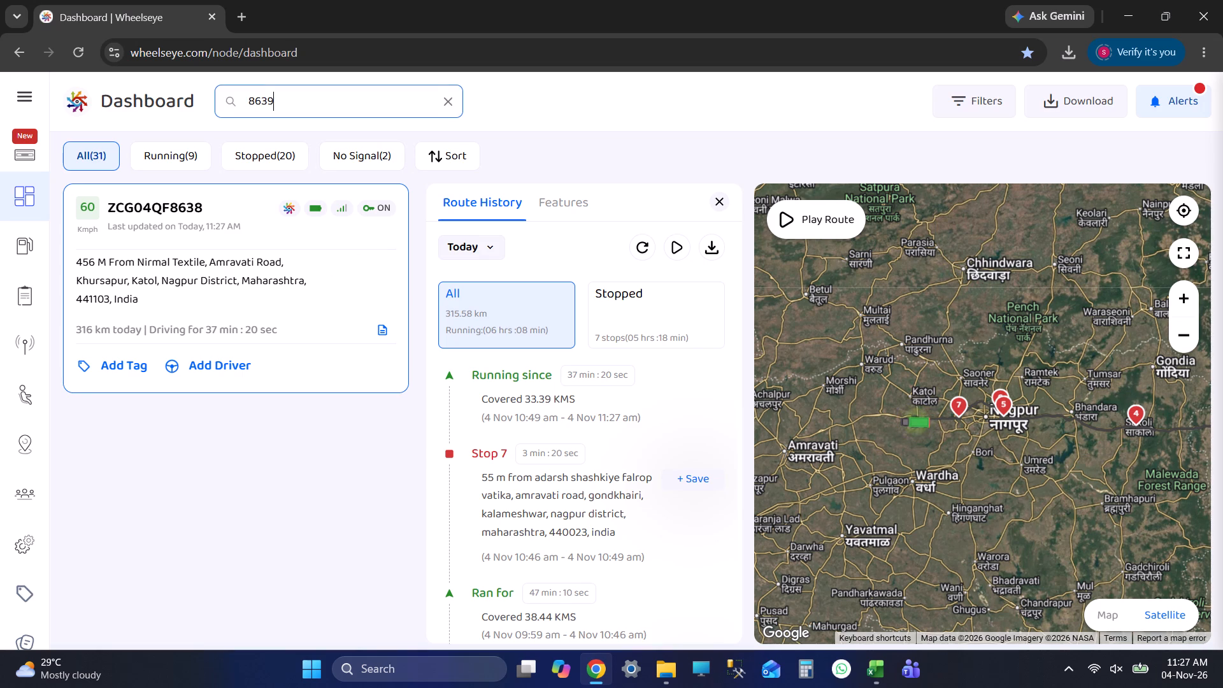
{"action": "key", "text": "Return"}
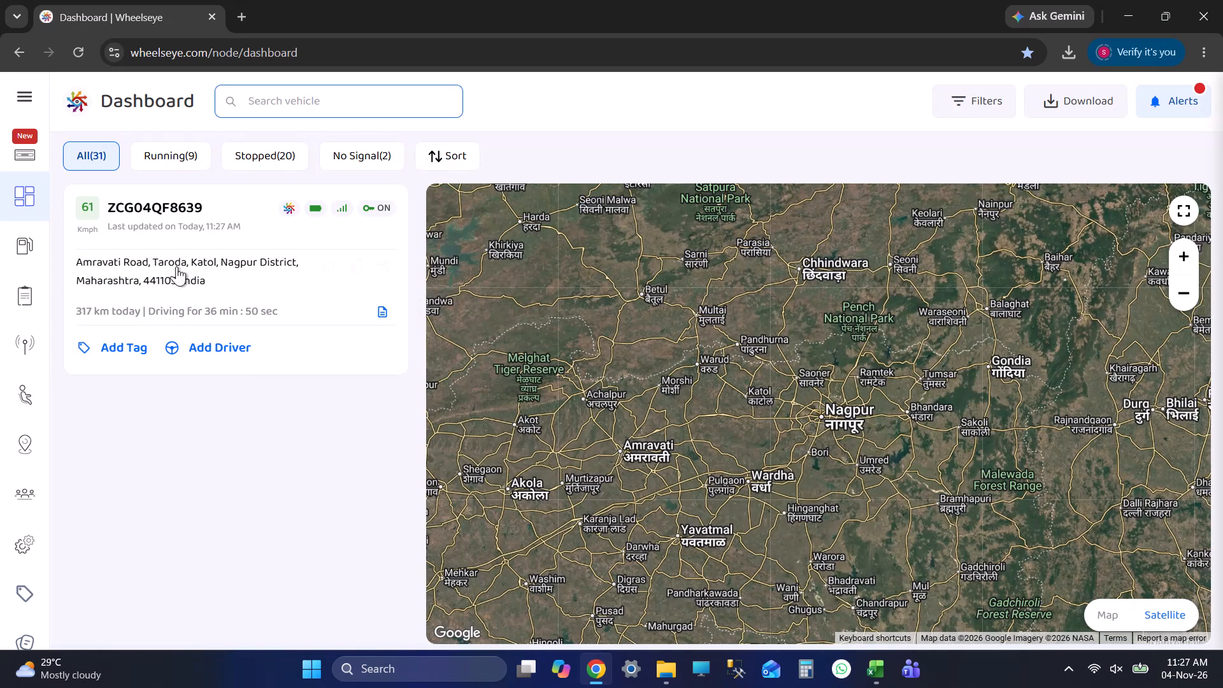
{"action": "left_click", "coordinate": [167, 255]}
Copy lorry 8638's location NAGPUR (RUNNING) to lorry 8639's row in the 04.11.2026 workbook, and save.
{"action": "key", "text": "alt+Tab"}
{"action": "key", "text": "Tab"}
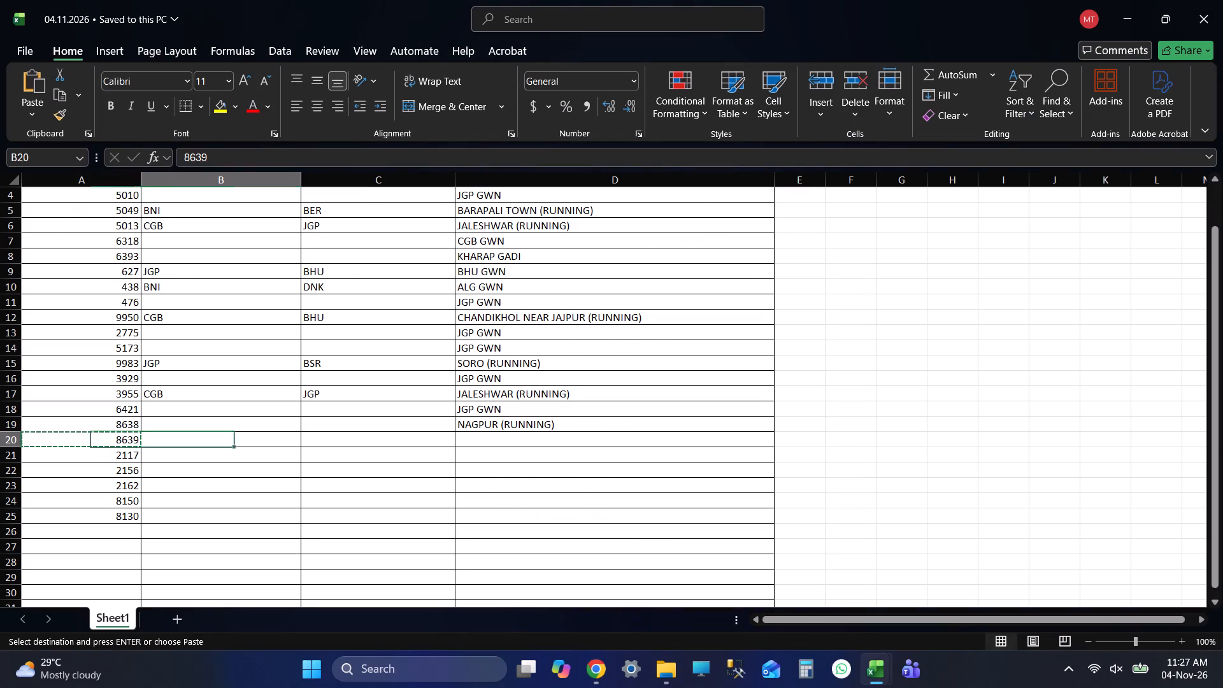
{"action": "key", "text": "Tab"}
{"action": "key", "text": "Tab"}
{"action": "key", "text": "Up"}
{"action": "key", "text": "ctrl+c"}
{"action": "key", "text": "Down"}
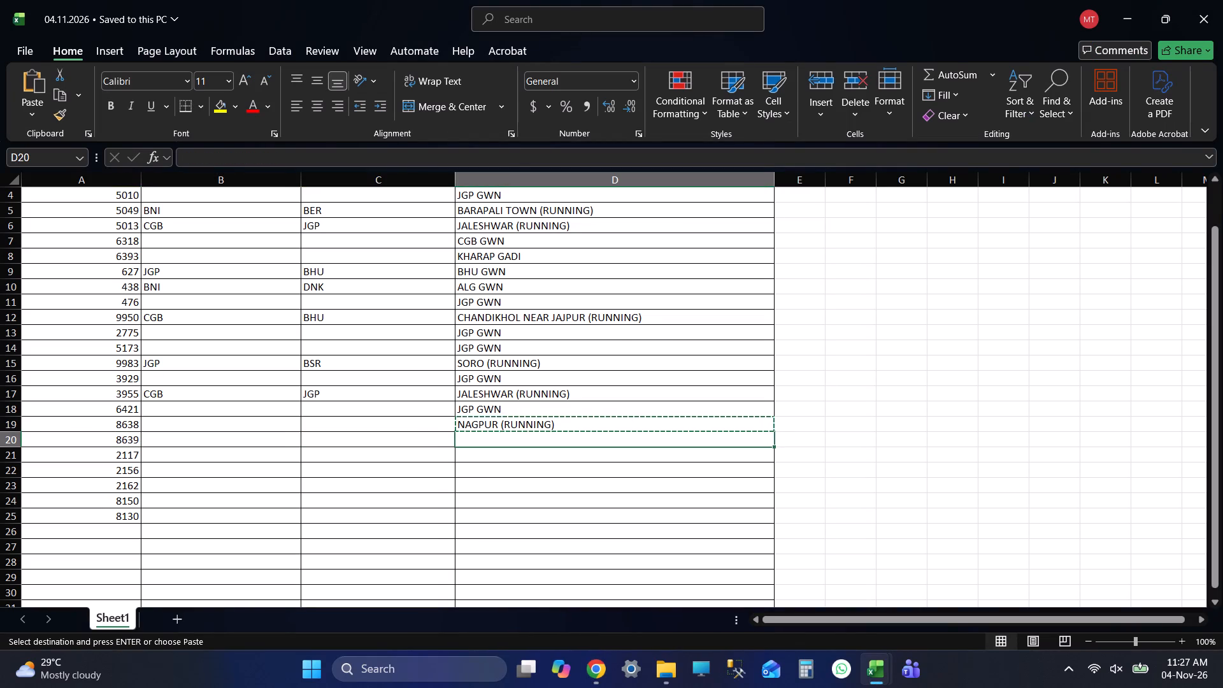
{"action": "key", "text": "ctrl+v"}
{"action": "key", "text": "Down"}
{"action": "key", "text": "ctrl+s"}
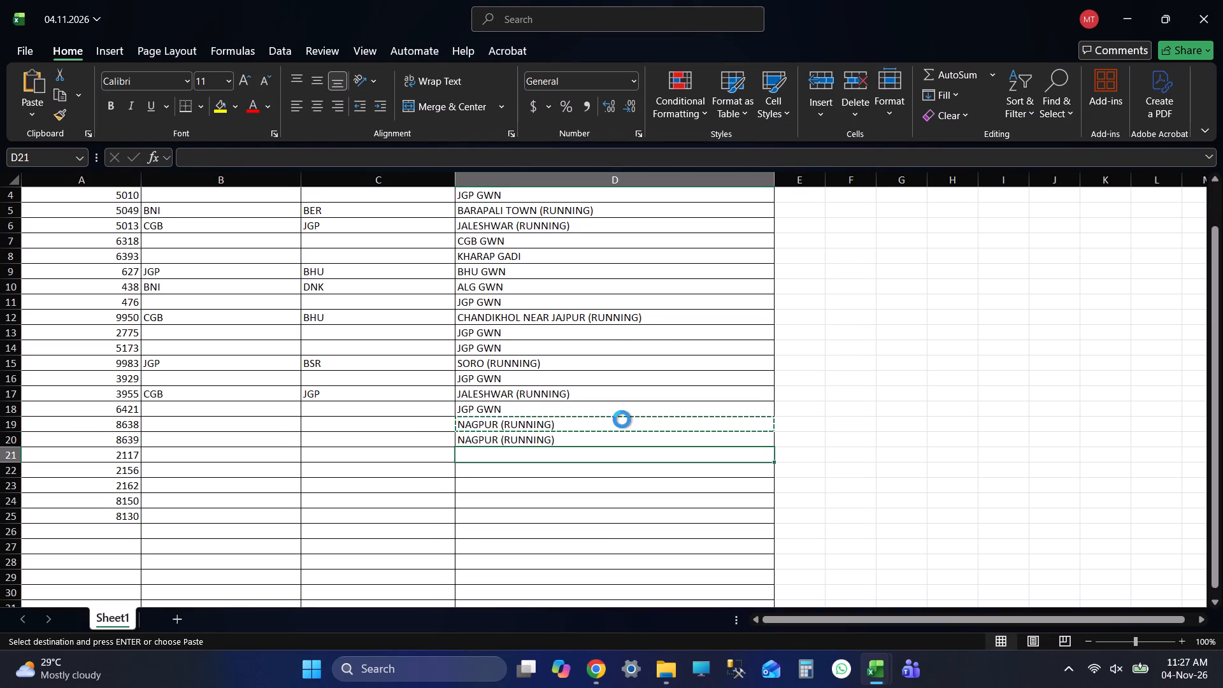
Look up lorry 2117 from the 04.11.2026 workbook on the Wheelseye dashboard and open its route history.
{"action": "key", "text": "Left"}
{"action": "key", "text": "Left"}
{"action": "key", "text": "Left"}
{"action": "key", "text": "Left"}
{"action": "key", "text": "Right"}
{"action": "key", "text": "Left"}
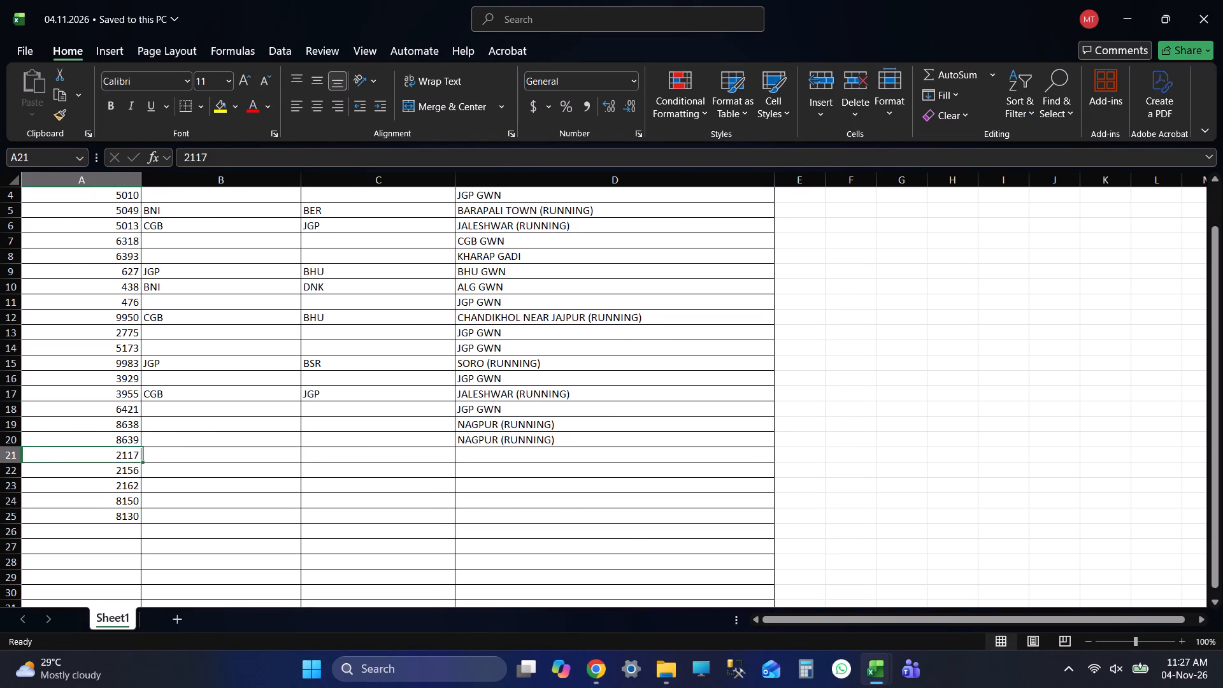
{"action": "key", "text": "ctrl+c"}
{"action": "key", "text": "Right"}
{"action": "key", "text": "Right"}
{"action": "key", "text": "Right"}
{"action": "key", "text": "Right"}
{"action": "key", "text": "Left"}
{"action": "key", "text": "alt+Tab"}
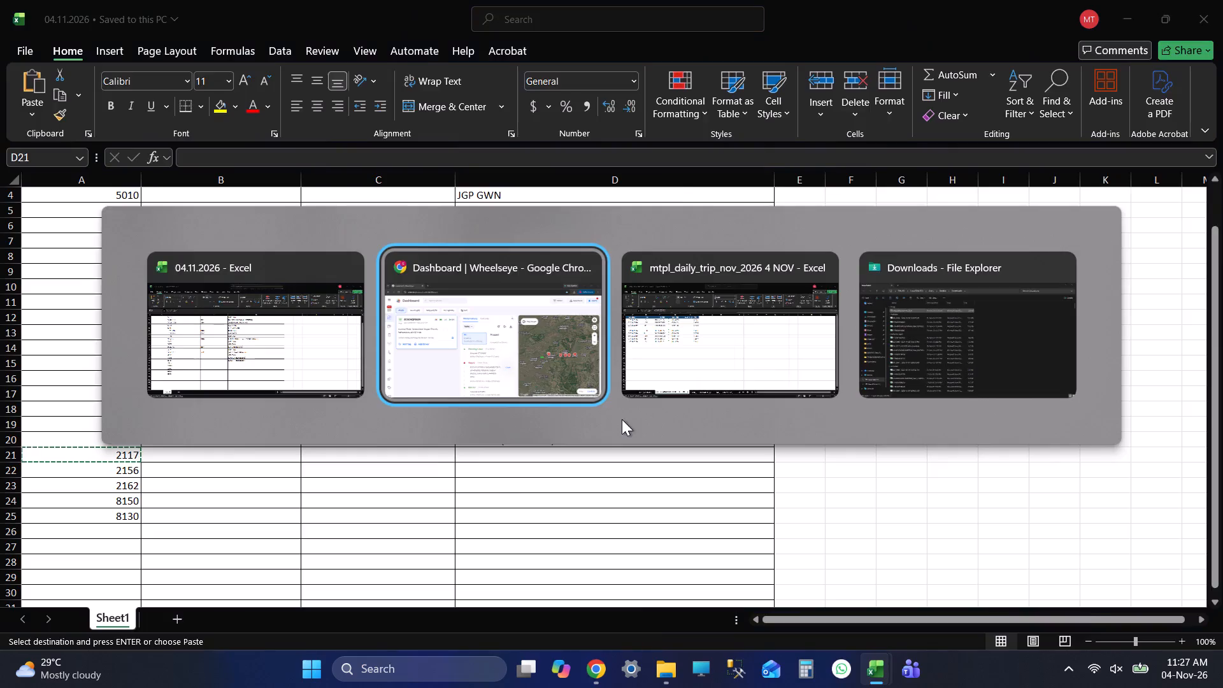
{"action": "left_click", "coordinate": [380, 125]}
{"action": "left_click", "coordinate": [364, 106]}
{"action": "key", "text": "ctrl+v"}
{"action": "key", "text": "Return"}
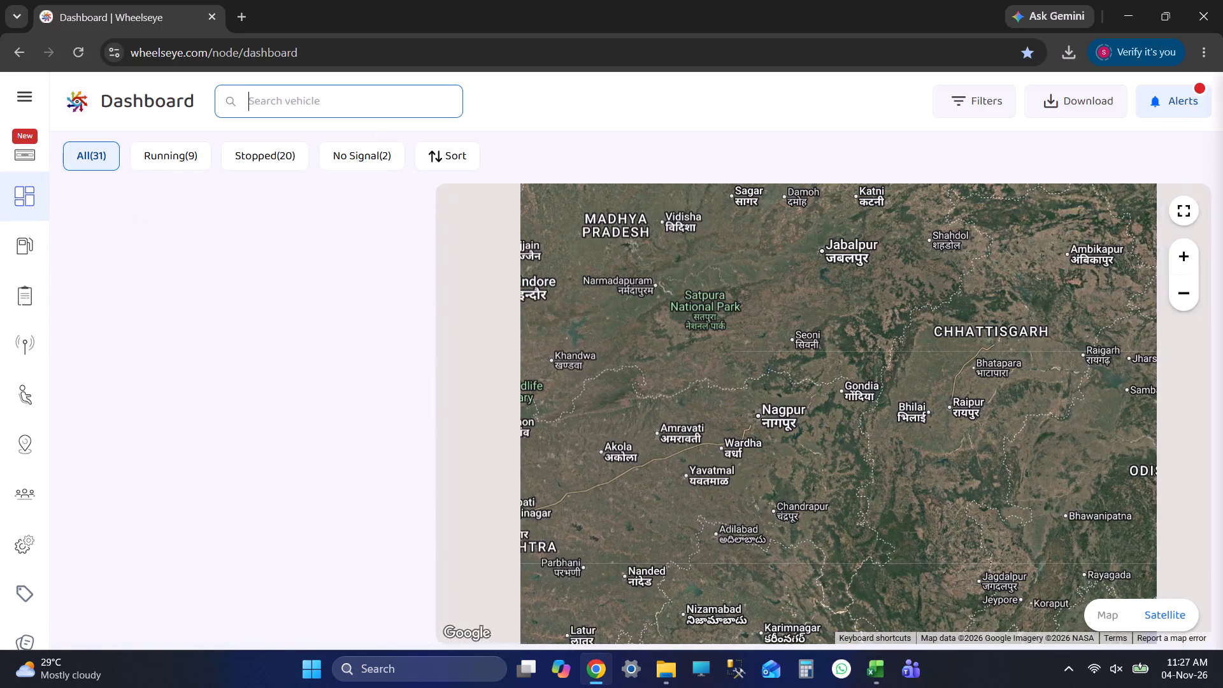
{"action": "left_click", "coordinate": [245, 317]}
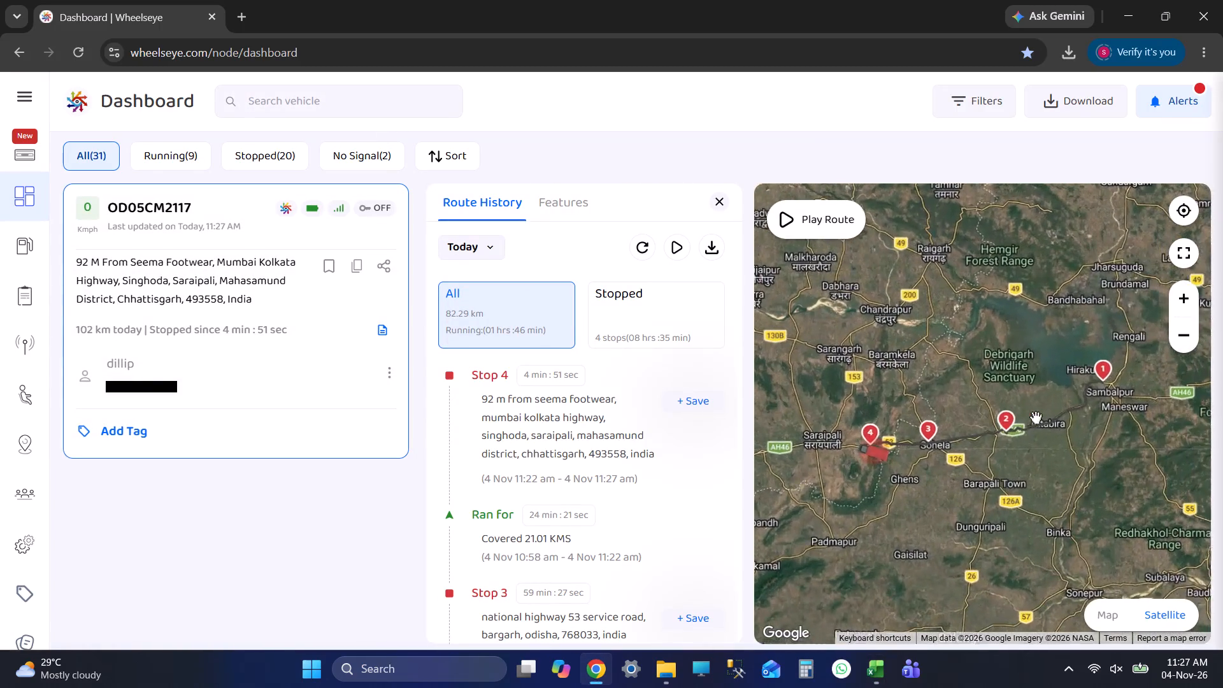
Examine lorry 2117's stops in the route history and its route on the map.
{"action": "scroll", "coordinate": [927, 450], "scroll_direction": "down", "scroll_amount": 1}
{"action": "scroll", "coordinate": [657, 498], "scroll_direction": "down", "scroll_amount": 3}
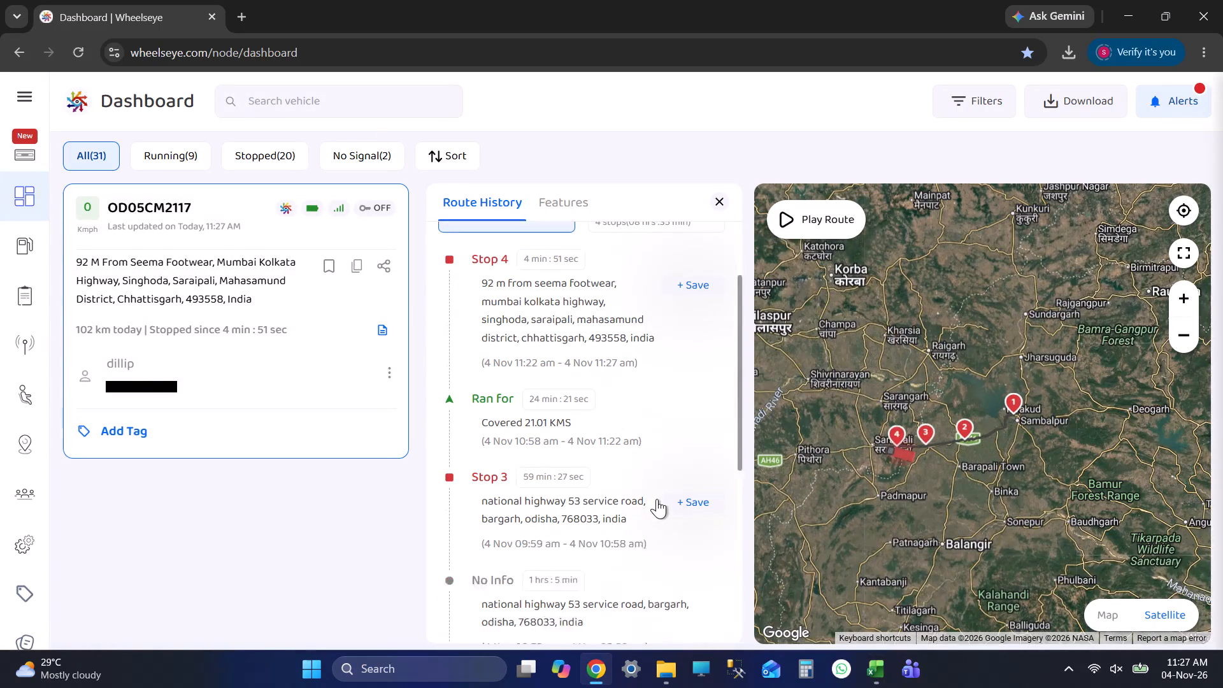
{"action": "scroll", "coordinate": [657, 499], "scroll_direction": "down", "scroll_amount": 3}
{"action": "scroll", "coordinate": [657, 499], "scroll_direction": "up", "scroll_amount": 1}
{"action": "left_click", "coordinate": [596, 495]}
Find lorry 2117's 02/11/2026 entries on the JGP (MANGULI) sheet of the 4 NOV manifest workbook, and return to the 04.11.2026 workbook.
{"action": "key", "text": "alt+Tab"}
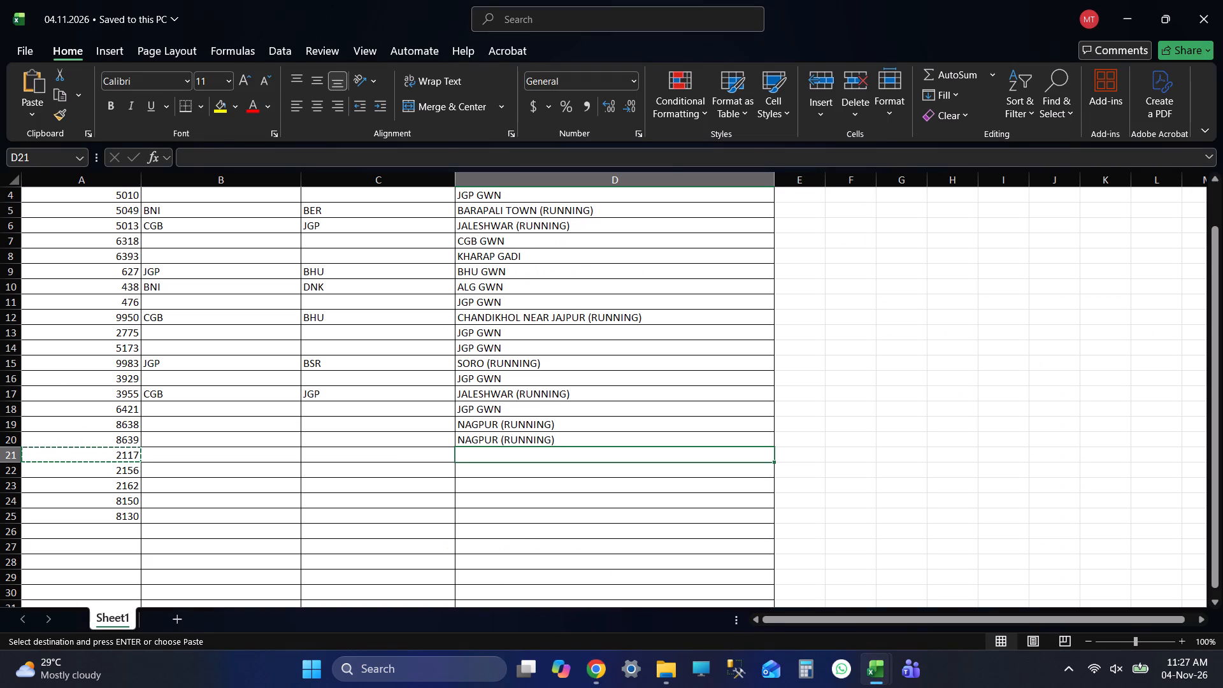
{"action": "key", "text": "ctrl+s"}
{"action": "key", "text": "shift+Tab"}
{"action": "key", "text": "shift+Tab"}
{"action": "key", "text": "shift+Tab"}
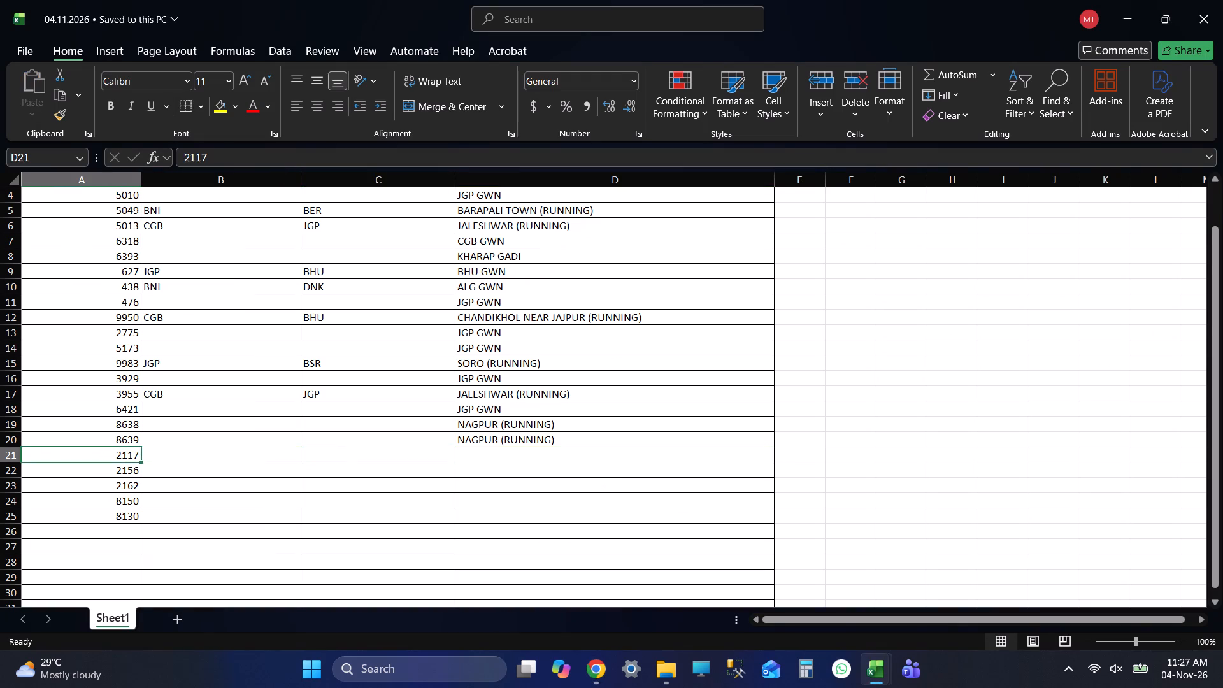
{"action": "key", "text": "alt+Tab"}
{"action": "key", "text": "alt+Tab"}
{"action": "left_click", "coordinate": [152, 617]}
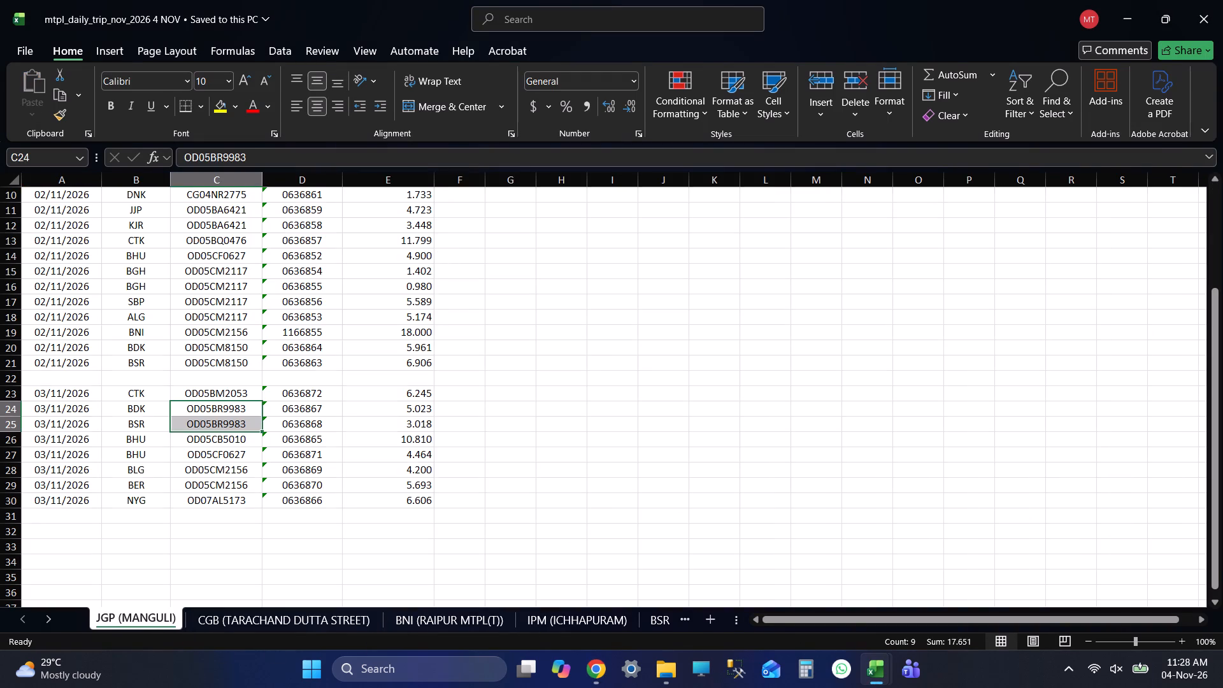
{"action": "key", "text": "alt+Tab"}
{"action": "key", "text": "alt+Tab"}
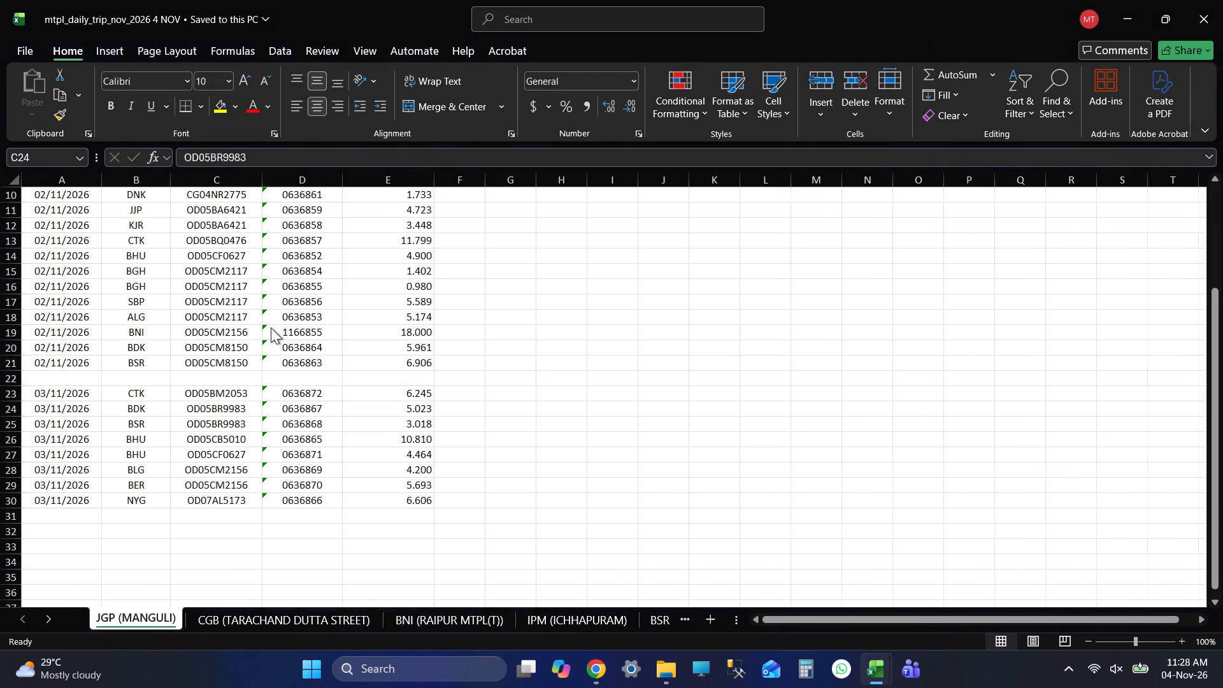
{"action": "scroll", "coordinate": [266, 313], "scroll_direction": "up", "scroll_amount": 2}
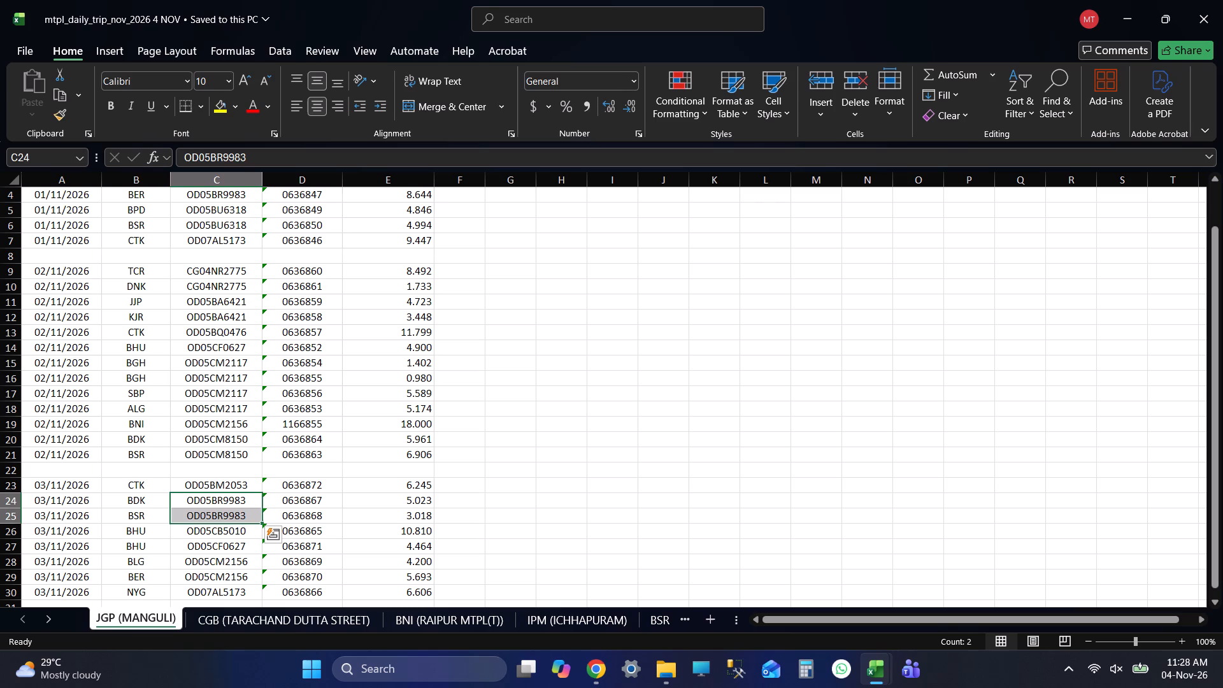
{"action": "left_click_drag", "start_coordinate": [218, 362], "coordinate": [222, 402]}
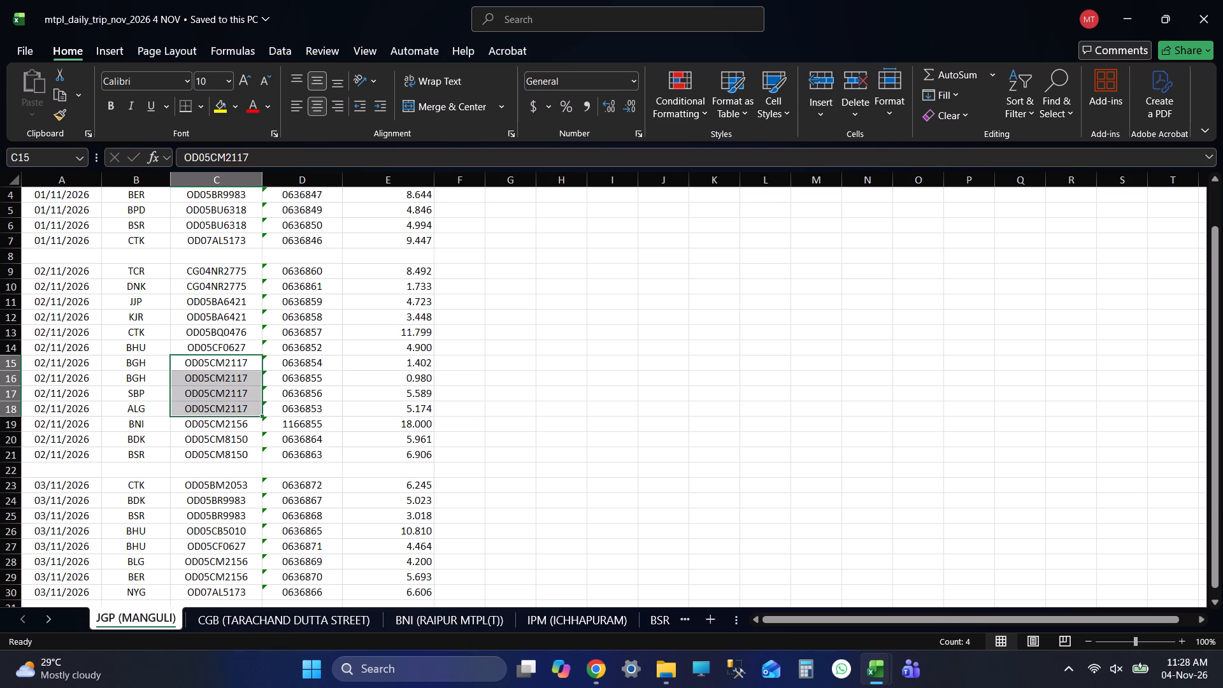
{"action": "key", "text": "alt+Tab"}
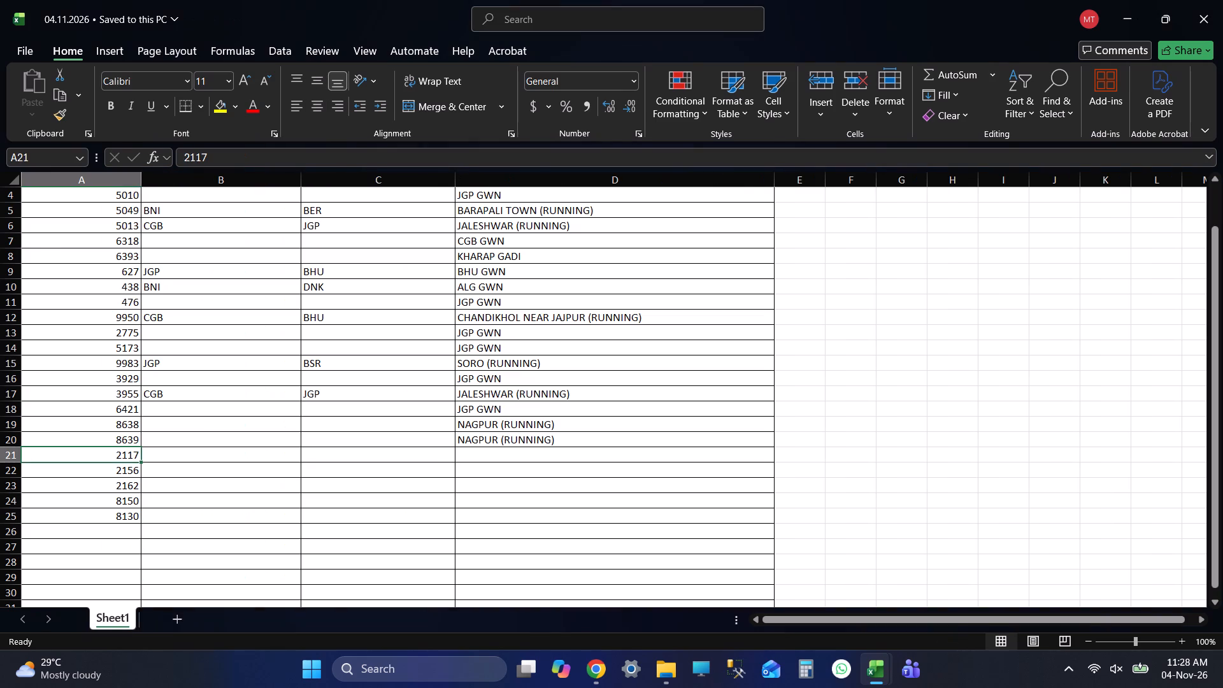
Compare lorry 2117's manifest entries on the JGP (MANGULI) sheet with its stops on the Wheelseye route map.
{"action": "key", "text": "alt+Tab"}
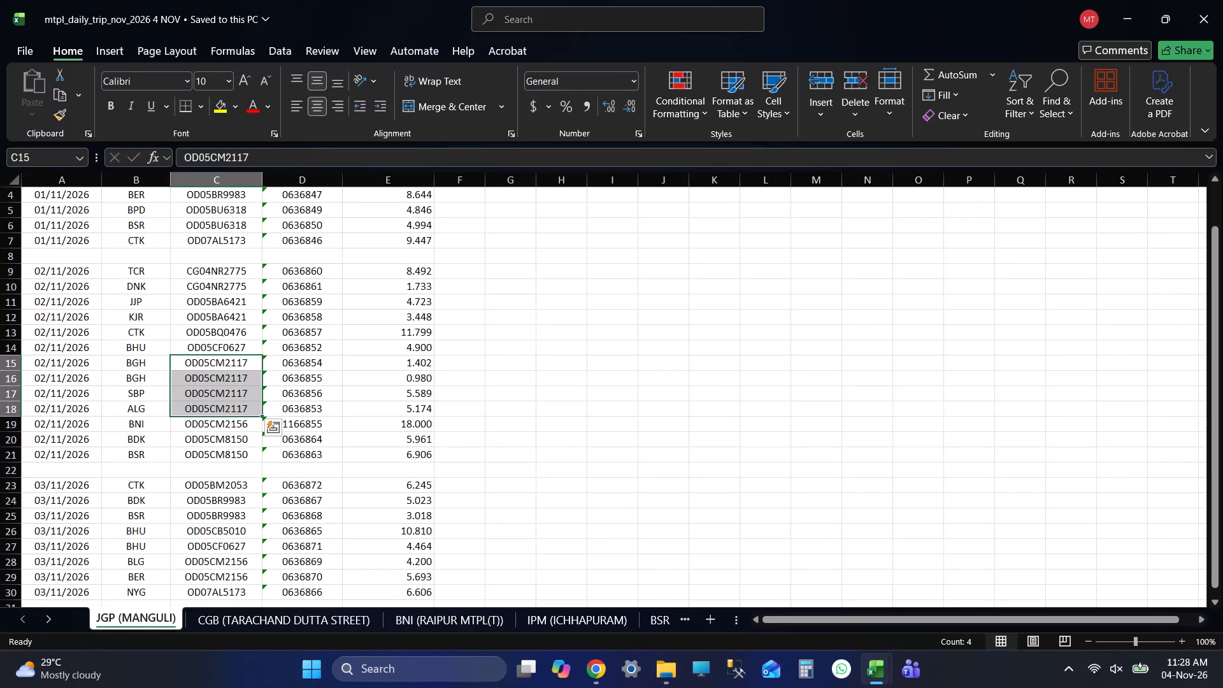
{"action": "key", "text": "alt+Tab"}
{"action": "key", "text": "alt+Tab"}
{"action": "key", "text": "alt+Tab"}
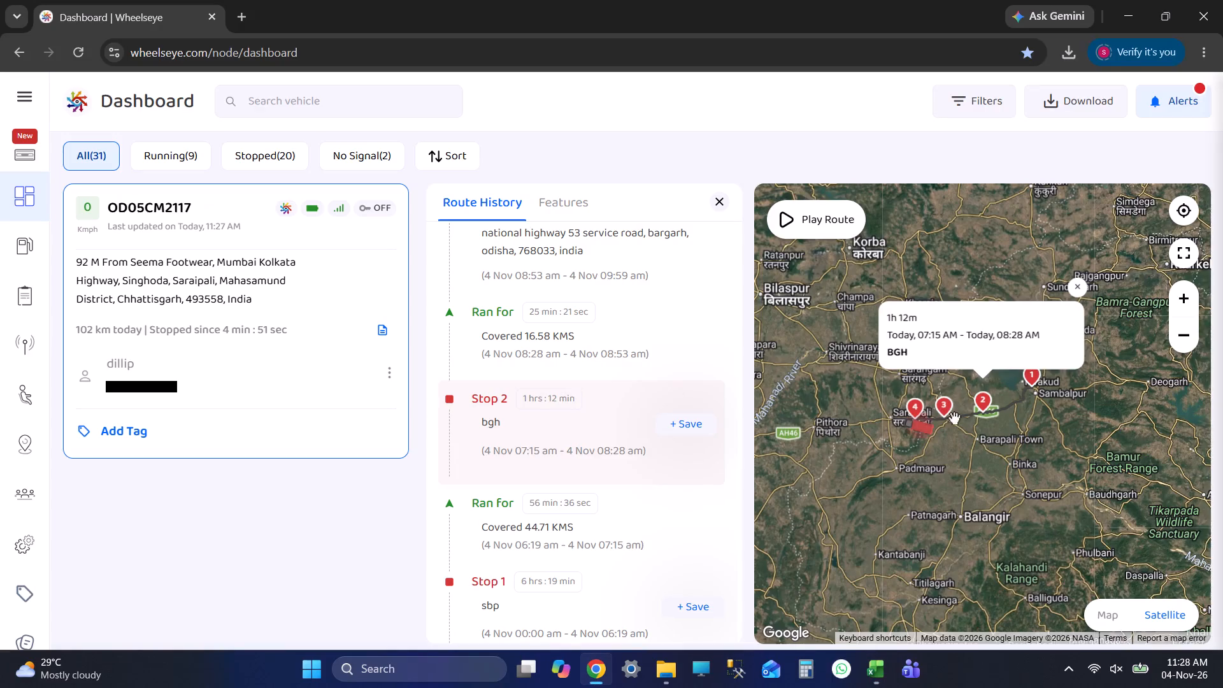
{"action": "scroll", "coordinate": [913, 419], "scroll_direction": "up", "scroll_amount": 8}
{"action": "scroll", "coordinate": [908, 417], "scroll_direction": "down", "scroll_amount": 6}
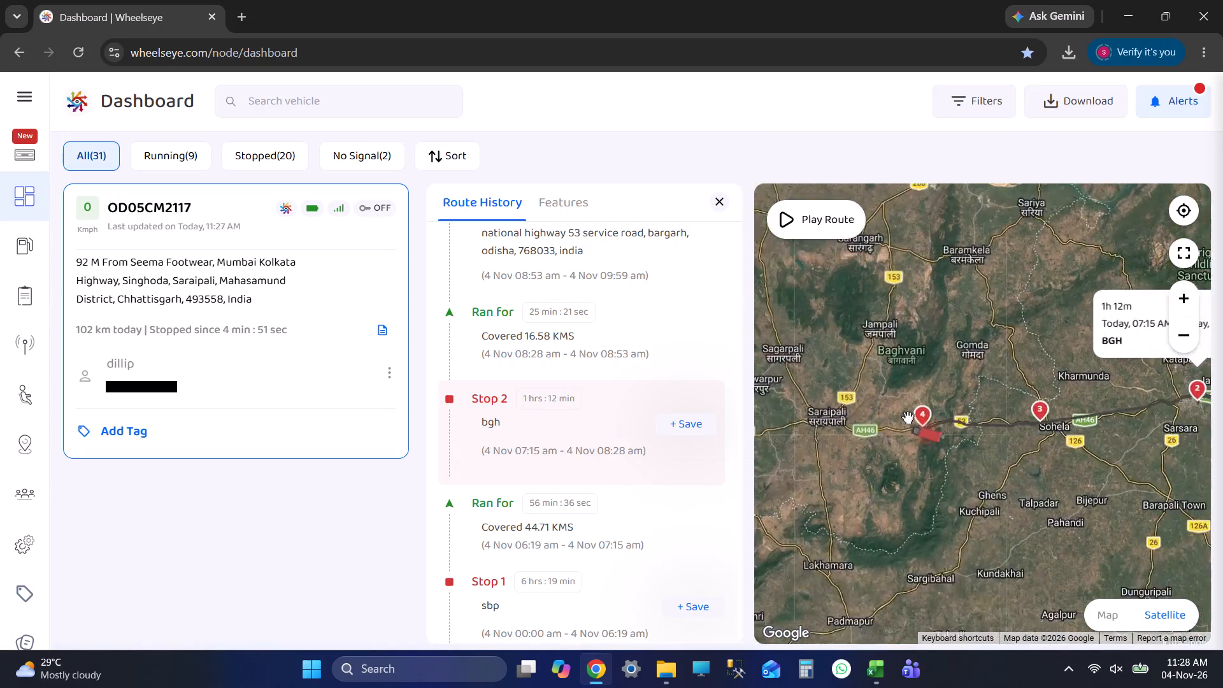
{"action": "scroll", "coordinate": [908, 417], "scroll_direction": "down", "scroll_amount": 6}
{"action": "left_click_drag", "start_coordinate": [865, 440], "coordinate": [905, 438]}
{"action": "key", "text": "alt+Tab"}
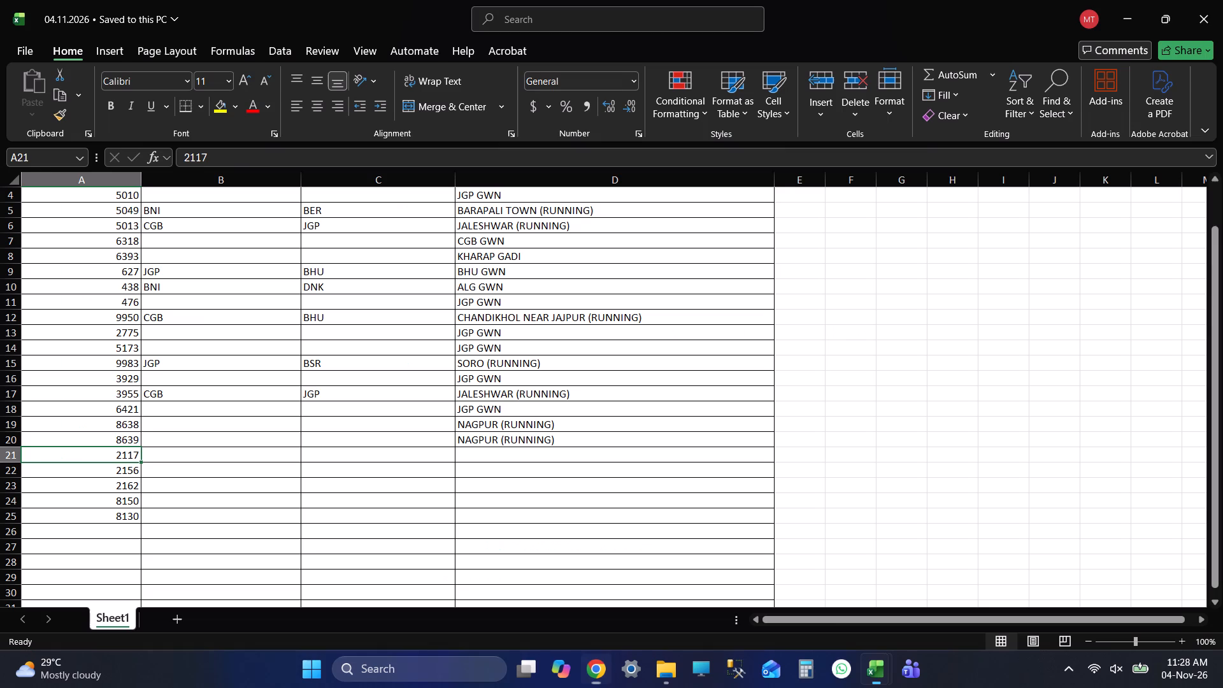
{"action": "key", "text": "alt+Tab"}
{"action": "key", "text": "alt+Tab"}
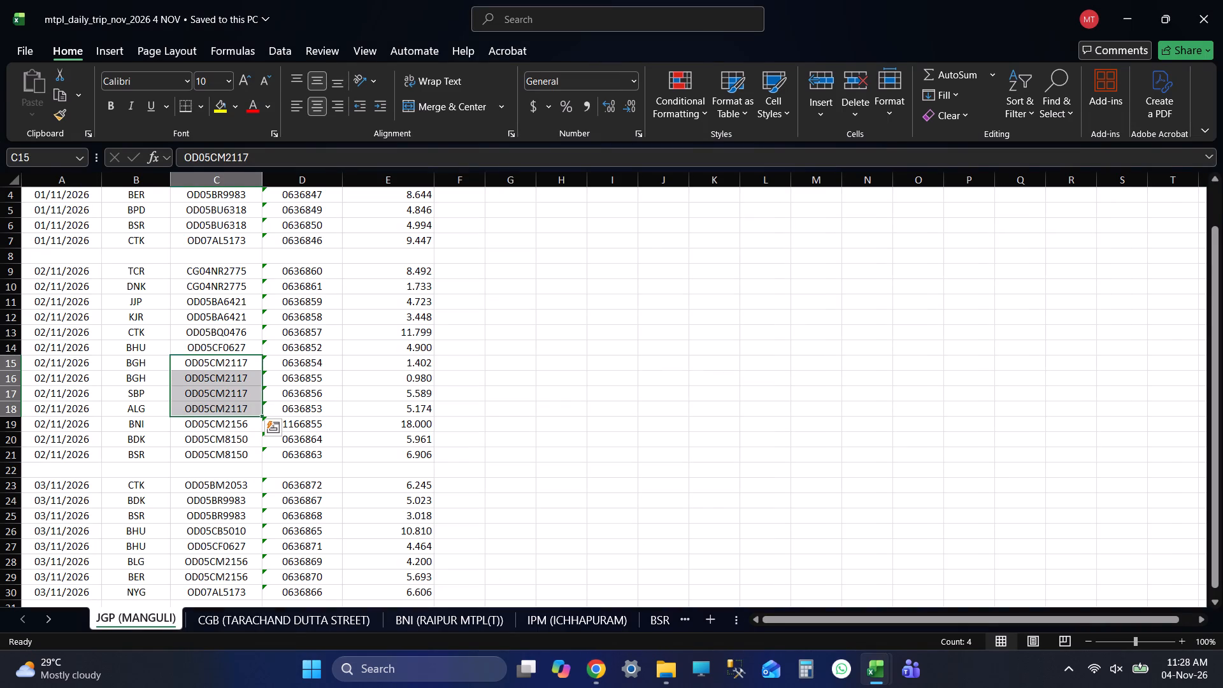
{"action": "key", "text": "alt+Tab"}
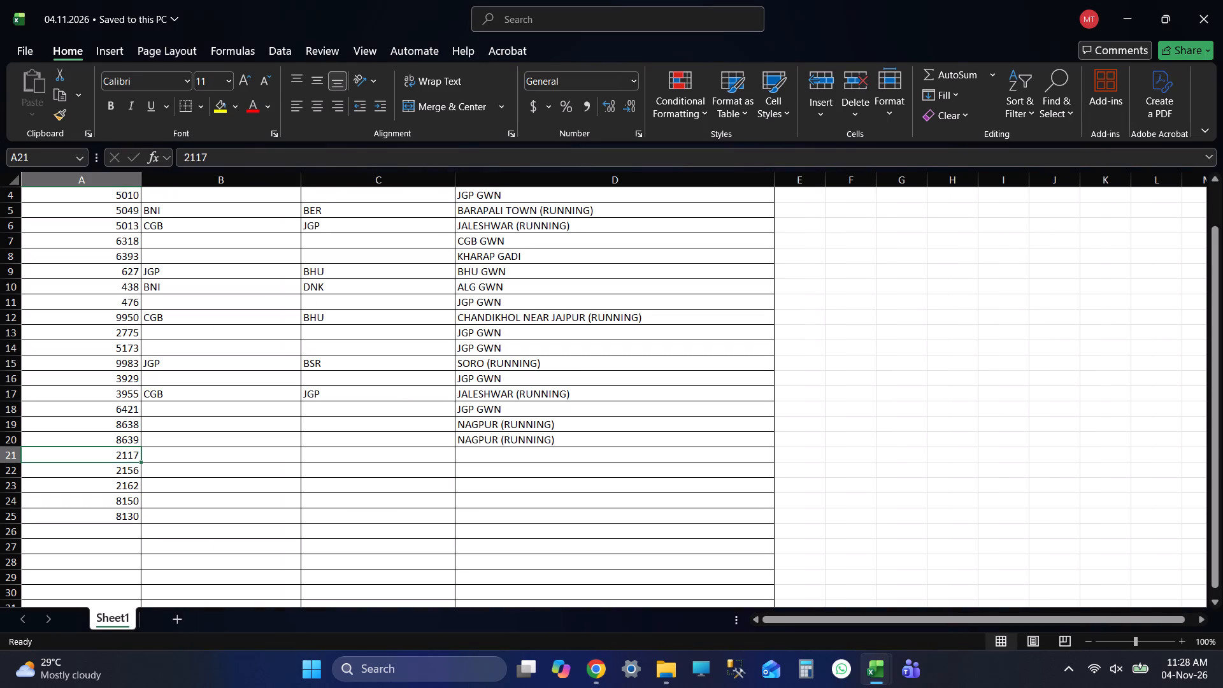
Enter lorry 2117's trip as from JGP to BNI in the 04.11.2026 workbook, and save.
{"action": "key", "text": "Tab"}
{"action": "type", "text": "JGP"}
{"action": "key", "text": "Tab"}
{"action": "key", "text": "ctrl+s"}
{"action": "type", "text": "BNI"}
{"action": "key", "text": "Tab"}
{"action": "key", "text": "ctrl+s"}
{"action": "key", "text": "ctrl+s"}
{"action": "scroll", "coordinate": [421, 471], "scroll_direction": "up", "scroll_amount": 4}
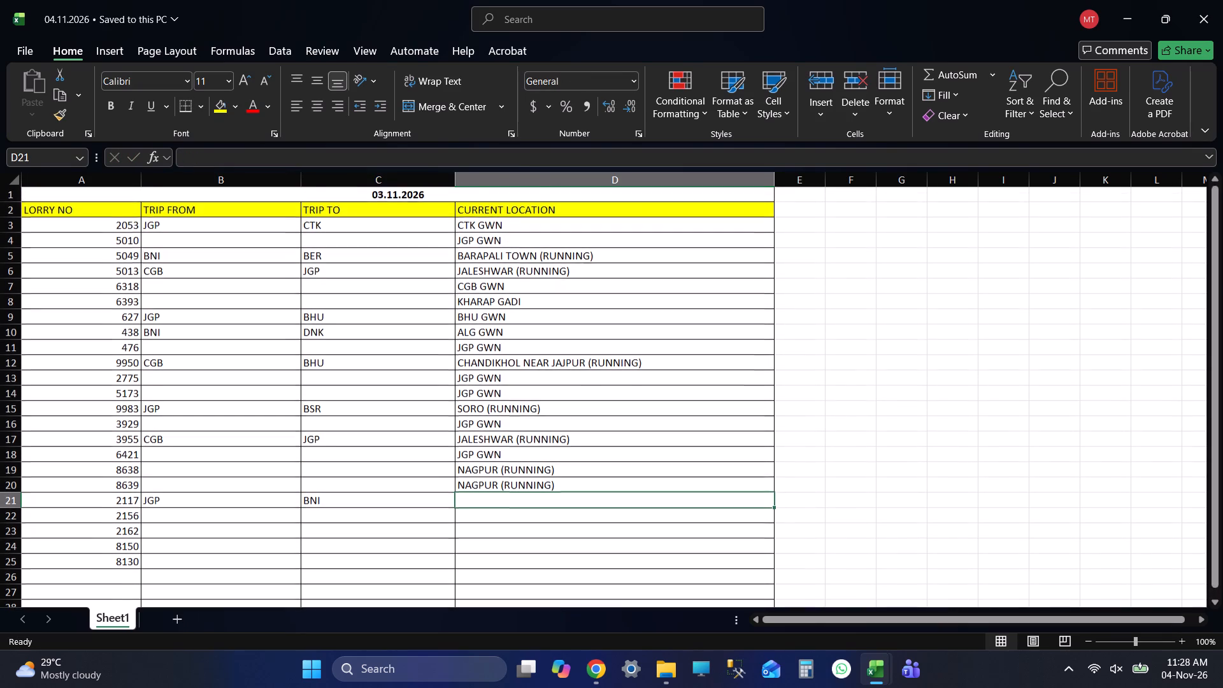
{"action": "scroll", "coordinate": [421, 471], "scroll_direction": "down", "scroll_amount": 3}
{"action": "key", "text": "ctrl+s"}
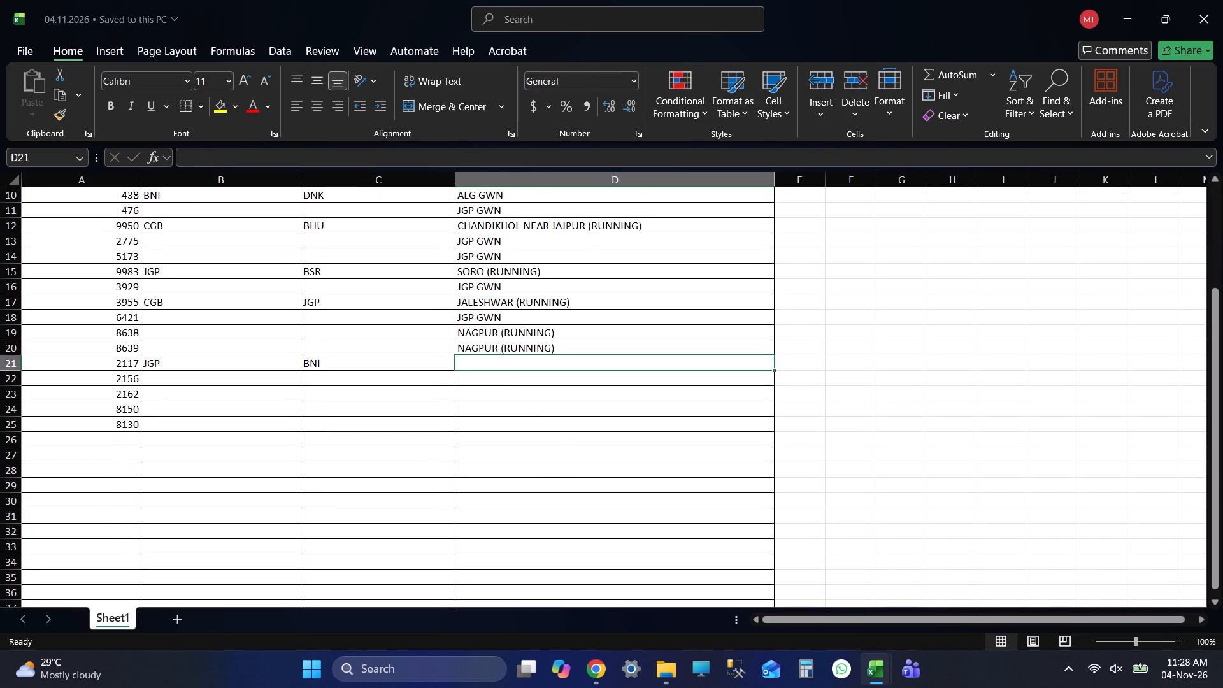
{"action": "key", "text": "shift+Tab"}
{"action": "key", "text": "ctrl+s"}
{"action": "key", "text": "ctrl+s"}
{"action": "key", "text": "Tab"}
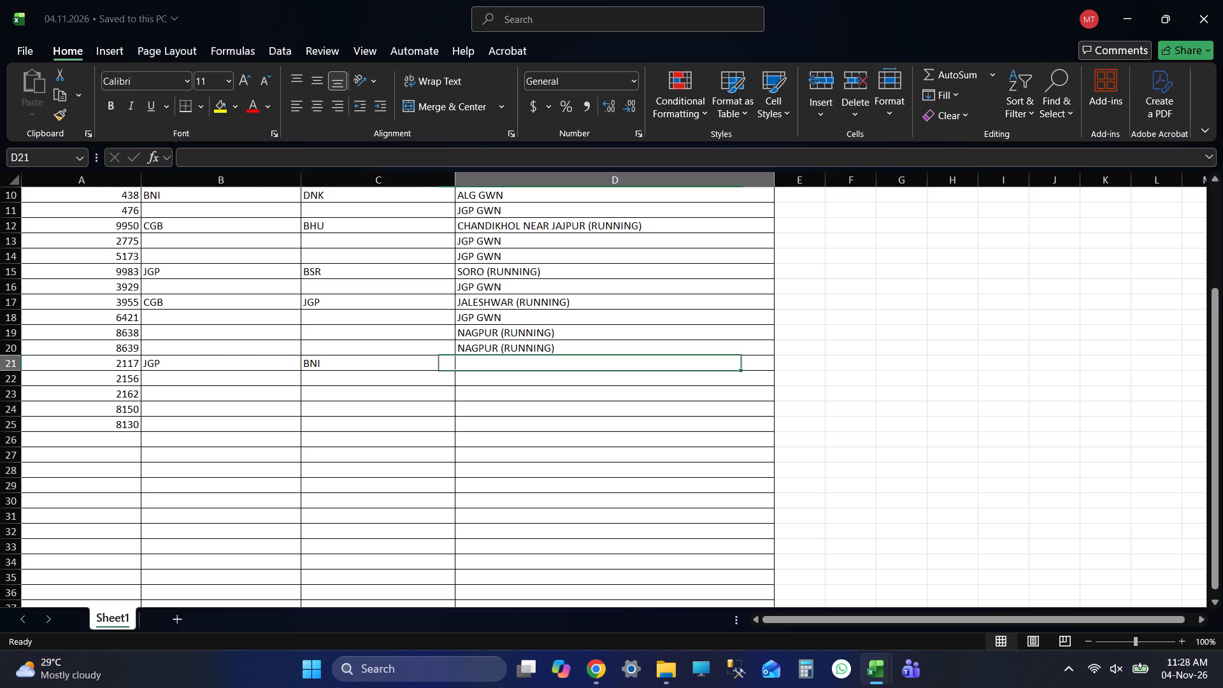
Examine lorry 2117's latest stop in the Wheelseye route history and its surroundings on the map.
{"action": "key", "text": "alt+Tab"}
{"action": "key", "text": "alt+Tab"}
{"action": "key", "text": "alt+Tab"}
{"action": "key", "text": "alt+Tab"}
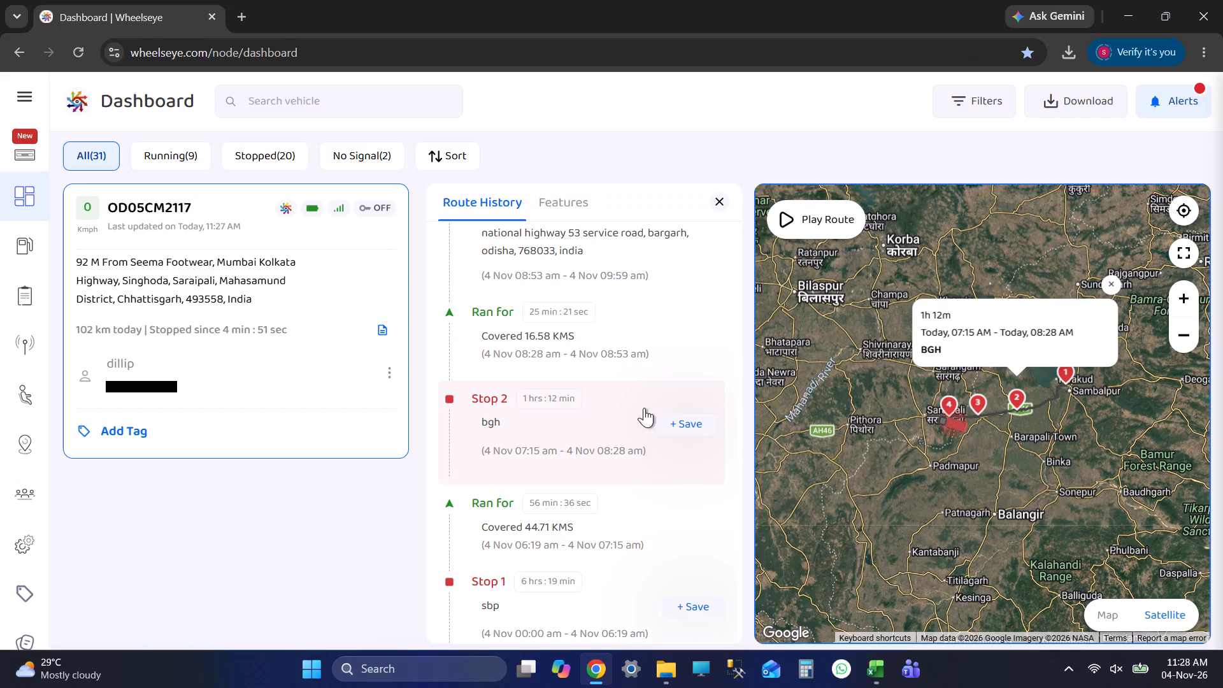
{"action": "scroll", "coordinate": [568, 420], "scroll_direction": "up", "scroll_amount": 11}
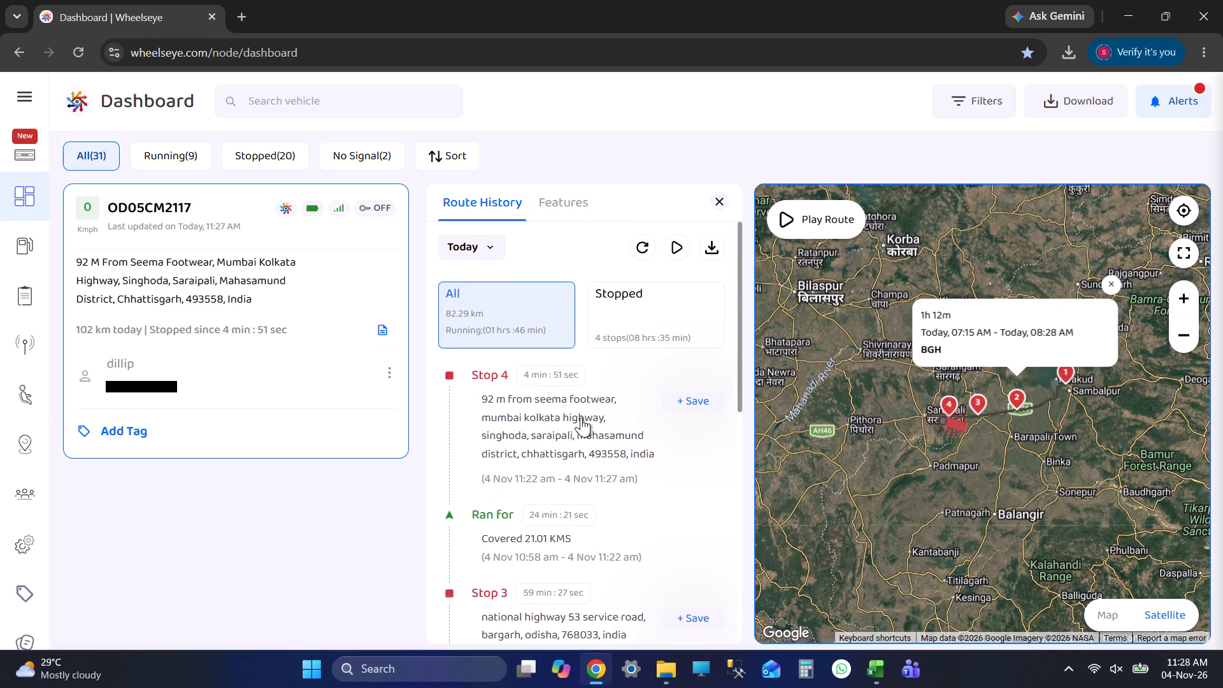
{"action": "left_click", "coordinate": [581, 417]}
{"action": "scroll", "coordinate": [957, 413], "scroll_direction": "up", "scroll_amount": 9}
{"action": "scroll", "coordinate": [1003, 425], "scroll_direction": "down", "scroll_amount": 2}
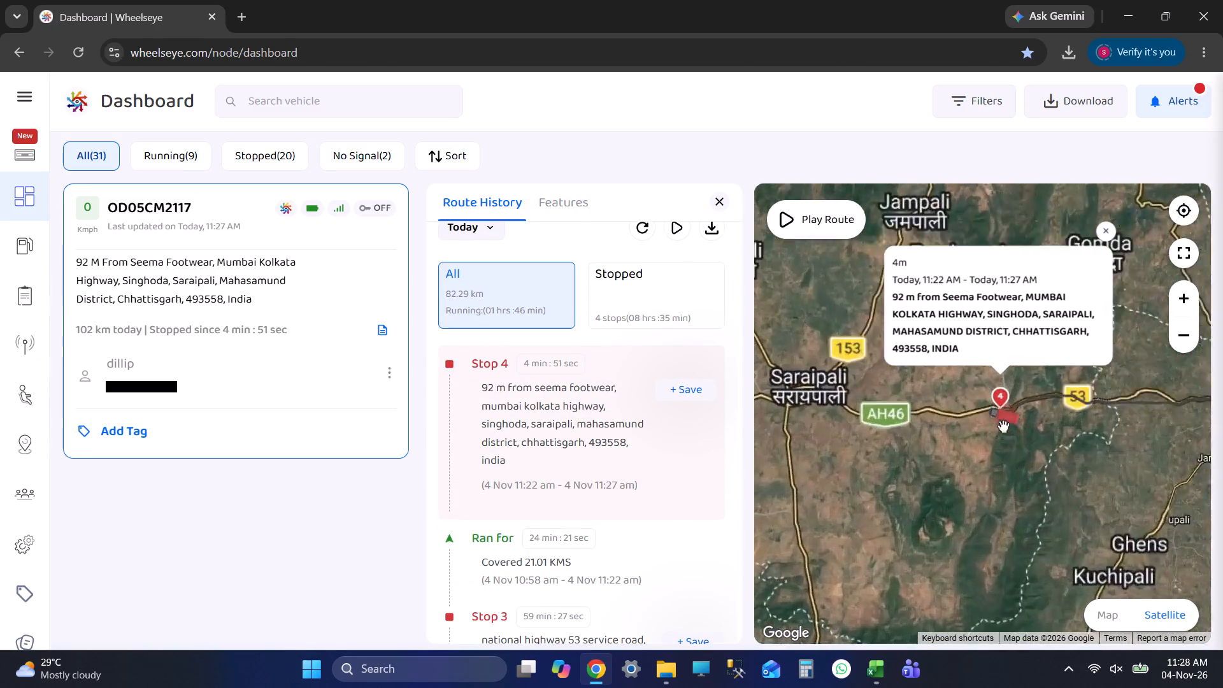
{"action": "scroll", "coordinate": [1003, 426], "scroll_direction": "down", "scroll_amount": 8}
Enter NEAR SARAIPALI as lorry 2117's current location in the 04.11.2026 workbook, and save.
{"action": "key", "text": "alt+Tab"}
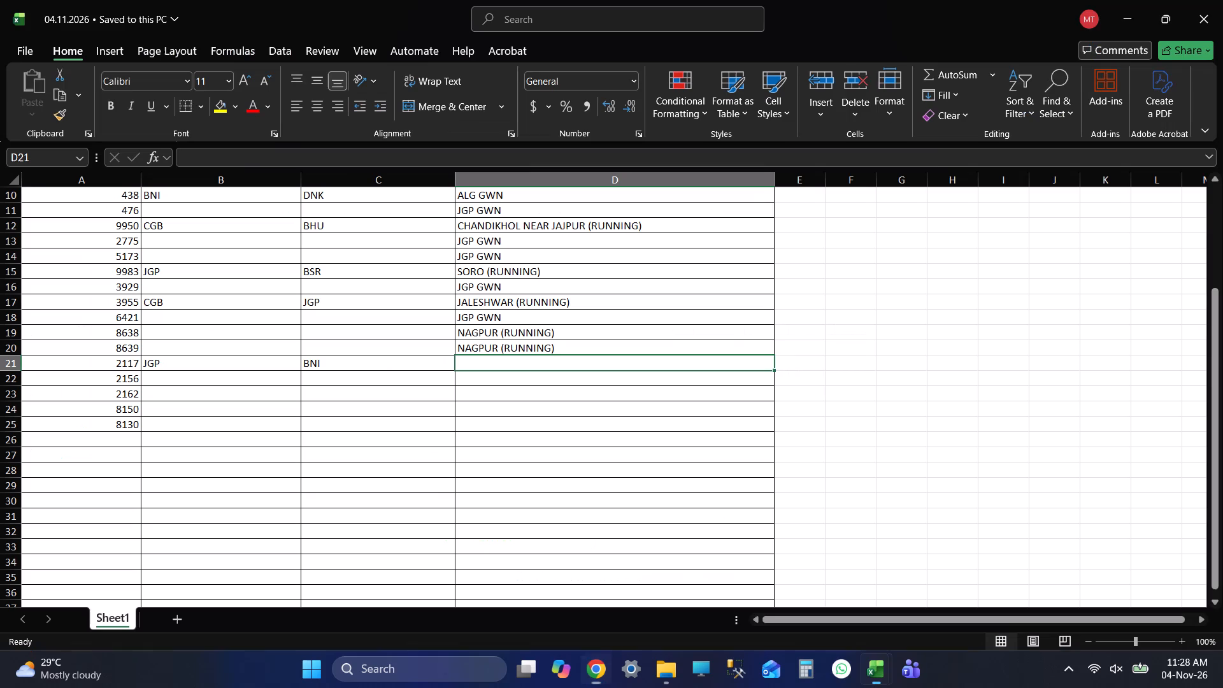
{"action": "type", "text": "NEAR"}
{"action": "key", "text": "space"}
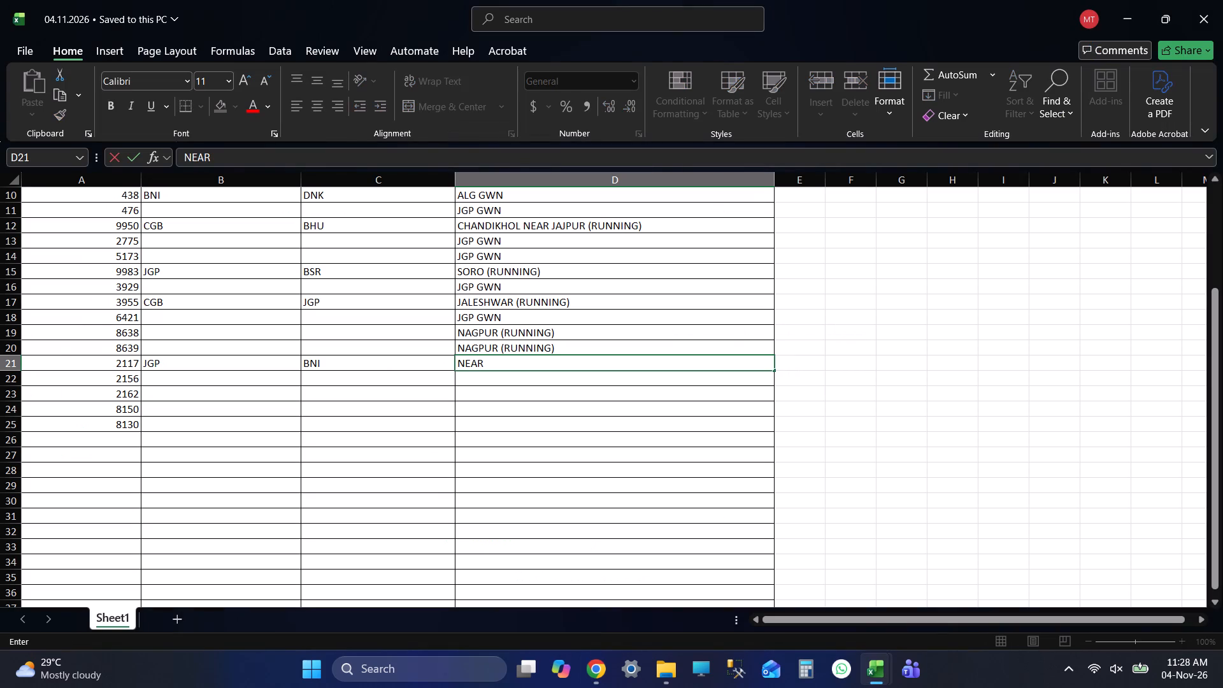
{"action": "type", "text": "SARAIPALI"}
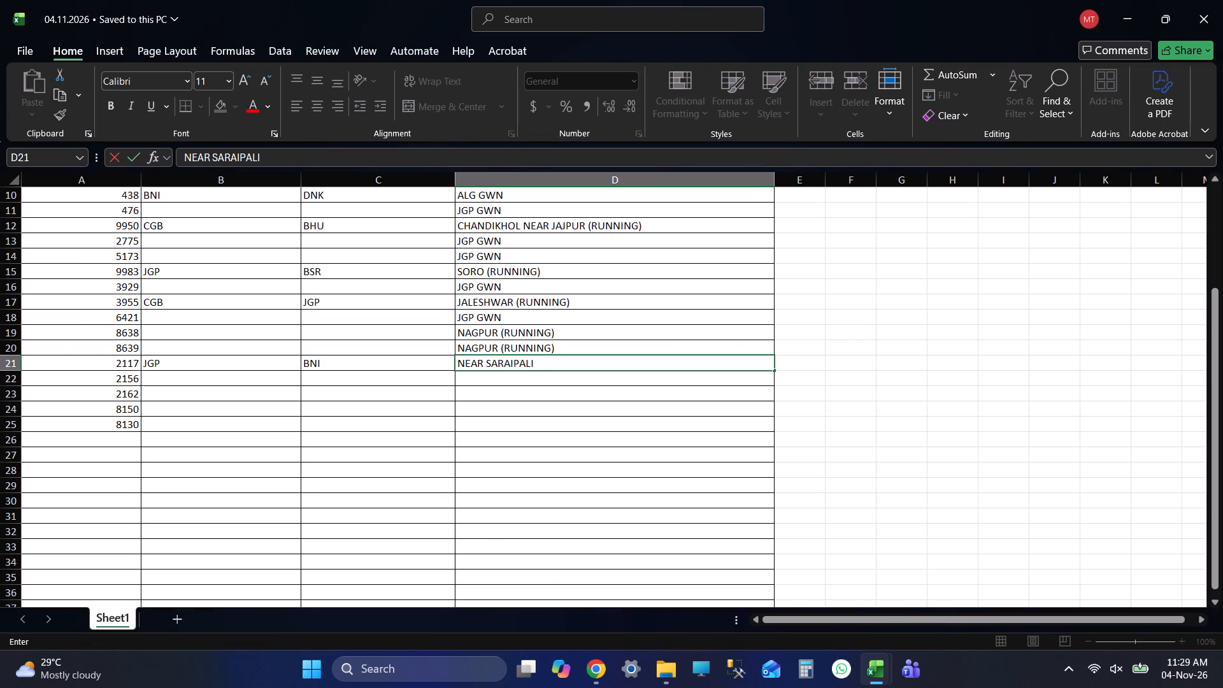
{"action": "key", "text": "Return"}
{"action": "key", "text": "ctrl+s"}
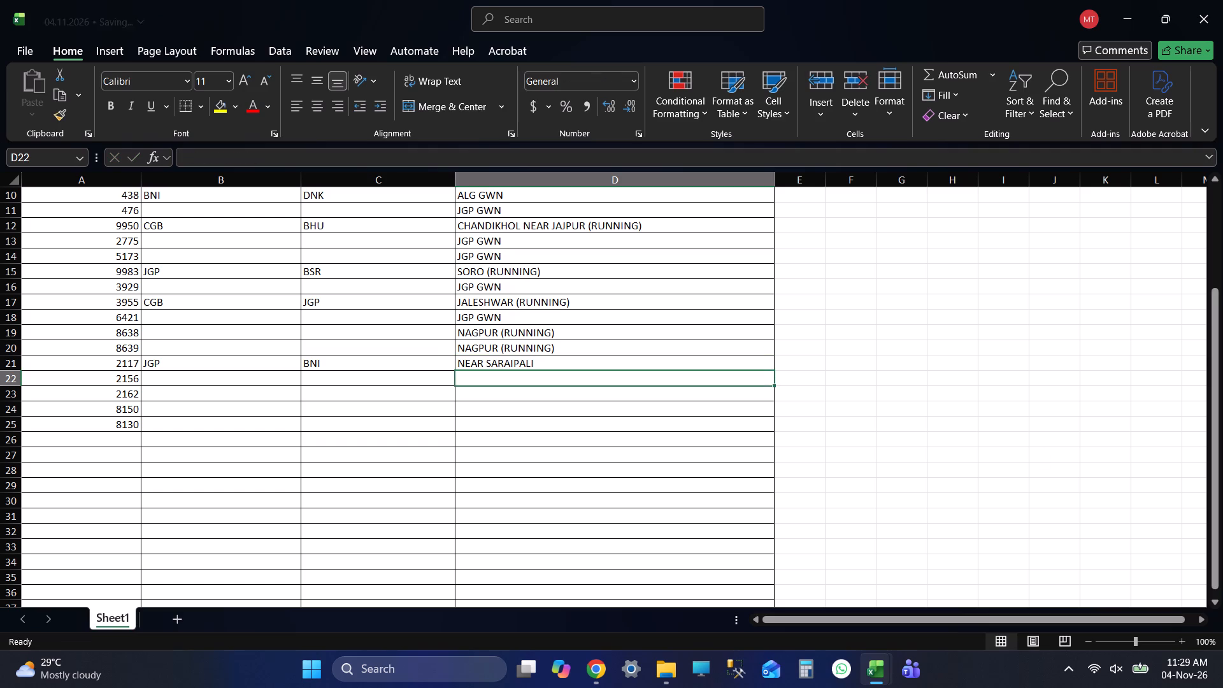
Look up lorry 2156 from the 04.11.2026 workbook on the Wheelseye dashboard and examine its route history stops.
{"action": "key", "text": "shift+Tab"}
{"action": "key", "text": "shift+Tab"}
{"action": "key", "text": "shift+Tab"}
{"action": "key", "text": "ctrl+c"}
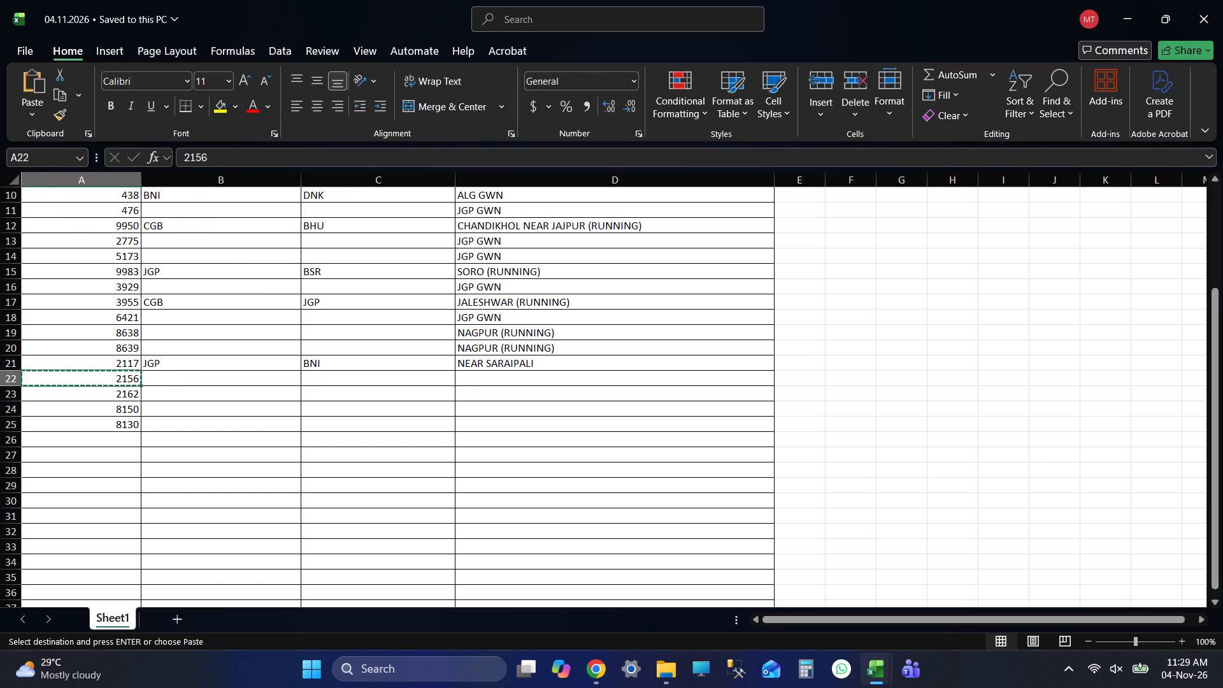
{"action": "key", "text": "alt+Tab"}
{"action": "left_click", "coordinate": [294, 116]}
{"action": "key", "text": "ctrl+v"}
{"action": "key", "text": "Return"}
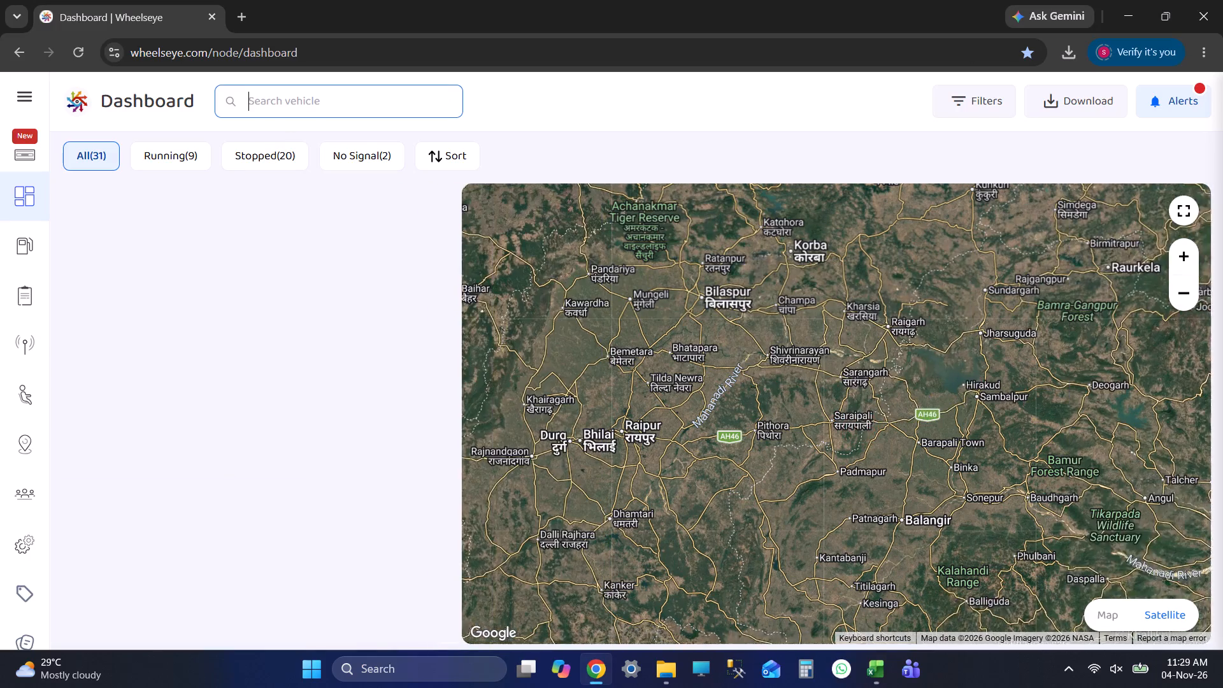
{"action": "left_click", "coordinate": [236, 386]}
{"action": "left_click", "coordinate": [603, 394]}
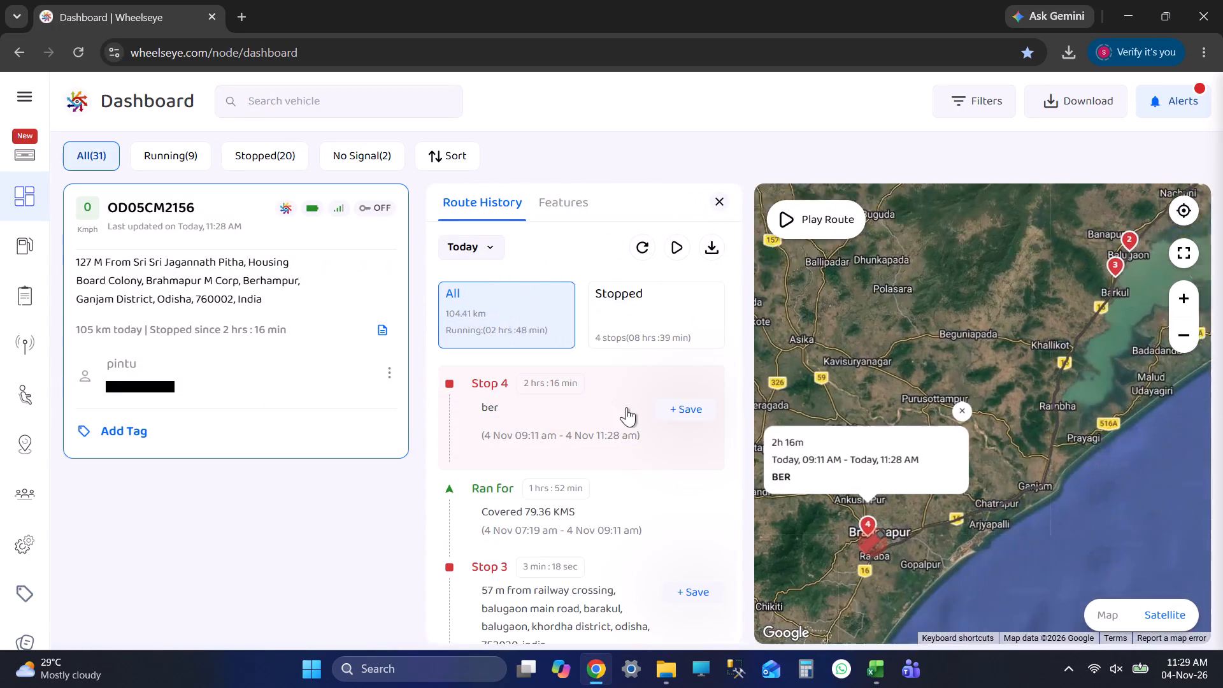
{"action": "scroll", "coordinate": [667, 481], "scroll_direction": "down", "scroll_amount": 6}
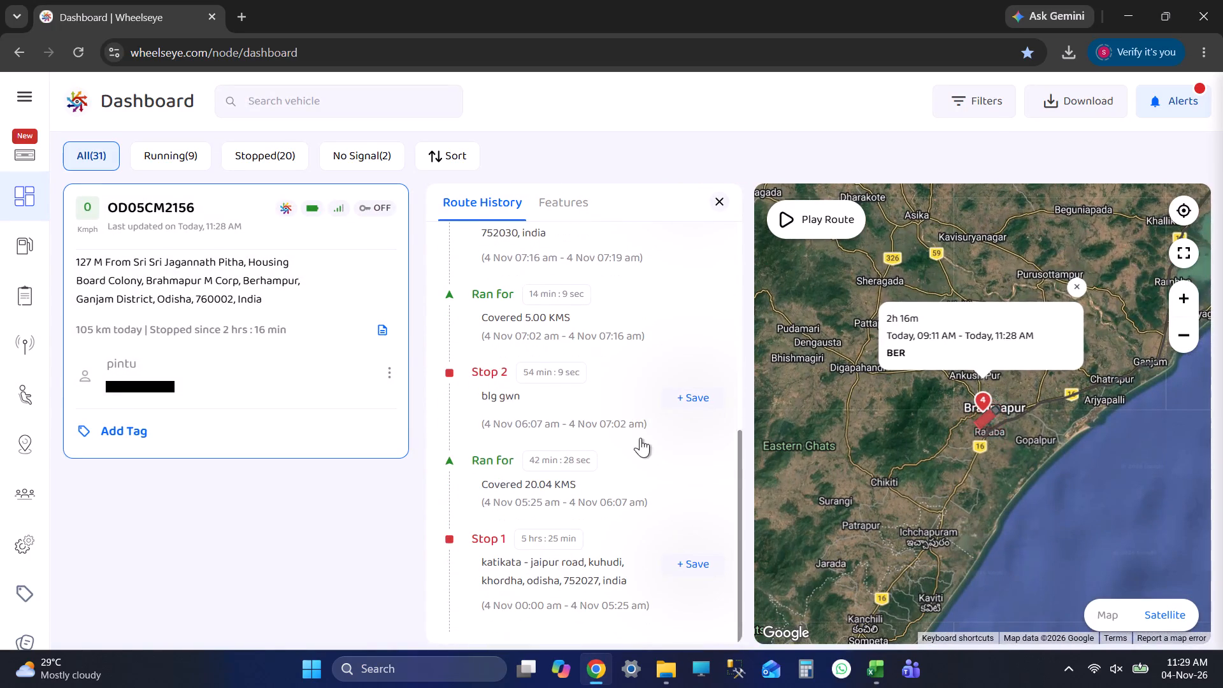
{"action": "left_click", "coordinate": [635, 422]}
Enter JGP as lorry 2156's trip origin in the 04.11.2026 workbook, and save.
{"action": "key", "text": "alt+Tab"}
{"action": "key", "text": "Tab"}
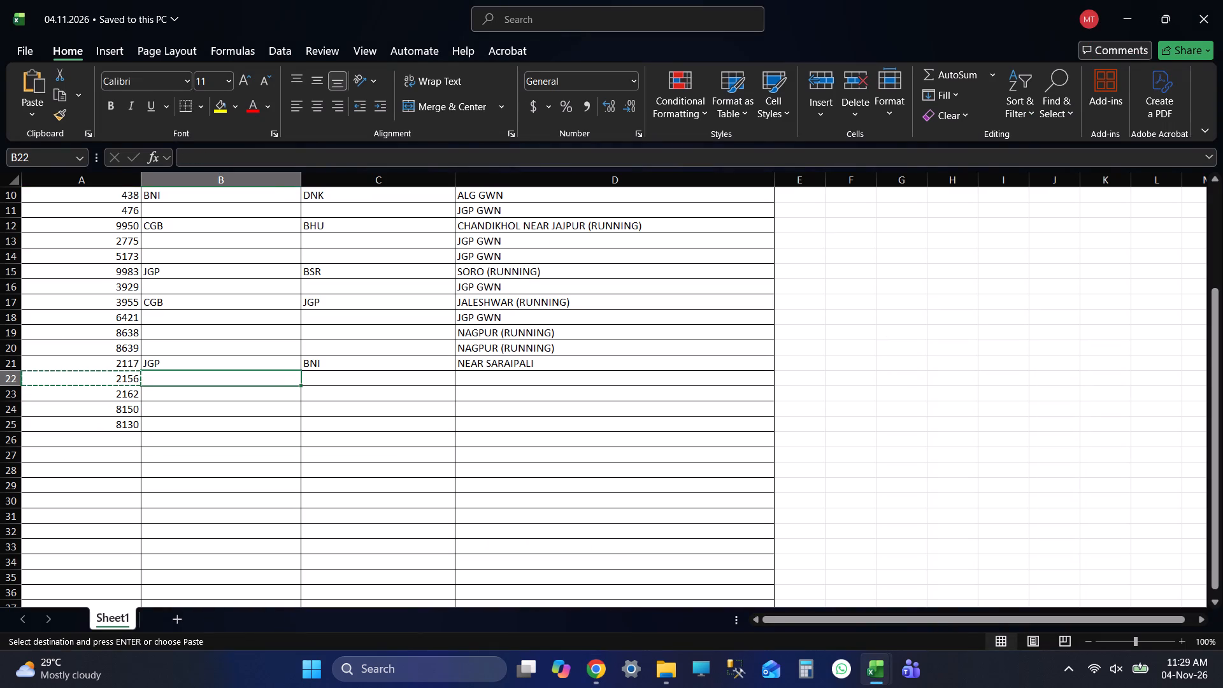
{"action": "type", "text": "JGP"}
{"action": "key", "text": "Tab"}
{"action": "key", "text": "ctrl+s"}
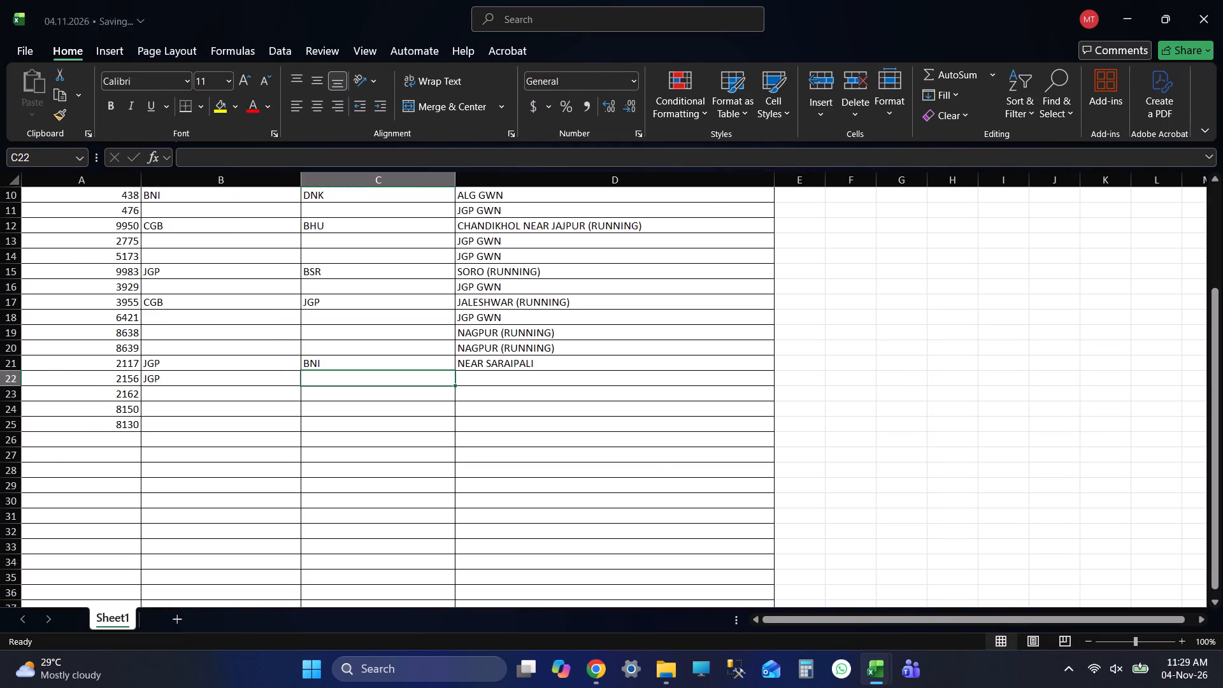
Check lorry 2156's 03/11/2026 entries on the manifest's JGP (MANGULI) sheet, enter BER as its trip destination in the 04.11.2026 workbook, and save.
{"action": "key", "text": "alt+Tab"}
{"action": "key", "text": "alt+Tab"}
{"action": "scroll", "coordinate": [285, 527], "scroll_direction": "down", "scroll_amount": 2}
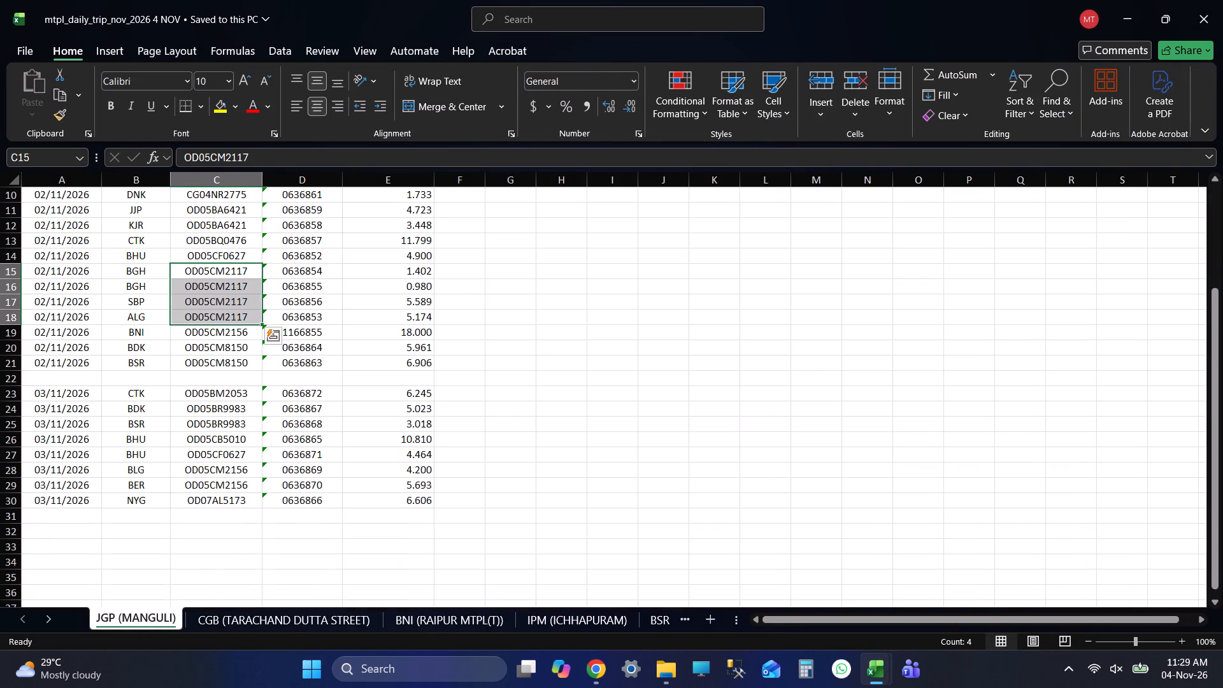
{"action": "left_click", "coordinate": [242, 478]}
{"action": "key", "text": "alt+Tab"}
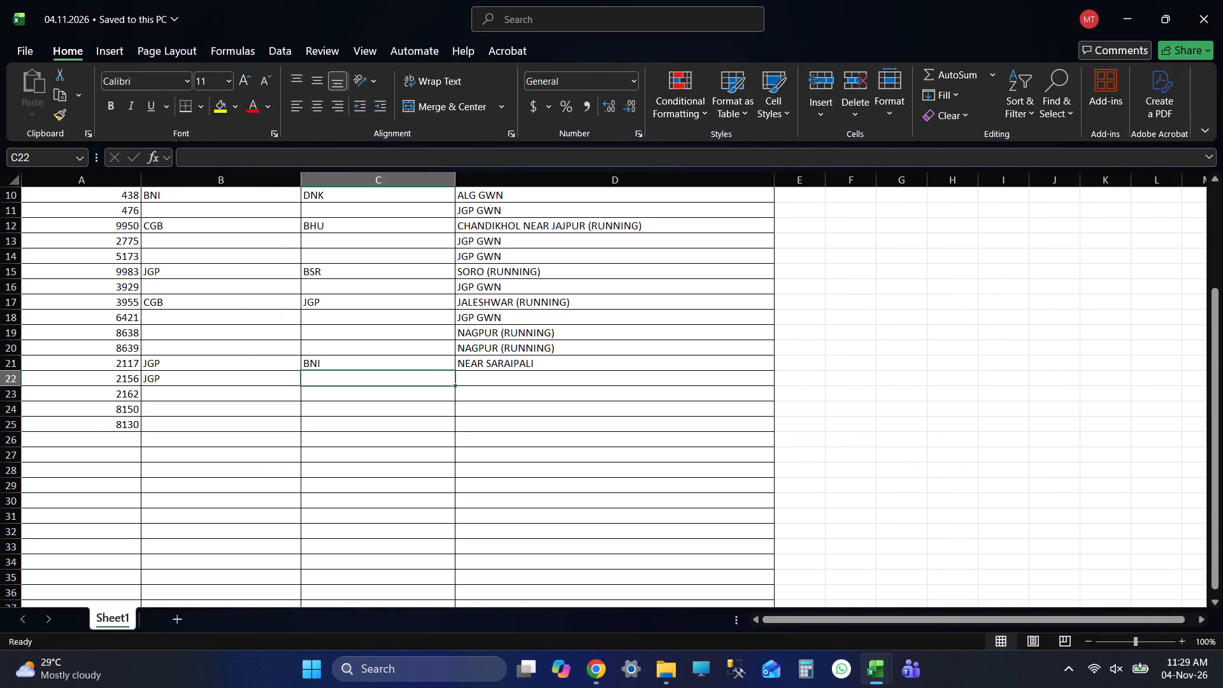
{"action": "key", "text": "alt+Tab"}
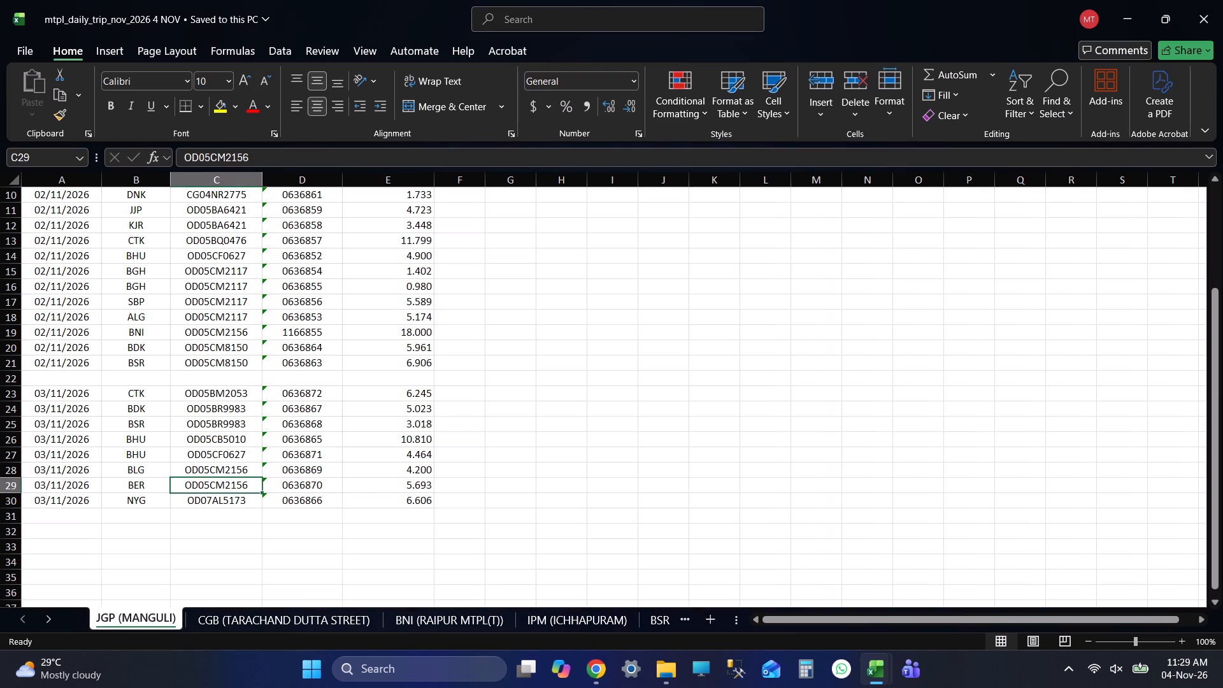
{"action": "left_click", "coordinate": [217, 469]}
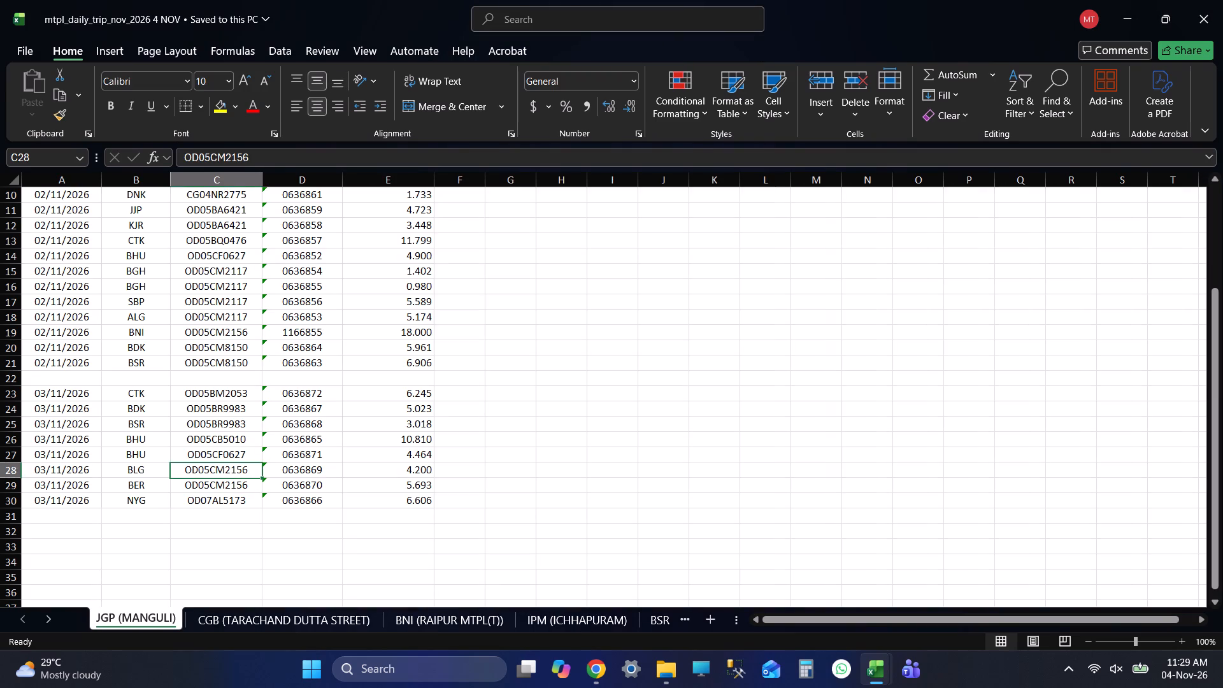
{"action": "key", "text": "alt+Tab"}
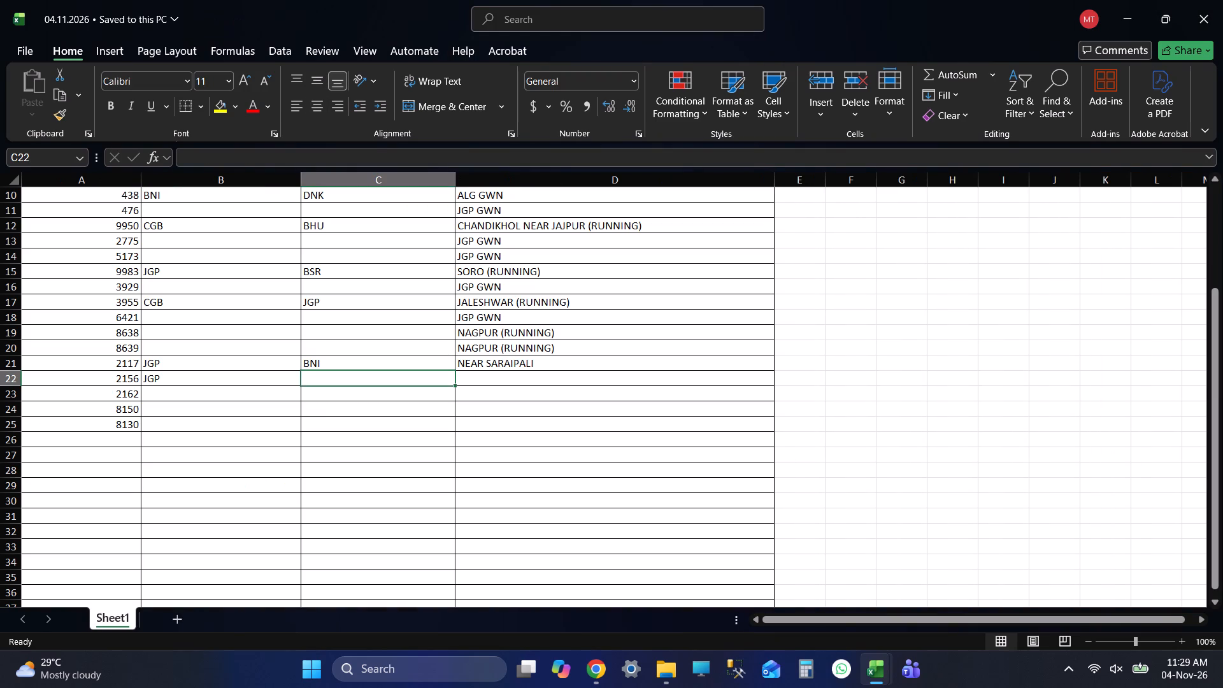
{"action": "type", "text": "BER"}
{"action": "key", "text": "Tab"}
{"action": "key", "text": "ctrl+s"}
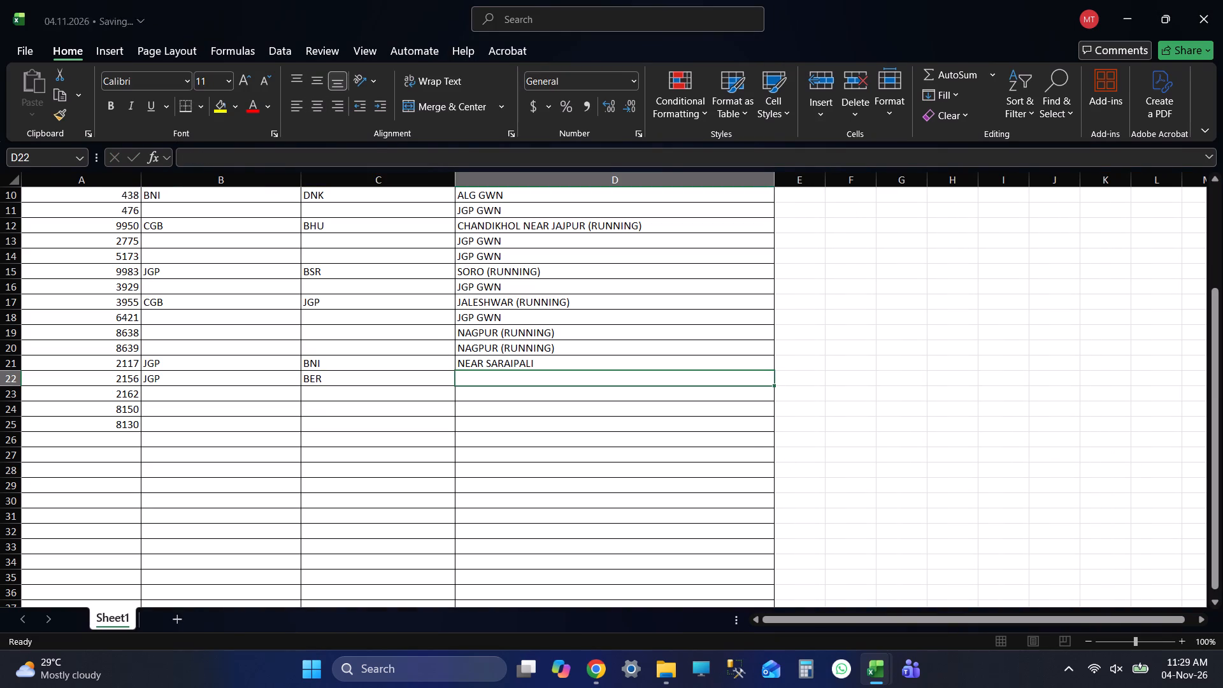
Check lorry 2156's latest stop on Wheelseye, enter BER GWN as its current location in the 04.11.2026 workbook, and save.
{"action": "key", "text": "alt+Tab"}
{"action": "key", "text": "alt+Tab"}
{"action": "scroll", "coordinate": [563, 392], "scroll_direction": "up", "scroll_amount": 5}
{"action": "scroll", "coordinate": [563, 392], "scroll_direction": "down", "scroll_amount": 1}
{"action": "scroll", "coordinate": [563, 392], "scroll_direction": "up", "scroll_amount": 1}
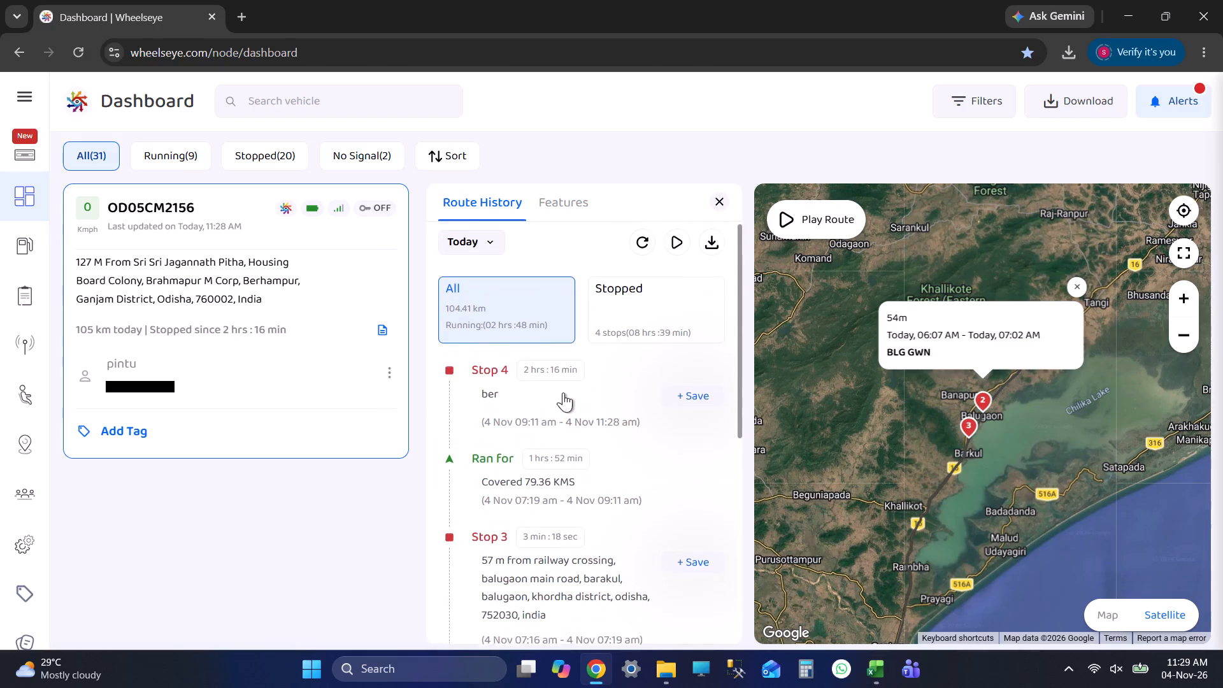
{"action": "left_click", "coordinate": [573, 374]}
{"action": "key", "text": "alt+Tab"}
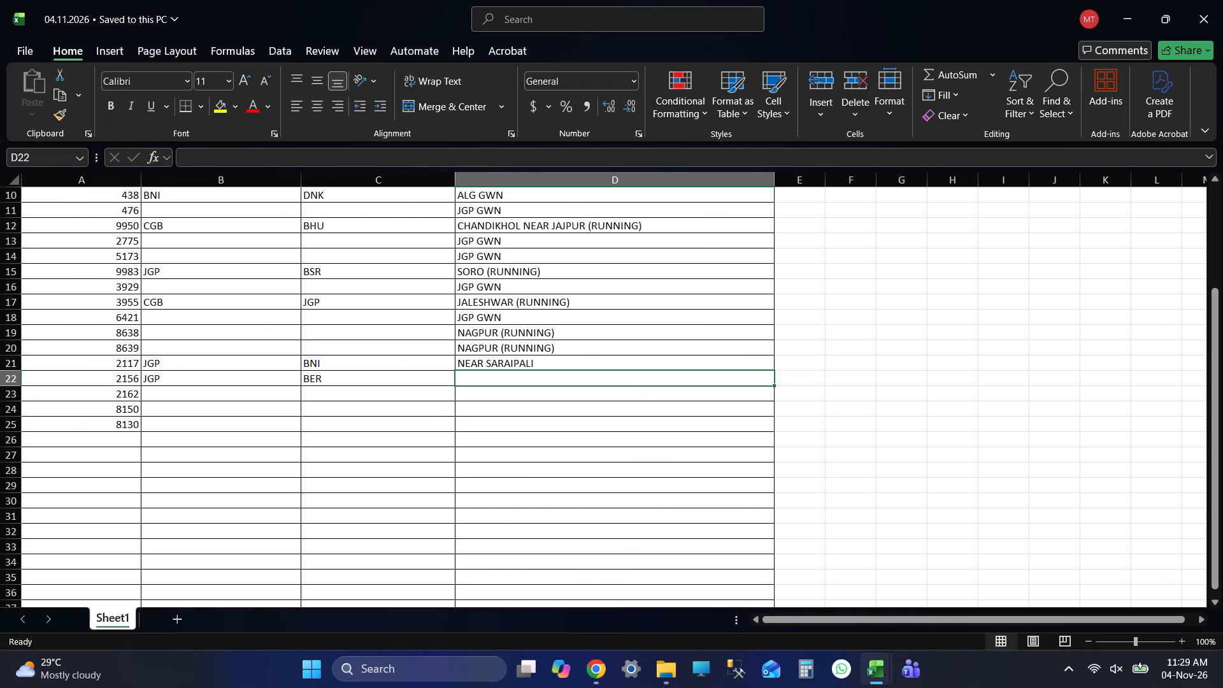
{"action": "type", "text": "BER GWN"}
{"action": "key", "text": "Return"}
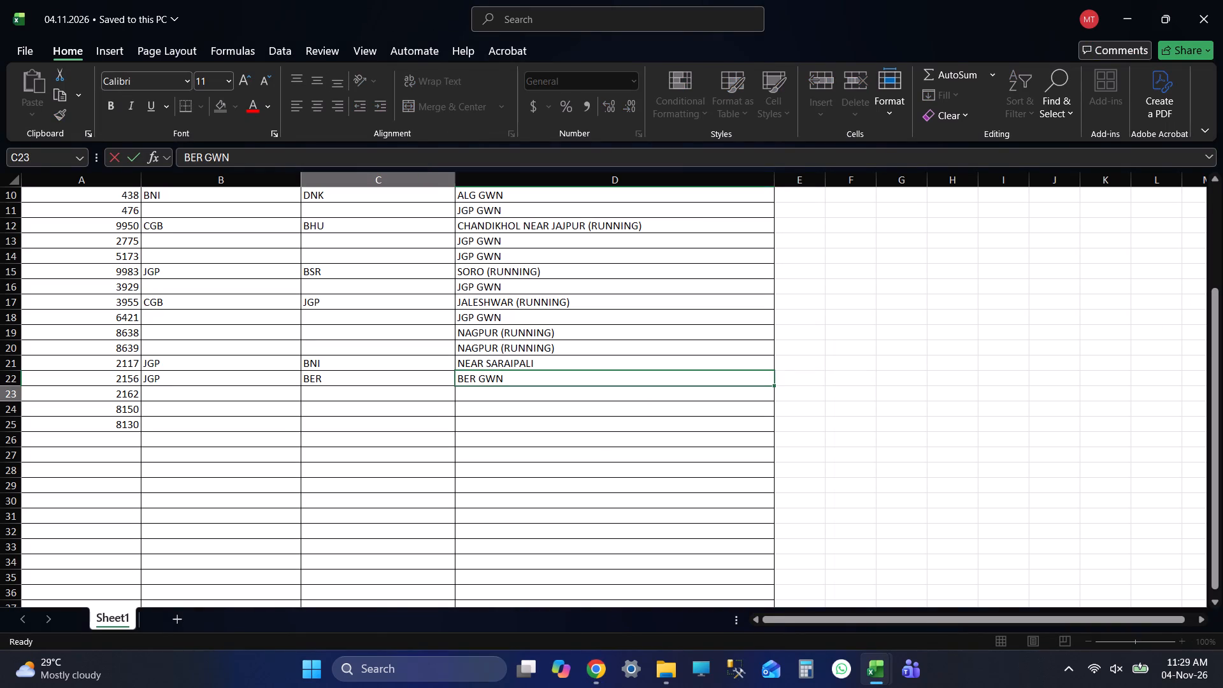
{"action": "key", "text": "ctrl+s"}
Look up lorry 2162 from the 04.11.2026 workbook on the Wheelseye dashboard and view its route history.
{"action": "key", "text": "shift+Tab"}
{"action": "key", "text": "shift+Tab"}
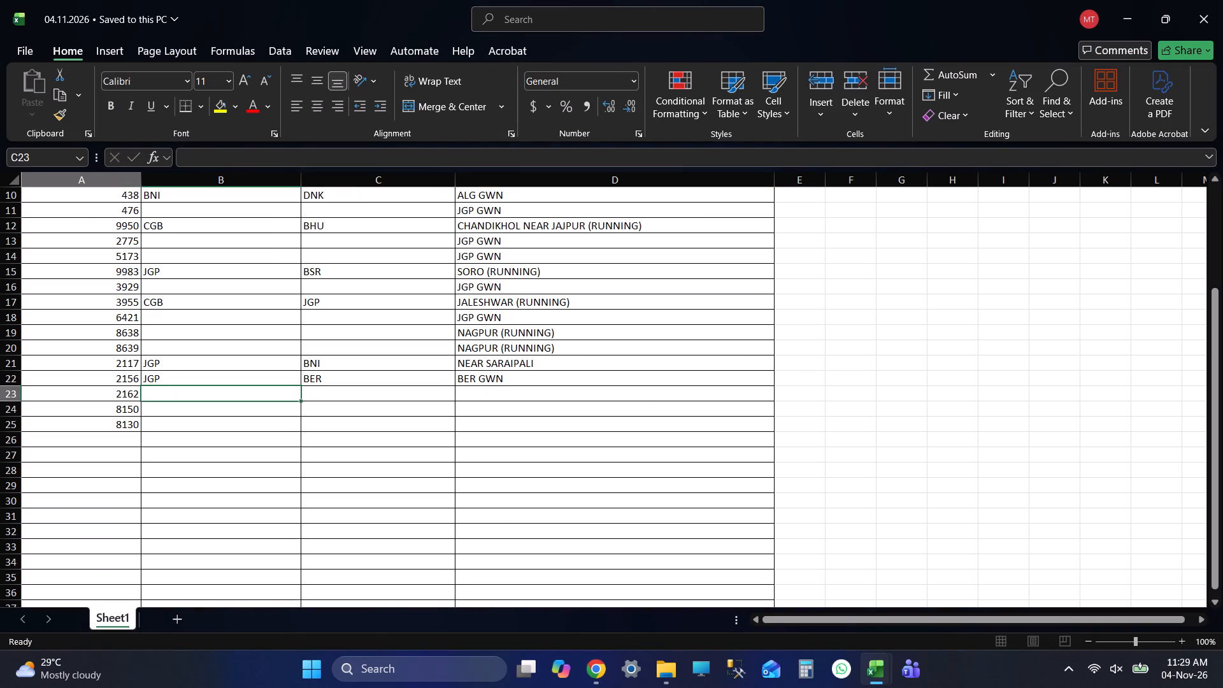
{"action": "key", "text": "ctrl+c"}
{"action": "key", "text": "alt+Tab"}
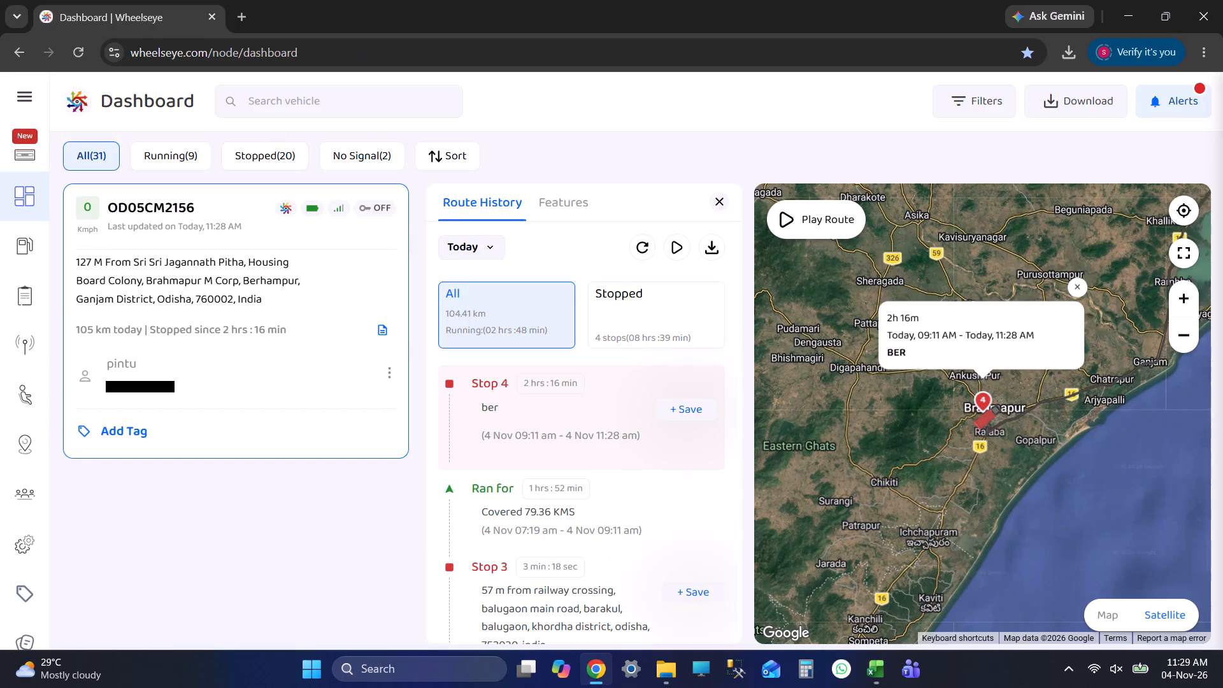
{"action": "left_click", "coordinate": [286, 94]}
{"action": "key", "text": "ctrl+v"}
{"action": "key", "text": "Return"}
{"action": "left_click", "coordinate": [164, 285]}
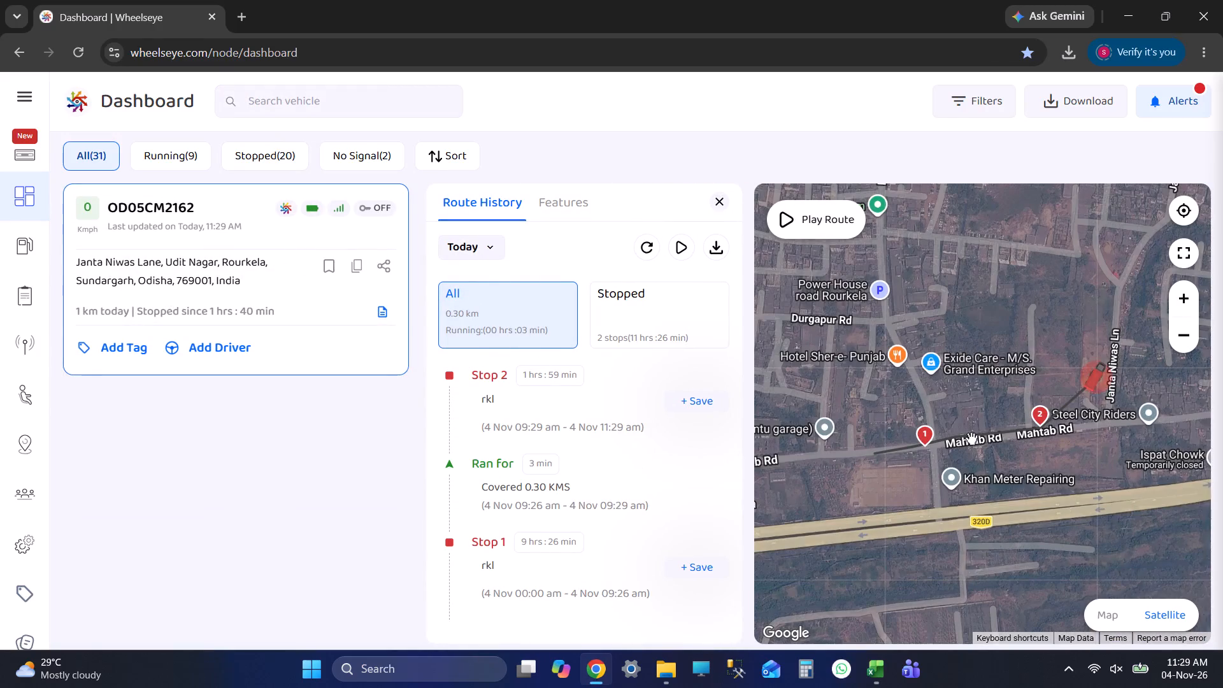
{"action": "scroll", "coordinate": [975, 444], "scroll_direction": "down", "scroll_amount": 9}
Enter RKL as lorry 2162's current location in the 04.11.2026 workbook, and save.
{"action": "key", "text": "alt+Tab"}
{"action": "key", "text": "Tab"}
{"action": "key", "text": "Tab"}
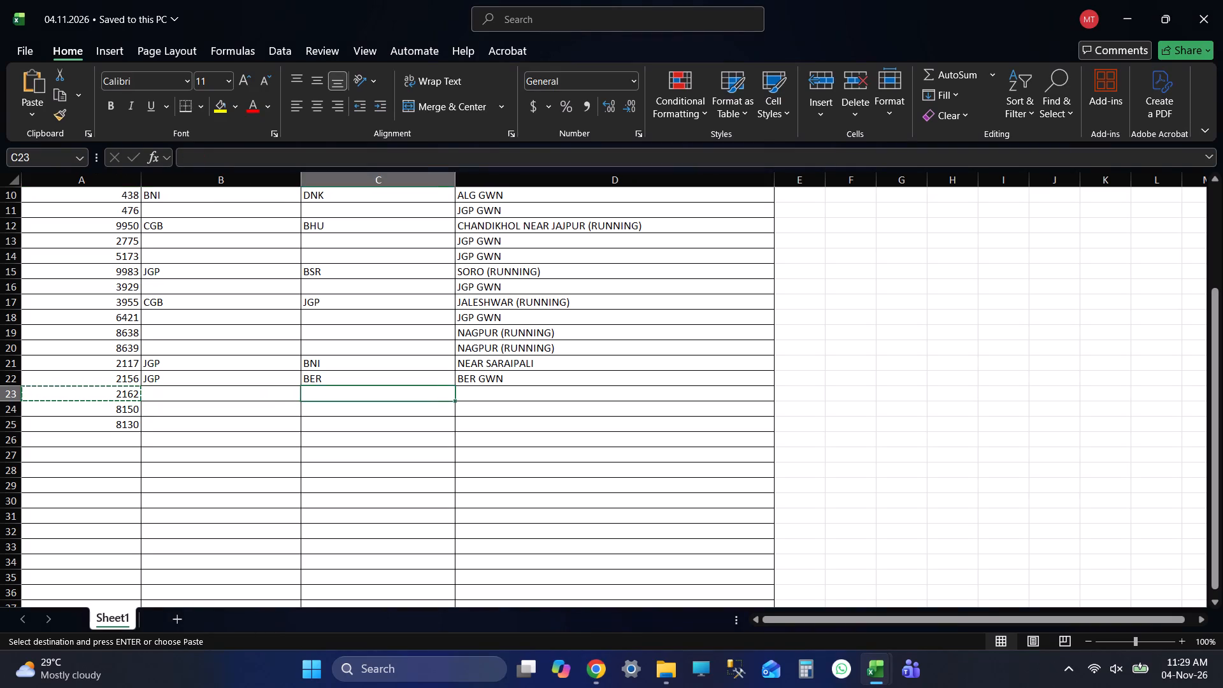
{"action": "key", "text": "Tab"}
{"action": "type", "text": "RKL"}
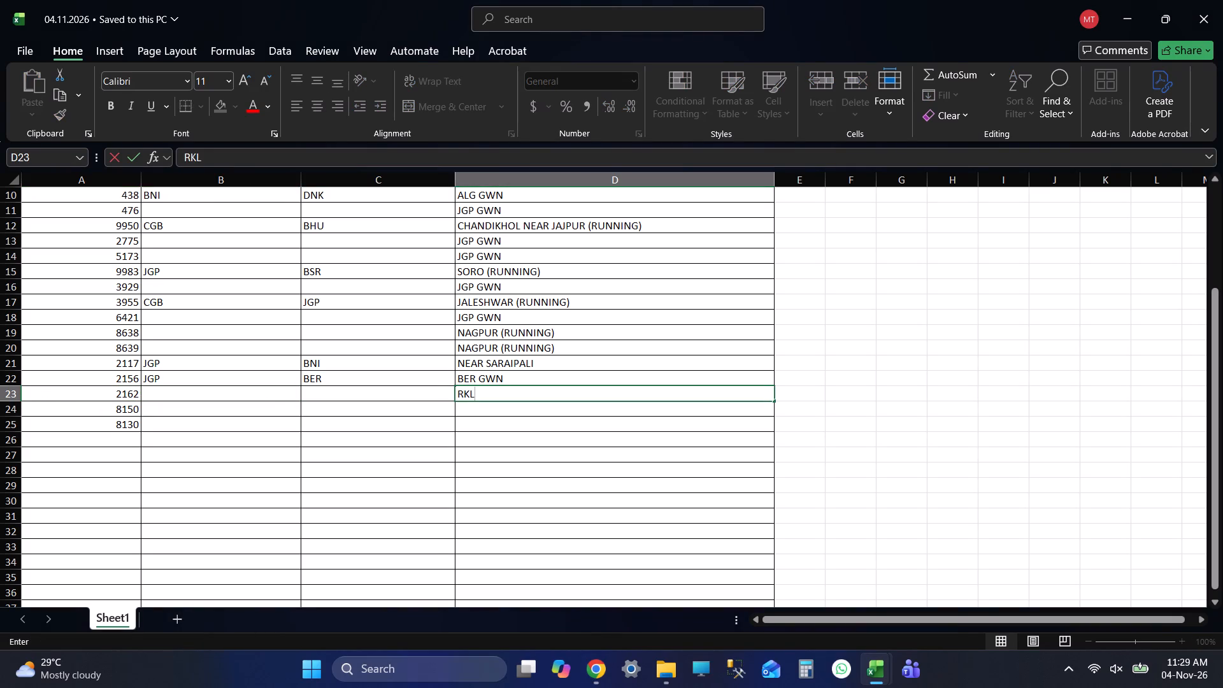
{"action": "key", "text": "Return"}
{"action": "key", "text": "ctrl+s"}
Examine lorry 2162's parked position and its surroundings on the Wheelseye satellite map.
{"action": "key", "text": "alt+Tab"}
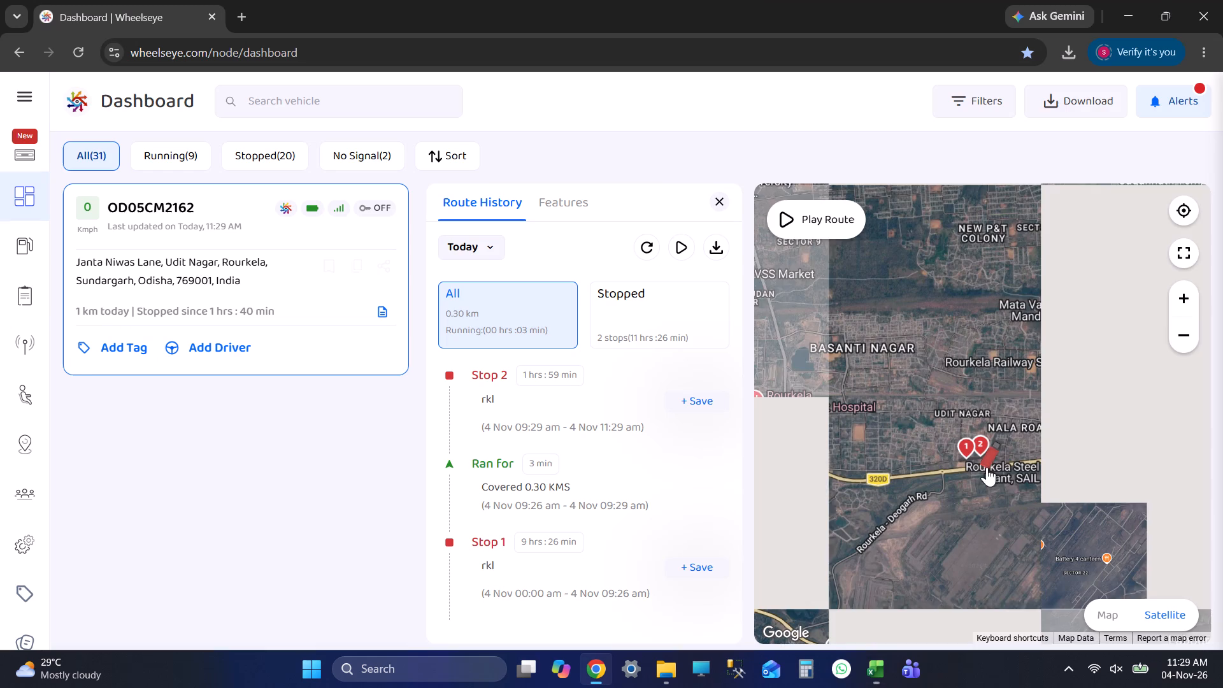
{"action": "scroll", "coordinate": [1001, 450], "scroll_direction": "up", "scroll_amount": 7}
{"action": "scroll", "coordinate": [938, 450], "scroll_direction": "up", "scroll_amount": 8}
{"action": "scroll", "coordinate": [1010, 459], "scroll_direction": "down", "scroll_amount": 1}
{"action": "scroll", "coordinate": [1010, 459], "scroll_direction": "up", "scroll_amount": 2}
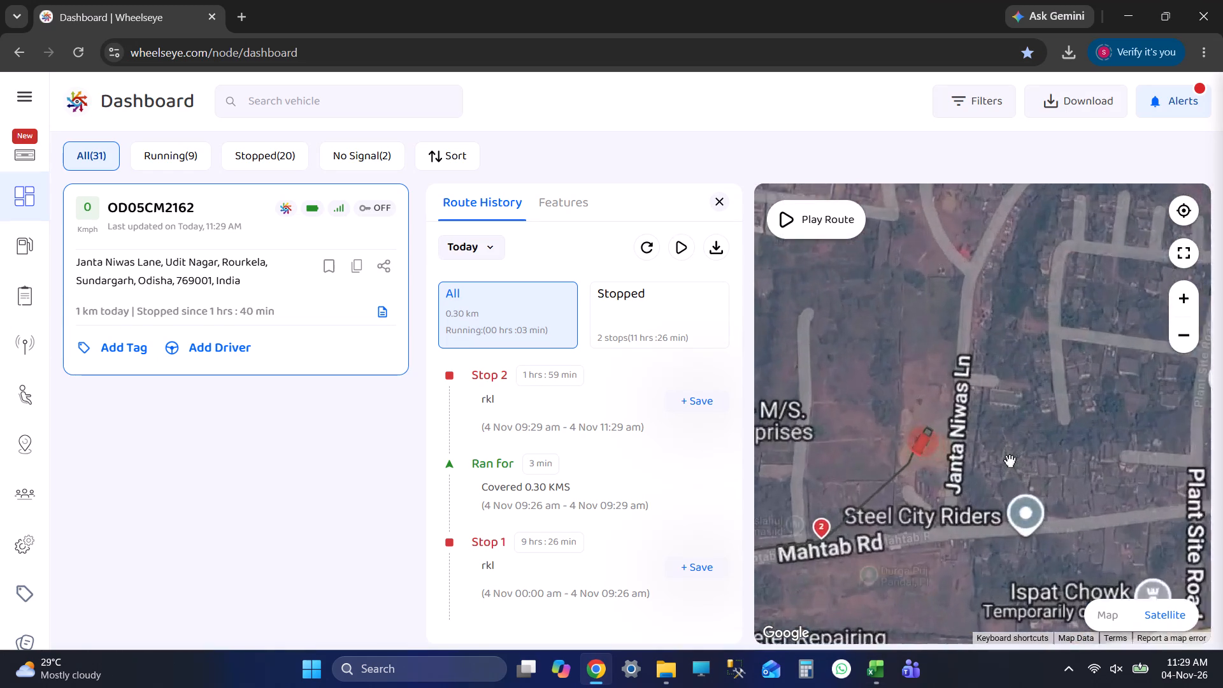
{"action": "left_click_drag", "start_coordinate": [890, 405], "coordinate": [967, 431]}
{"action": "scroll", "coordinate": [922, 438], "scroll_direction": "up", "scroll_amount": 9}
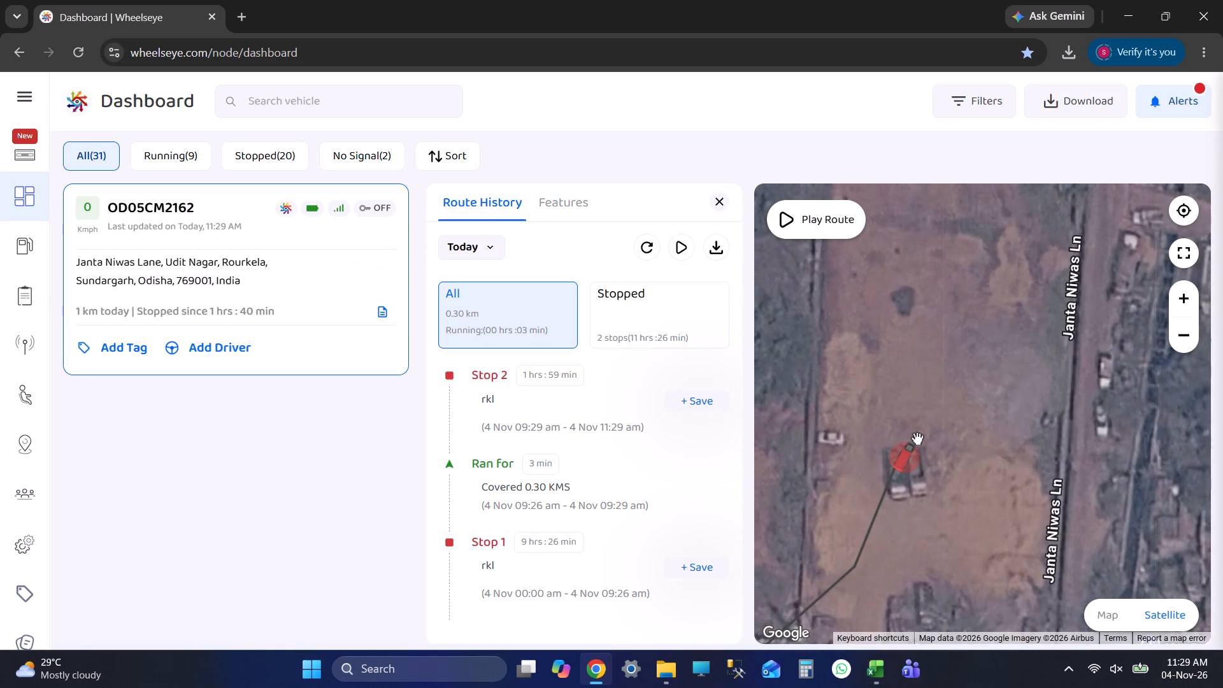
{"action": "scroll", "coordinate": [917, 438], "scroll_direction": "down", "scroll_amount": 1}
{"action": "scroll", "coordinate": [917, 438], "scroll_direction": "up", "scroll_amount": 1}
{"action": "scroll", "coordinate": [917, 438], "scroll_direction": "down", "scroll_amount": 9}
{"action": "scroll", "coordinate": [917, 438], "scroll_direction": "up", "scroll_amount": 1}
{"action": "scroll", "coordinate": [917, 438], "scroll_direction": "down", "scroll_amount": 1}
{"action": "scroll", "coordinate": [917, 438], "scroll_direction": "up", "scroll_amount": 1}
{"action": "scroll", "coordinate": [917, 438], "scroll_direction": "down", "scroll_amount": 1}
{"action": "scroll", "coordinate": [917, 438], "scroll_direction": "up", "scroll_amount": 6}
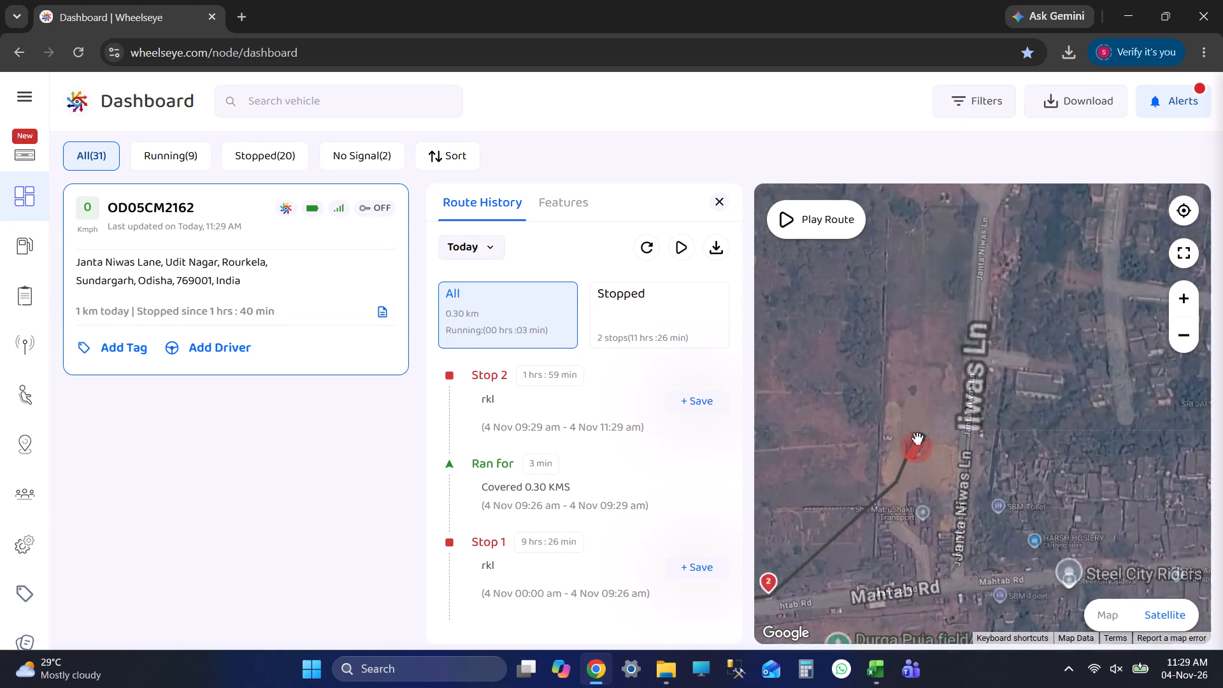
{"action": "scroll", "coordinate": [917, 438], "scroll_direction": "down", "scroll_amount": 6}
{"action": "scroll", "coordinate": [917, 438], "scroll_direction": "up", "scroll_amount": 1}
{"action": "scroll", "coordinate": [917, 438], "scroll_direction": "down", "scroll_amount": 4}
Look up lorry 8150 from the 04.11.2026 workbook on the Wheelseye dashboard and open its route history.
{"action": "key", "text": "alt+Tab"}
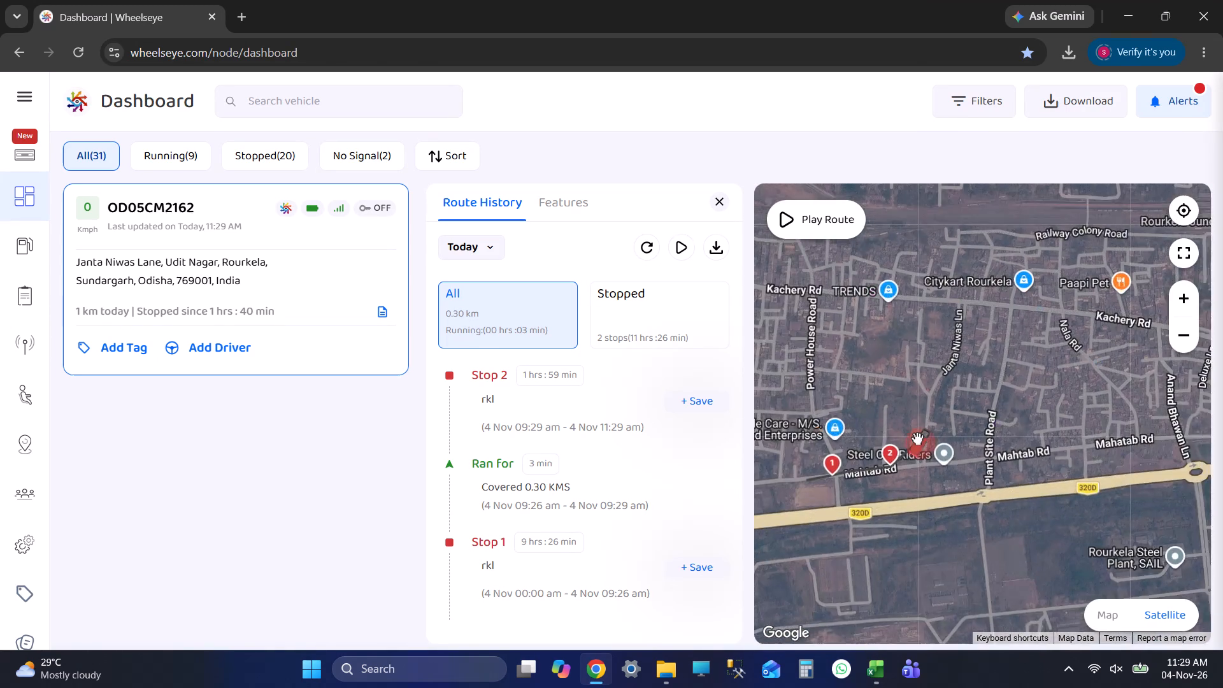
{"action": "key", "text": "shift+Tab"}
{"action": "key", "text": "ctrl+c"}
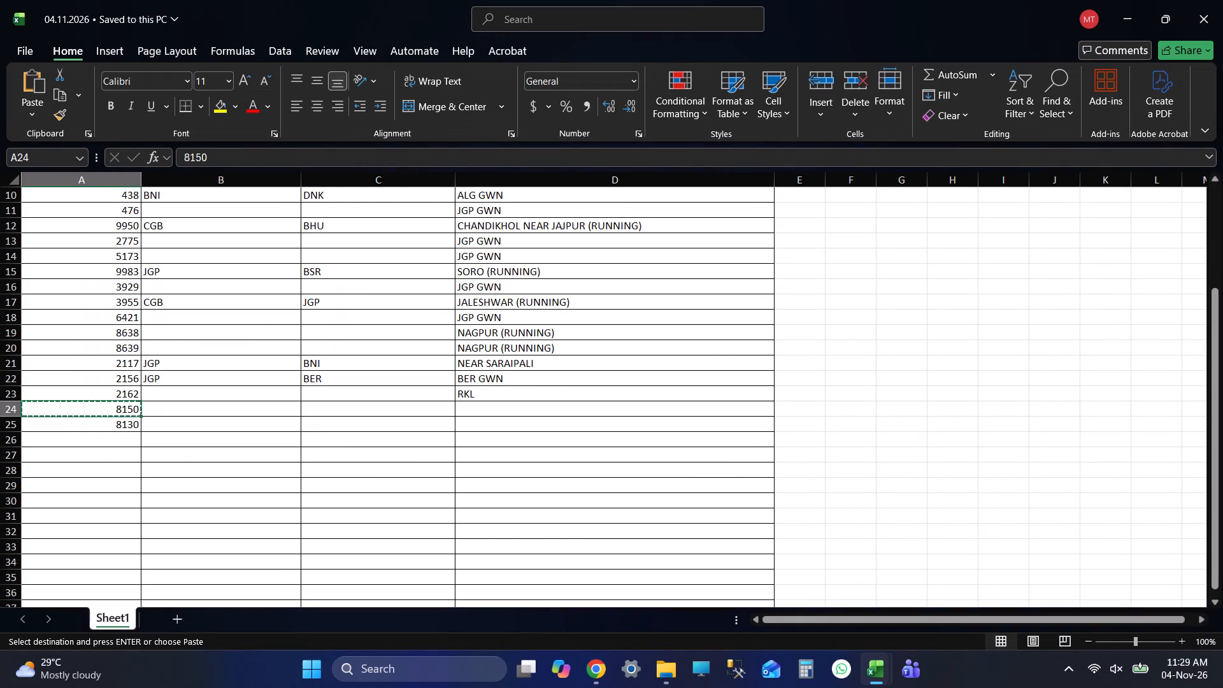
{"action": "key", "text": "alt+Tab"}
{"action": "left_click", "coordinate": [357, 116]}
{"action": "key", "text": "ctrl+v"}
{"action": "key", "text": "Return"}
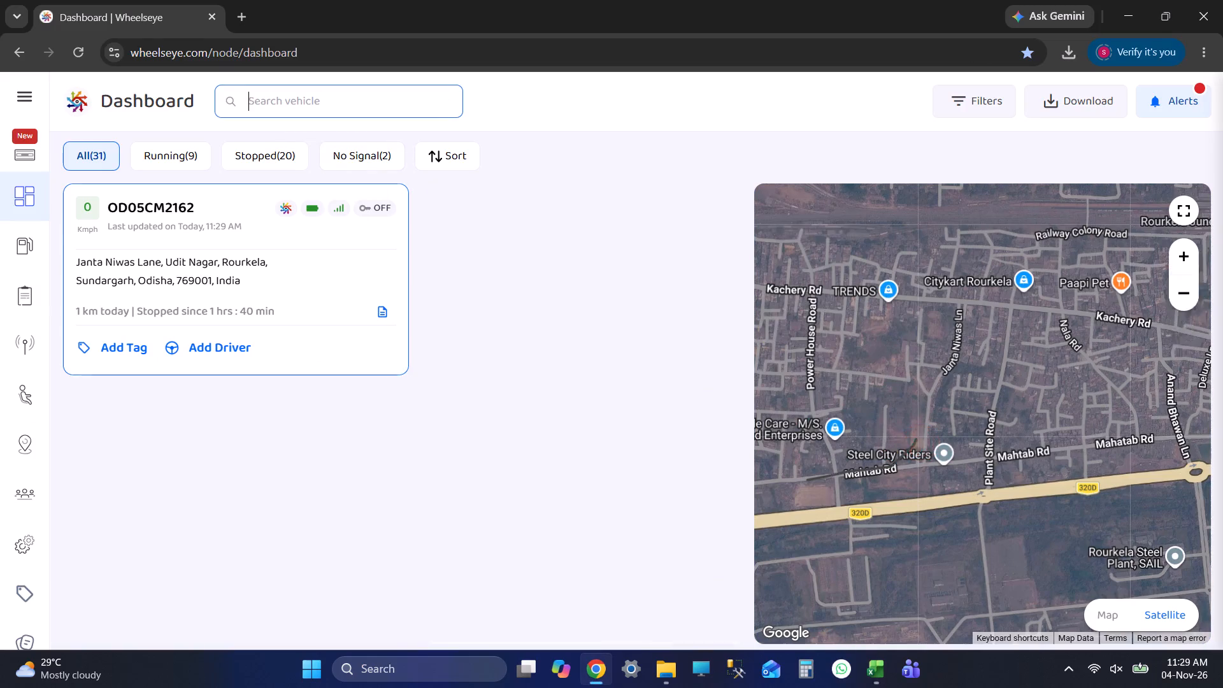
{"action": "left_click", "coordinate": [216, 271]}
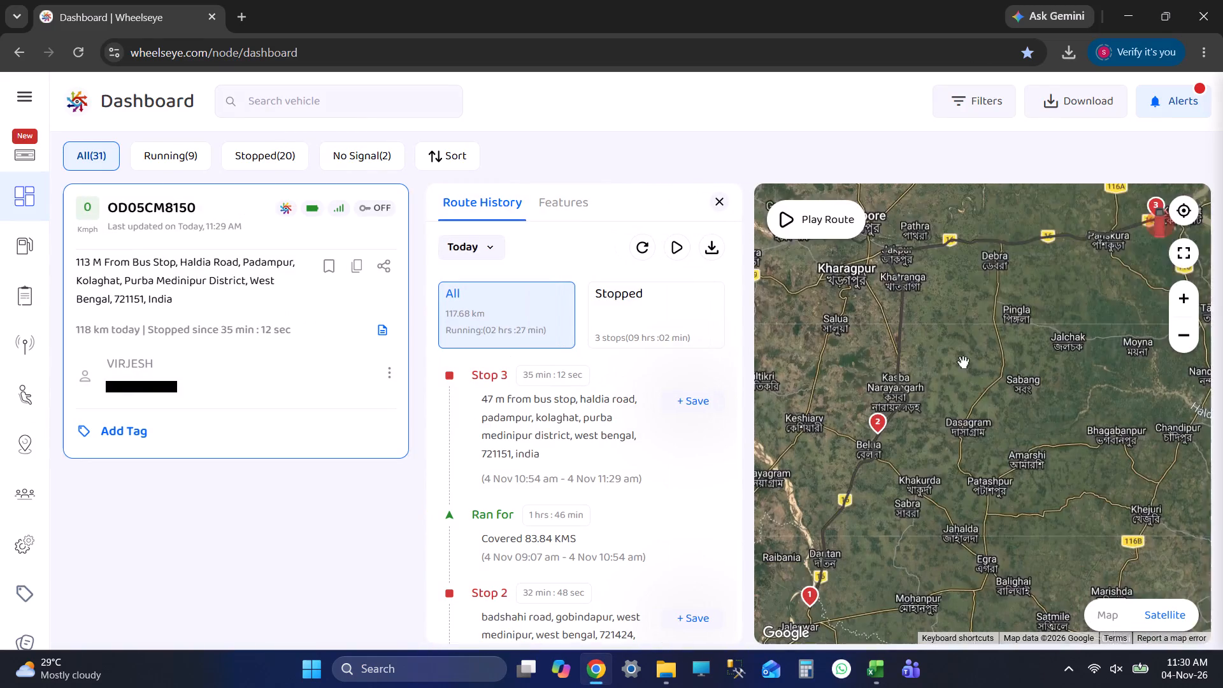
Examine where lorry 8150's stops for today lie on the Wheelseye map.
{"action": "left_click_drag", "start_coordinate": [963, 344], "coordinate": [776, 508]}
{"action": "left_click_drag", "start_coordinate": [803, 494], "coordinate": [1005, 324]}
{"action": "scroll", "coordinate": [1061, 303], "scroll_direction": "down", "scroll_amount": 1}
{"action": "scroll", "coordinate": [1055, 314], "scroll_direction": "up", "scroll_amount": 1}
{"action": "scroll", "coordinate": [1054, 317], "scroll_direction": "down", "scroll_amount": 1}
{"action": "scroll", "coordinate": [1047, 329], "scroll_direction": "up", "scroll_amount": 1}
{"action": "scroll", "coordinate": [1043, 334], "scroll_direction": "down", "scroll_amount": 3}
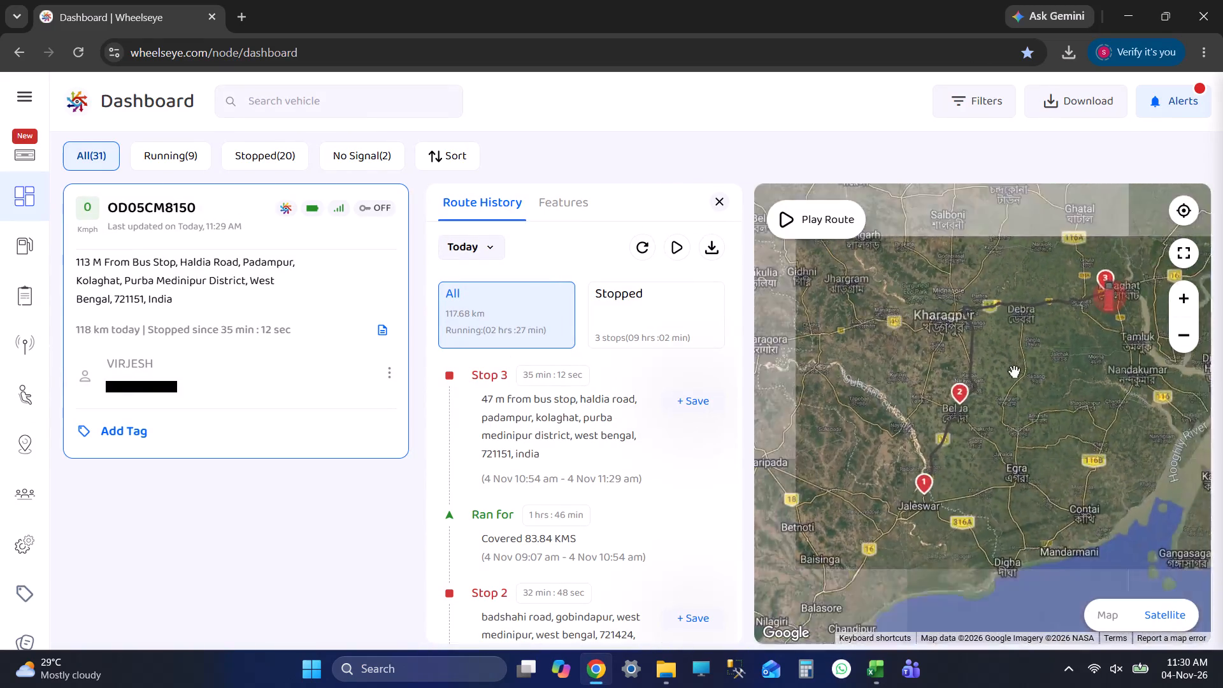
{"action": "scroll", "coordinate": [1014, 371], "scroll_direction": "down", "scroll_amount": 1}
{"action": "scroll", "coordinate": [978, 421], "scroll_direction": "up", "scroll_amount": 8}
{"action": "scroll", "coordinate": [511, 453], "scroll_direction": "down", "scroll_amount": 1}
{"action": "scroll", "coordinate": [527, 424], "scroll_direction": "up", "scroll_amount": 5}
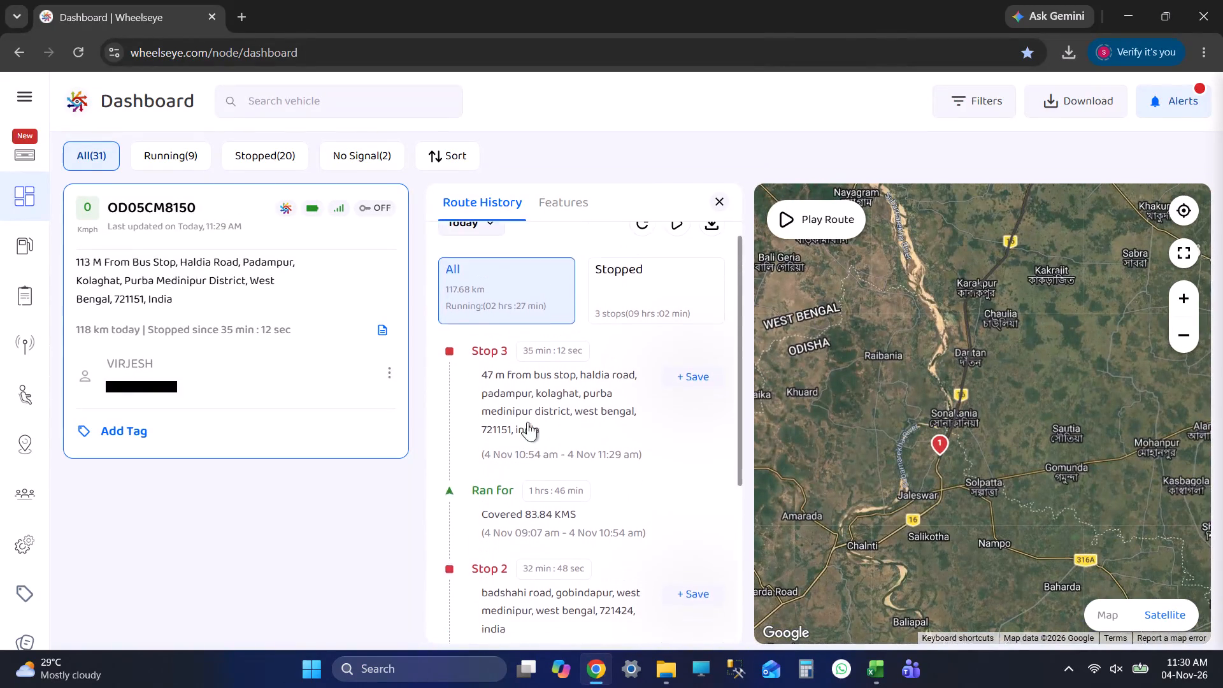
Show lorry 8150's route history for the last 7 days and examine its 3 Nov BSR GWN stop on the map.
{"action": "left_click", "coordinate": [450, 245]}
{"action": "left_click", "coordinate": [497, 341]}
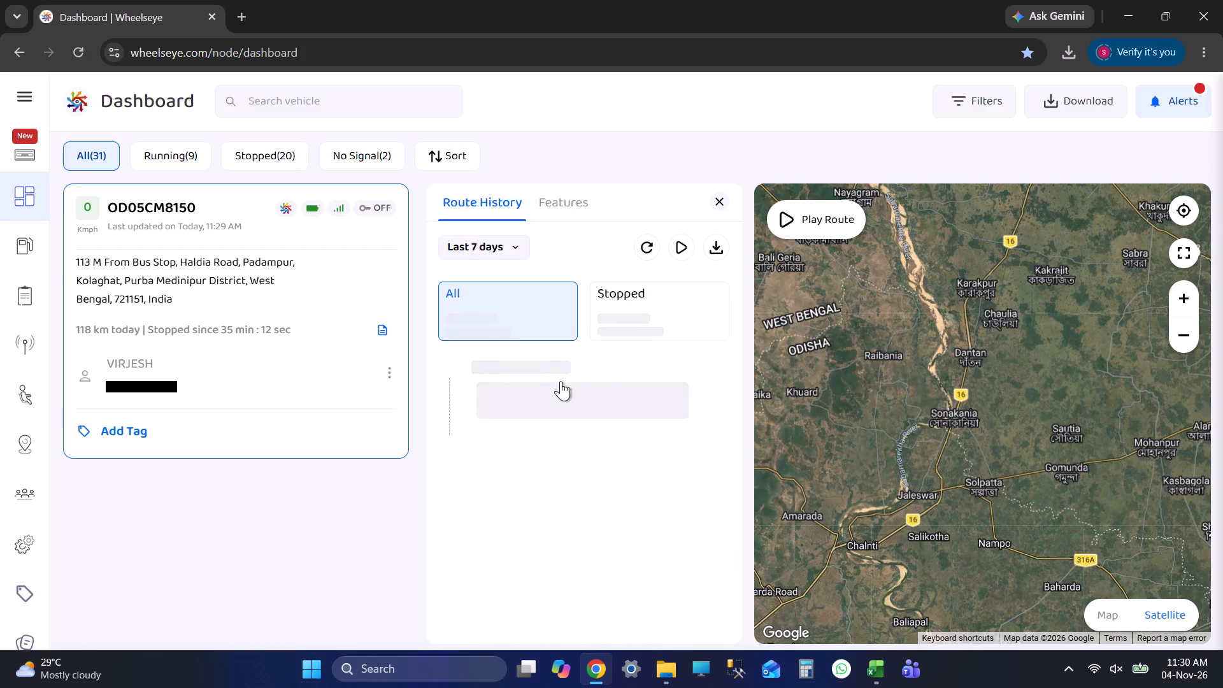
{"action": "scroll", "coordinate": [574, 474], "scroll_direction": "down", "scroll_amount": 14}
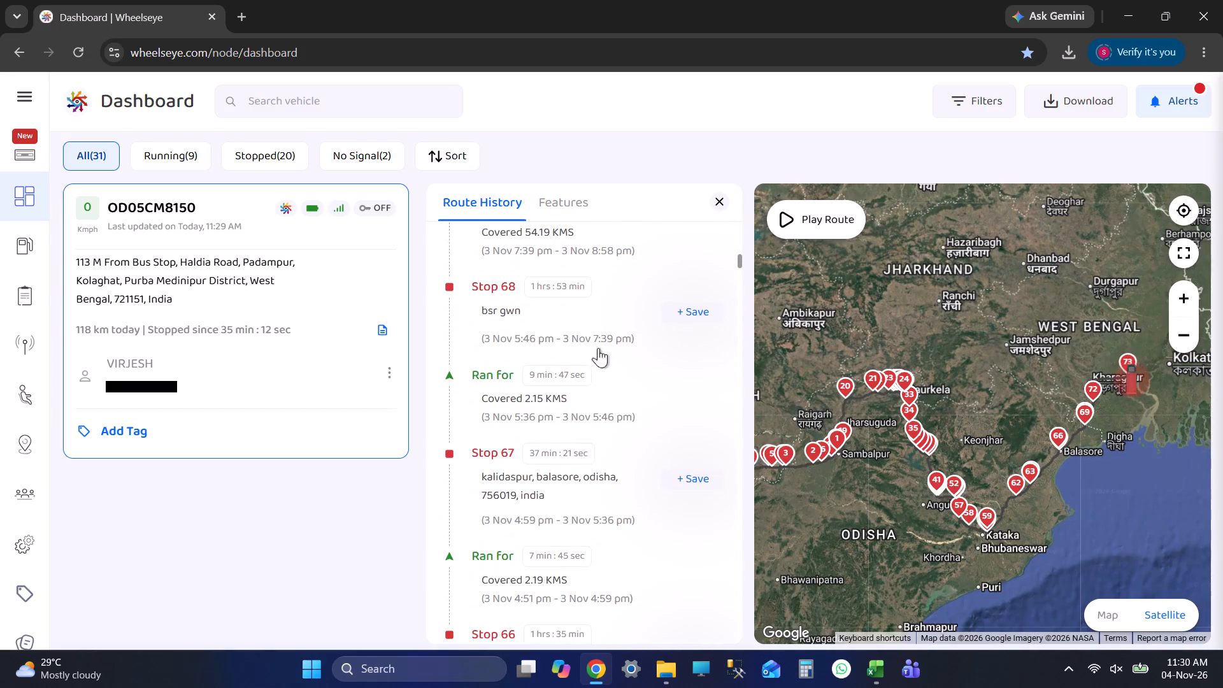
{"action": "left_click", "coordinate": [582, 313]}
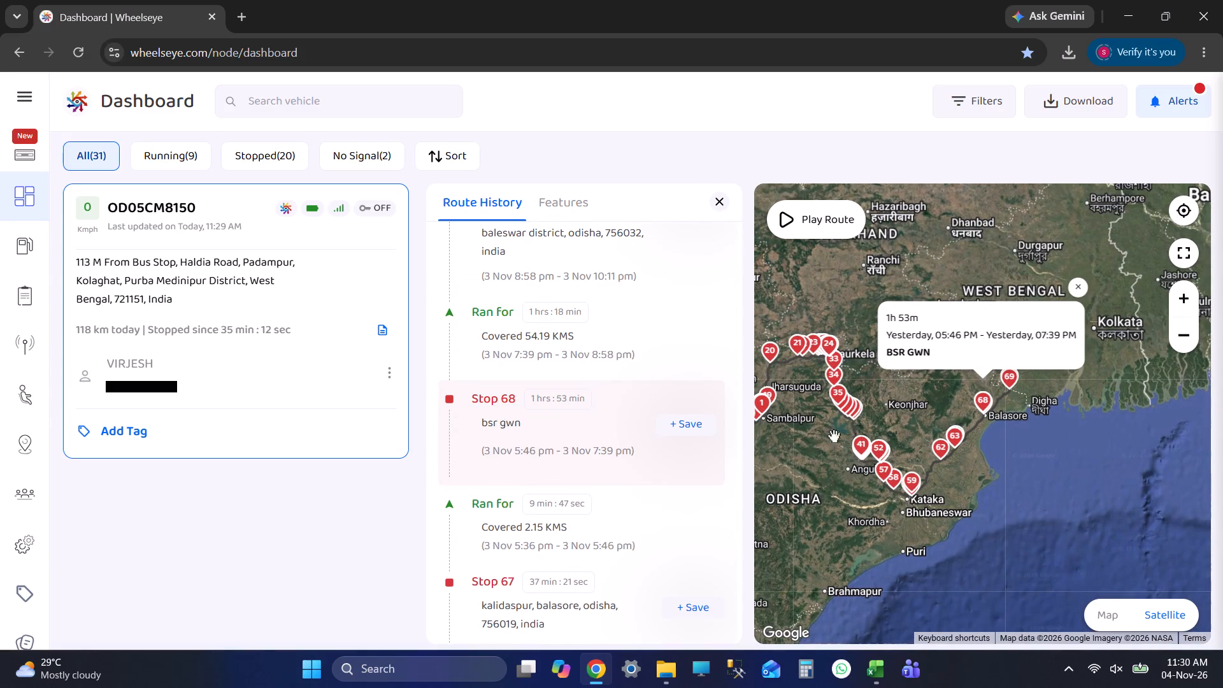
{"action": "scroll", "coordinate": [939, 426], "scroll_direction": "up", "scroll_amount": 5}
{"action": "left_click_drag", "start_coordinate": [989, 433], "coordinate": [856, 454]}
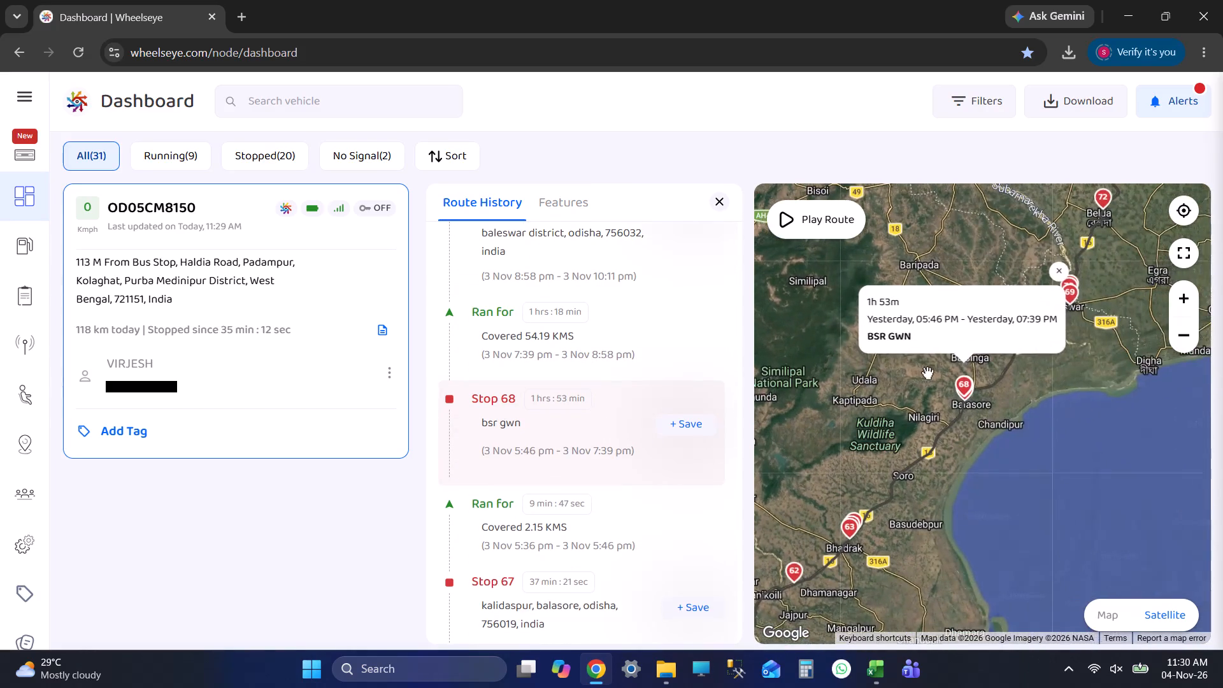
{"action": "scroll", "coordinate": [927, 381], "scroll_direction": "up", "scroll_amount": 5}
{"action": "left_click_drag", "start_coordinate": [977, 431], "coordinate": [822, 437]}
{"action": "scroll", "coordinate": [845, 437], "scroll_direction": "up", "scroll_amount": 2}
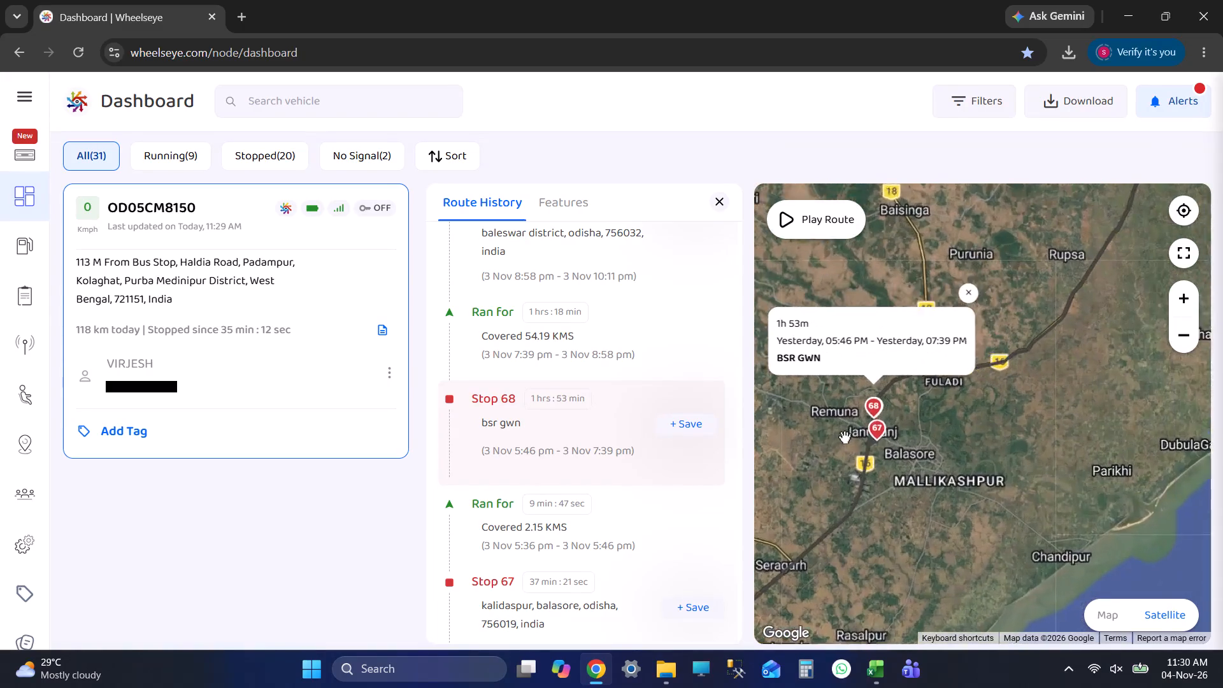
{"action": "scroll", "coordinate": [845, 437], "scroll_direction": "up", "scroll_amount": 1}
{"action": "scroll", "coordinate": [901, 415], "scroll_direction": "up", "scroll_amount": 2}
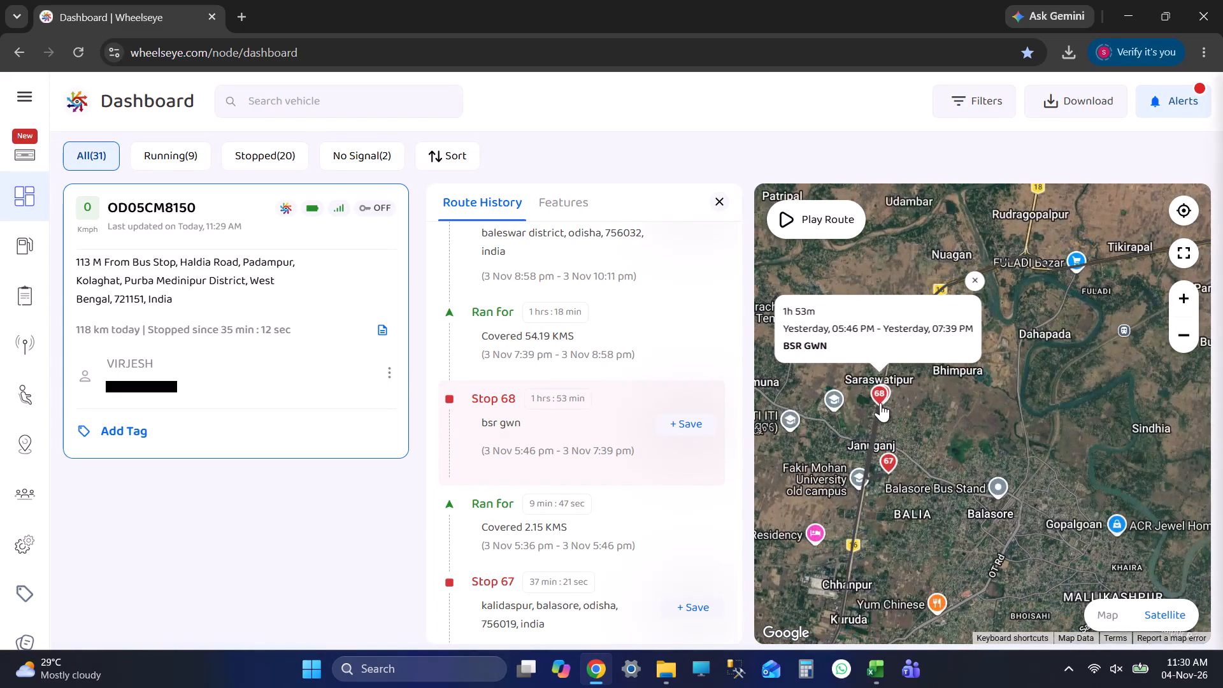
Enter BSR as lorry 8150's trip origin in the 04.11.2026 workbook, and save.
{"action": "key", "text": "alt+Tab"}
{"action": "key", "text": "Tab"}
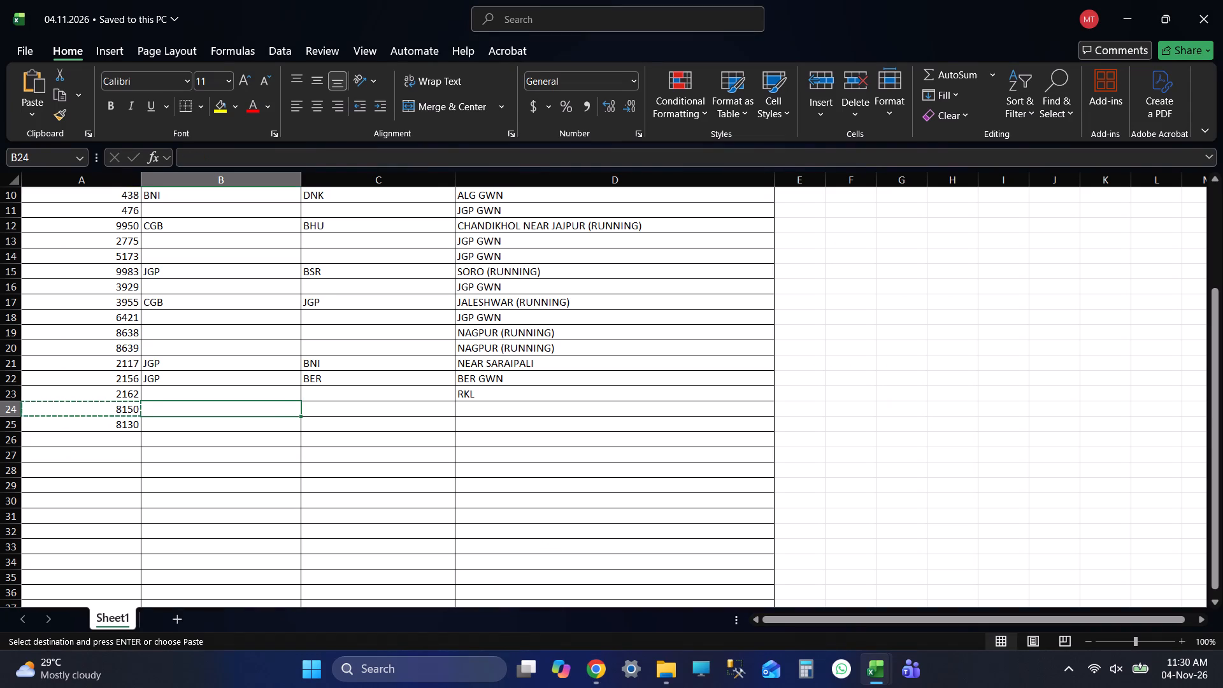
{"action": "type", "text": "BSR"}
{"action": "key", "text": "Tab"}
{"action": "key", "text": "ctrl+s"}
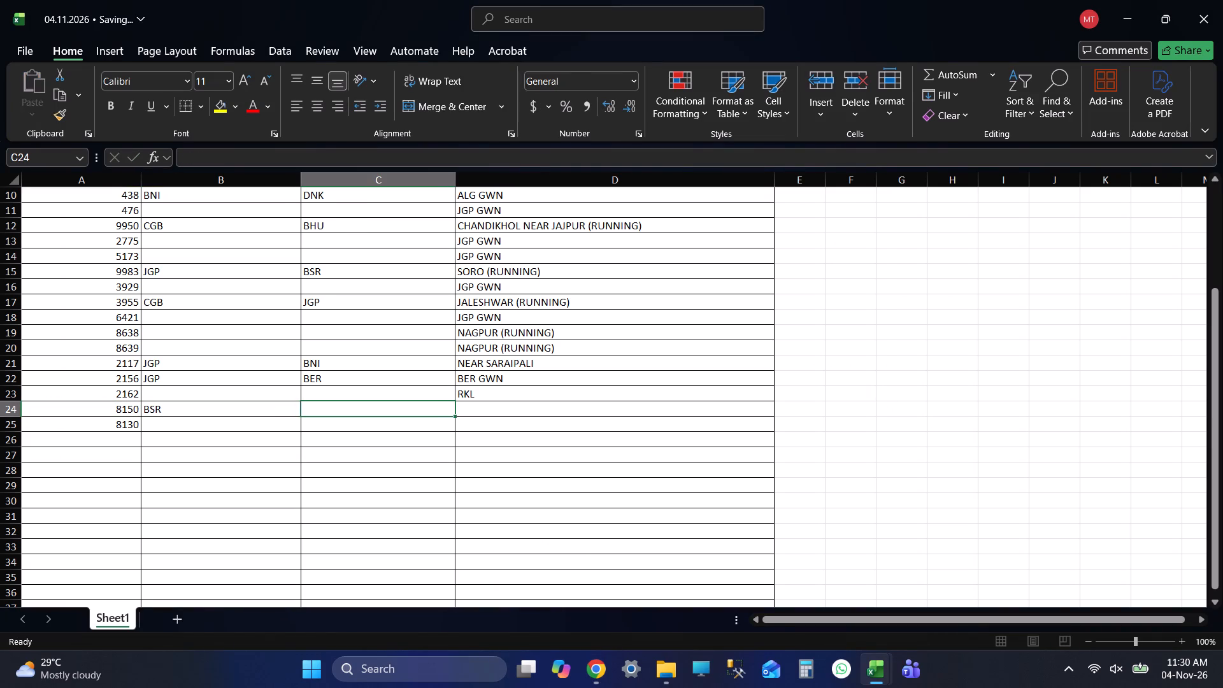
{"action": "key", "text": "ctrl+s"}
{"action": "key", "text": "ctrl+s"}
{"action": "key", "text": "ctrl+s"}
{"action": "key", "text": "ctrl+s"}
Examine lorry 8150's Wheelseye stops after BSR GWN on the map, up to the latest one.
{"action": "key", "text": "alt+Tab"}
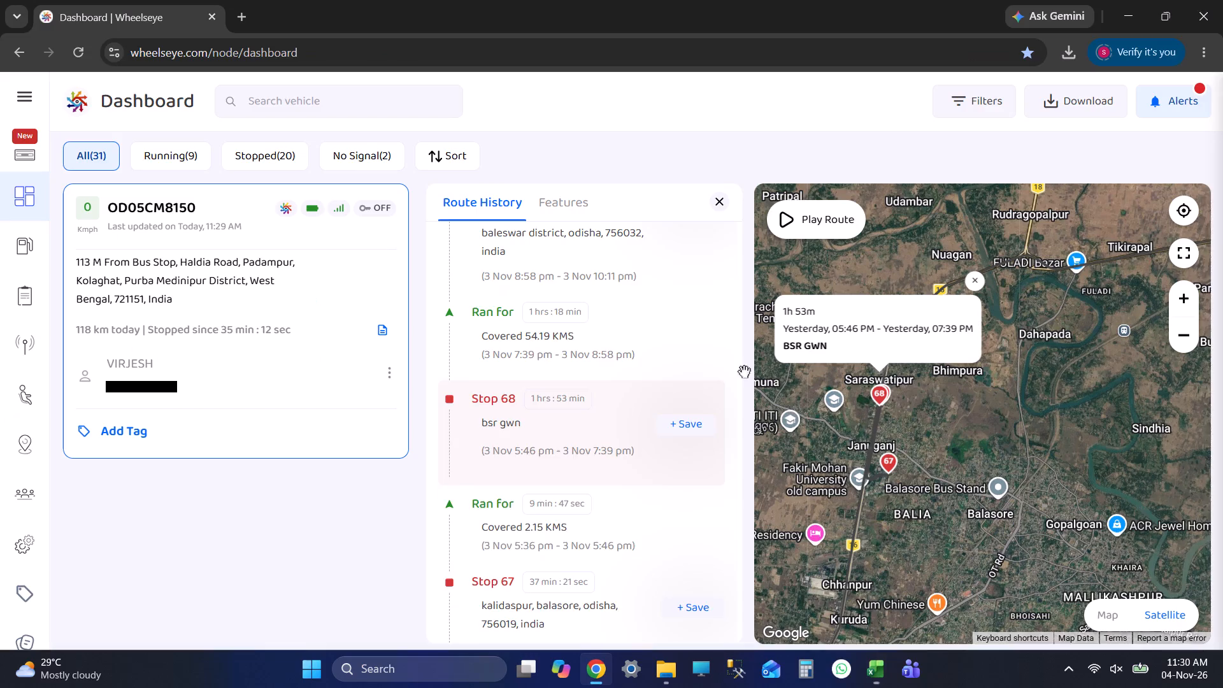
{"action": "scroll", "coordinate": [589, 383], "scroll_direction": "up", "scroll_amount": 3}
{"action": "scroll", "coordinate": [573, 444], "scroll_direction": "down", "scroll_amount": 2}
{"action": "left_click", "coordinate": [603, 341]}
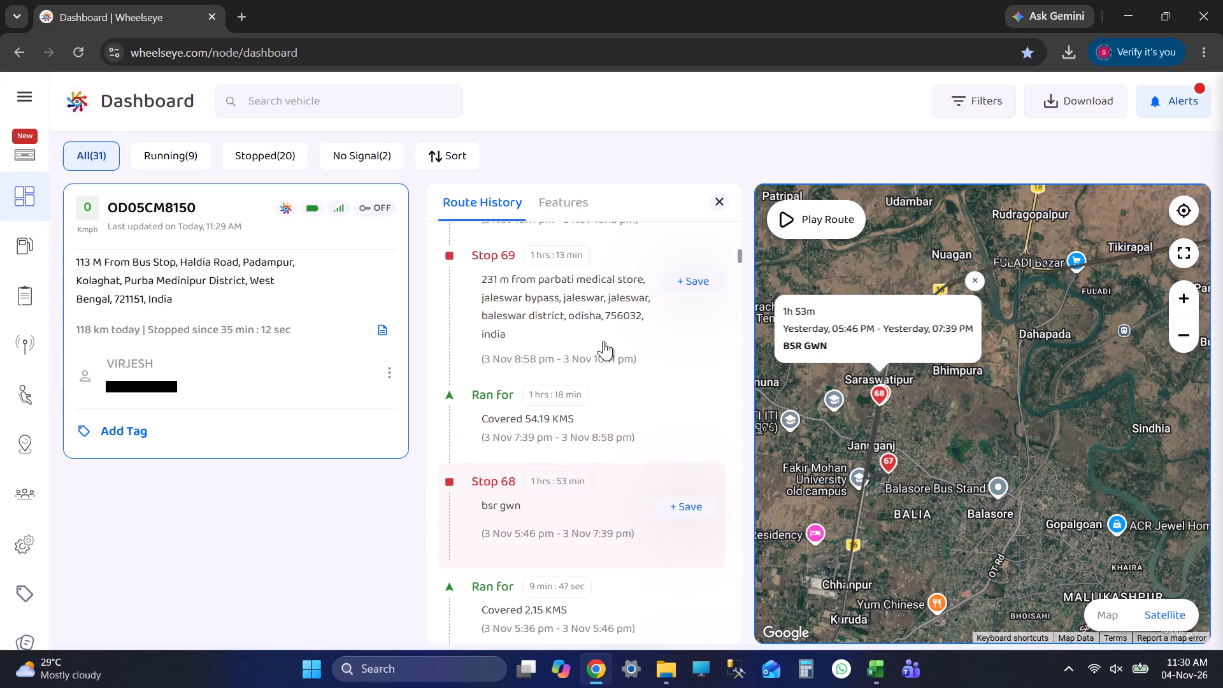
{"action": "scroll", "coordinate": [619, 424], "scroll_direction": "up", "scroll_amount": 3}
{"action": "left_click", "coordinate": [597, 429]}
{"action": "scroll", "coordinate": [597, 427], "scroll_direction": "up", "scroll_amount": 4}
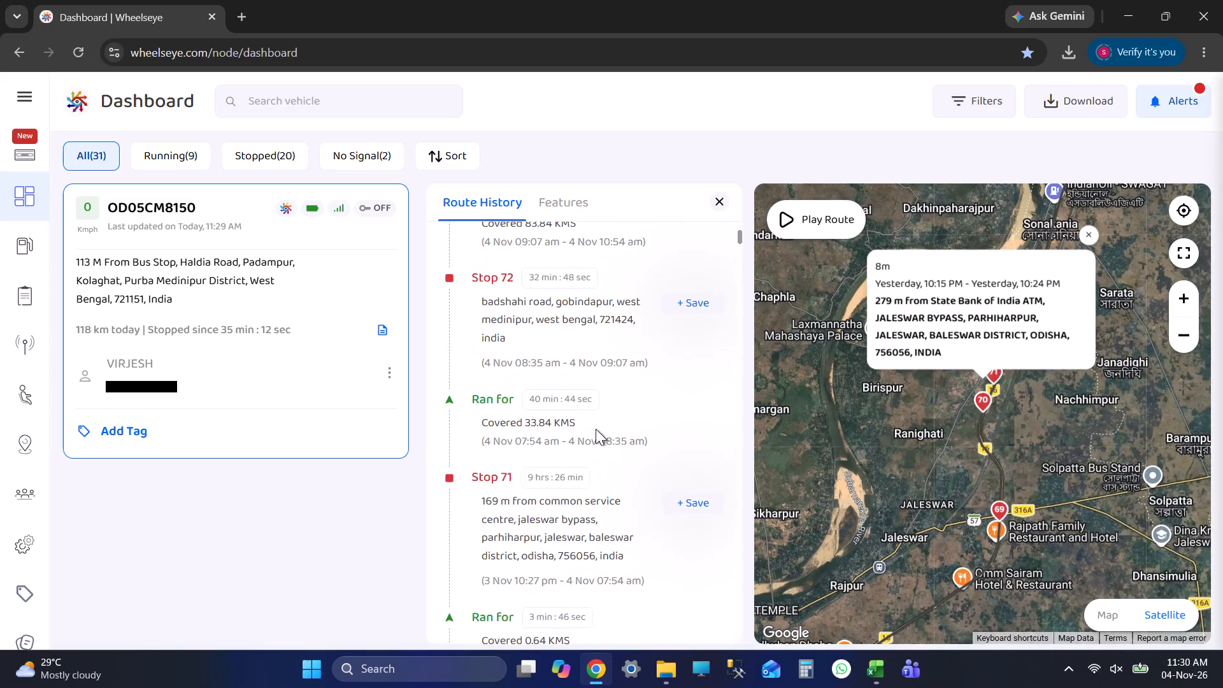
{"action": "left_click", "coordinate": [582, 536]}
{"action": "scroll", "coordinate": [619, 484], "scroll_direction": "up", "scroll_amount": 4}
{"action": "left_click", "coordinate": [575, 496]}
{"action": "scroll", "coordinate": [581, 501], "scroll_direction": "up", "scroll_amount": 3}
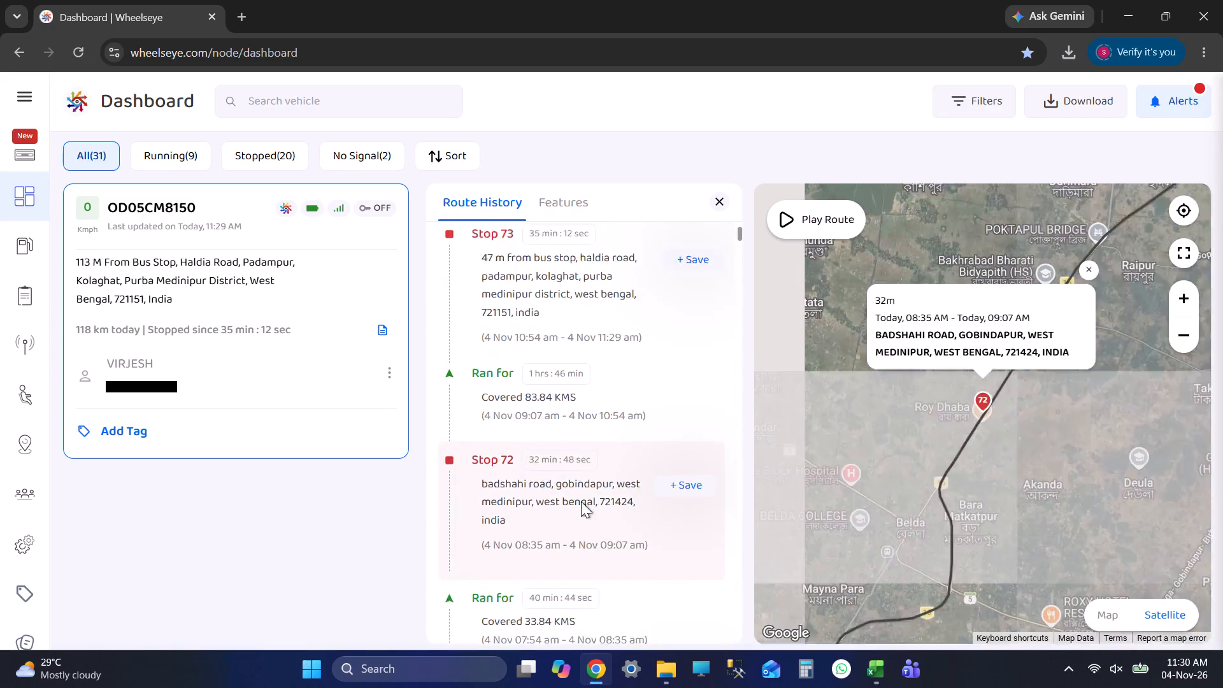
{"action": "scroll", "coordinate": [581, 501], "scroll_direction": "up", "scroll_amount": 1}
{"action": "left_click", "coordinate": [583, 431]}
{"action": "scroll", "coordinate": [1012, 411], "scroll_direction": "down", "scroll_amount": 3}
{"action": "left_click_drag", "start_coordinate": [1031, 415], "coordinate": [1010, 441]}
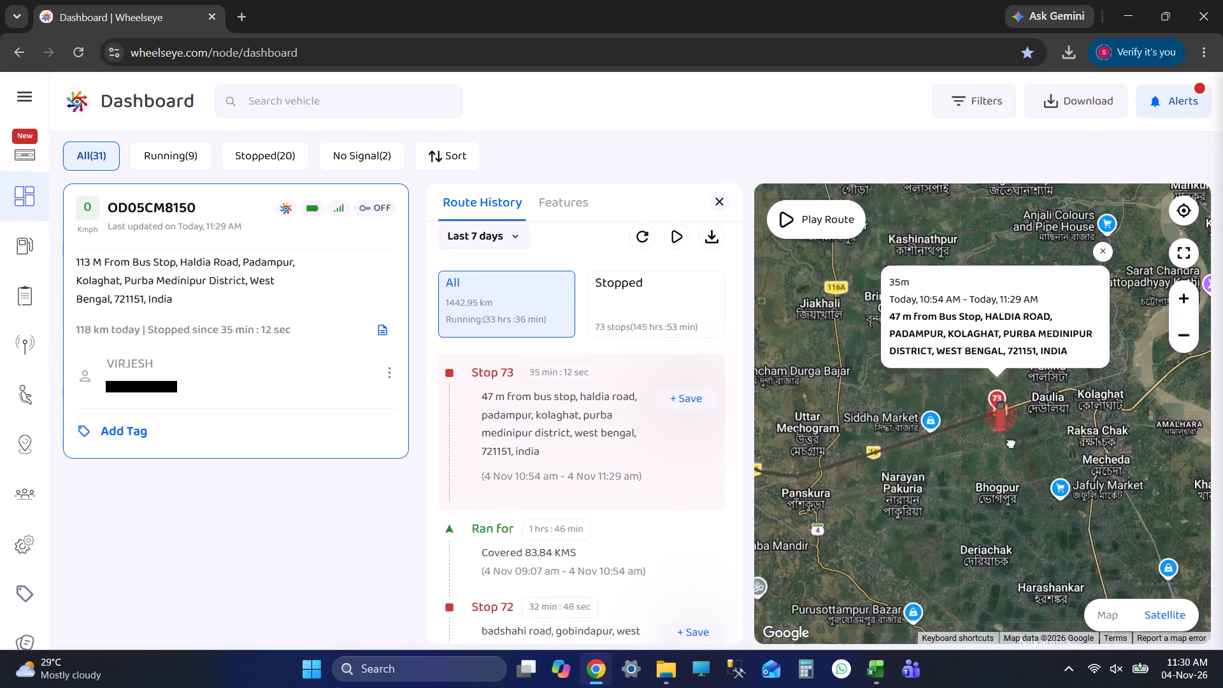
{"action": "left_click_drag", "start_coordinate": [1010, 441], "coordinate": [984, 466]}
{"action": "left_click", "coordinate": [1041, 298]}
Enter KOLKATA as lorry 8150's trip destination in the 04.11.2026 workbook, and save.
{"action": "key", "text": "alt+Tab"}
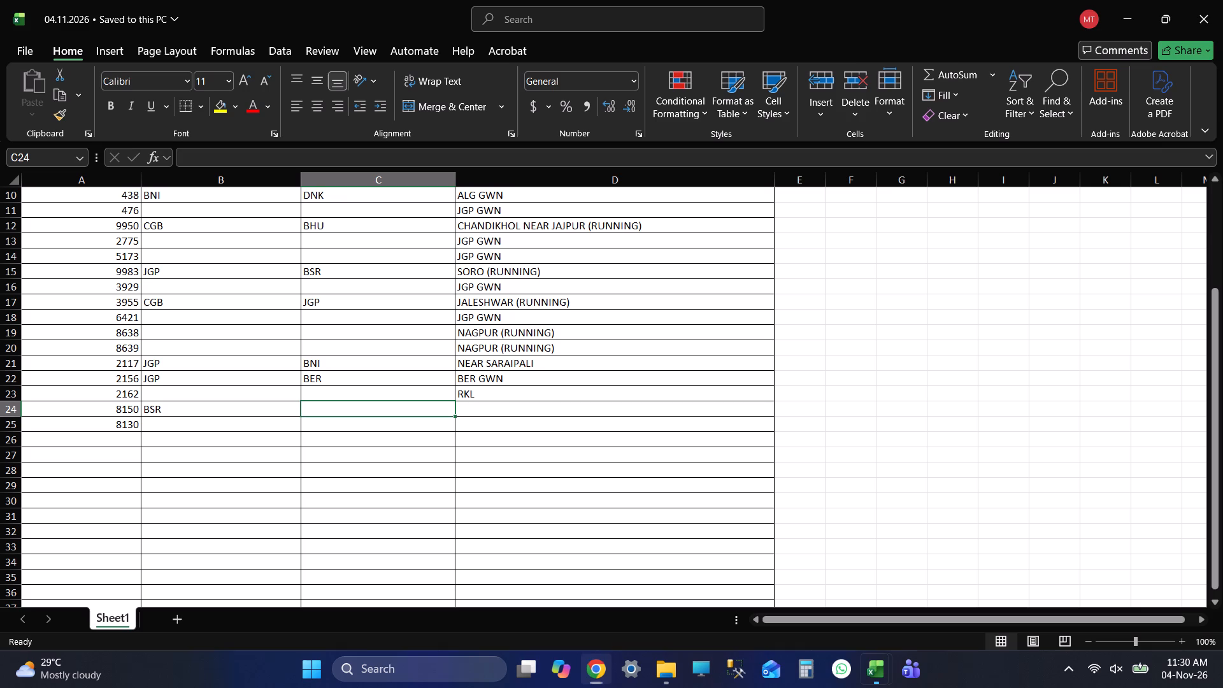
{"action": "key", "text": "Tab"}
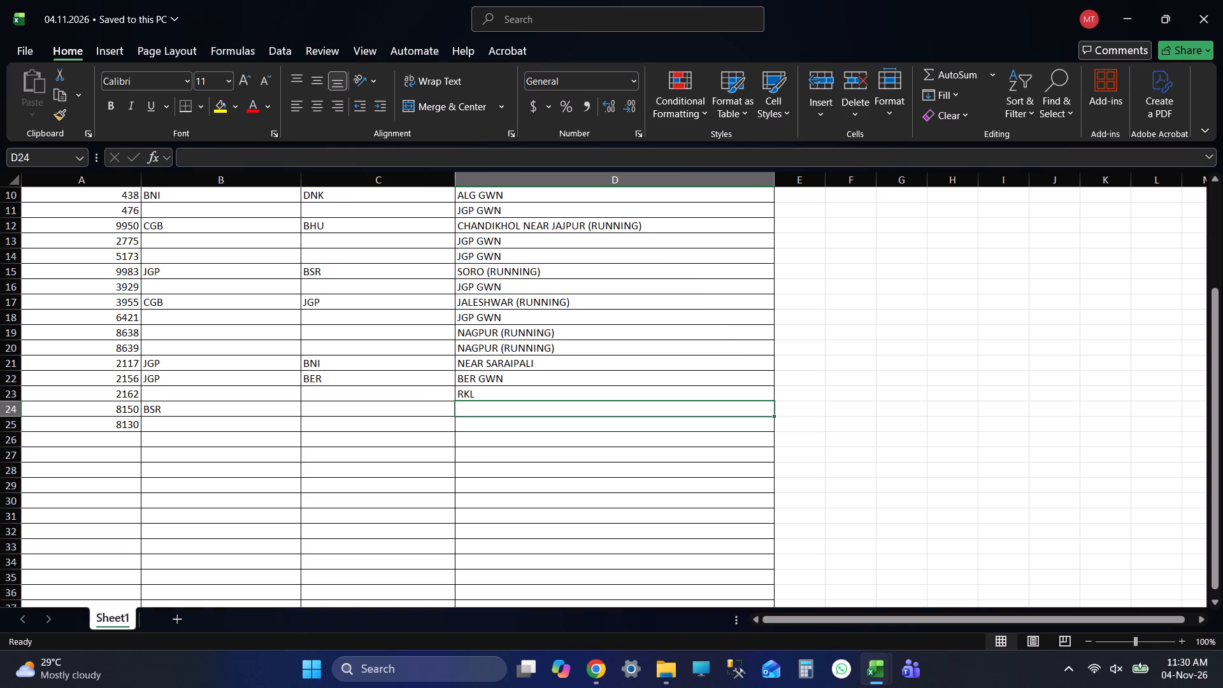
{"action": "key", "text": "shift+Tab"}
{"action": "type", "text": "KOLKTA"}
{"action": "key", "text": "BackSpace"}
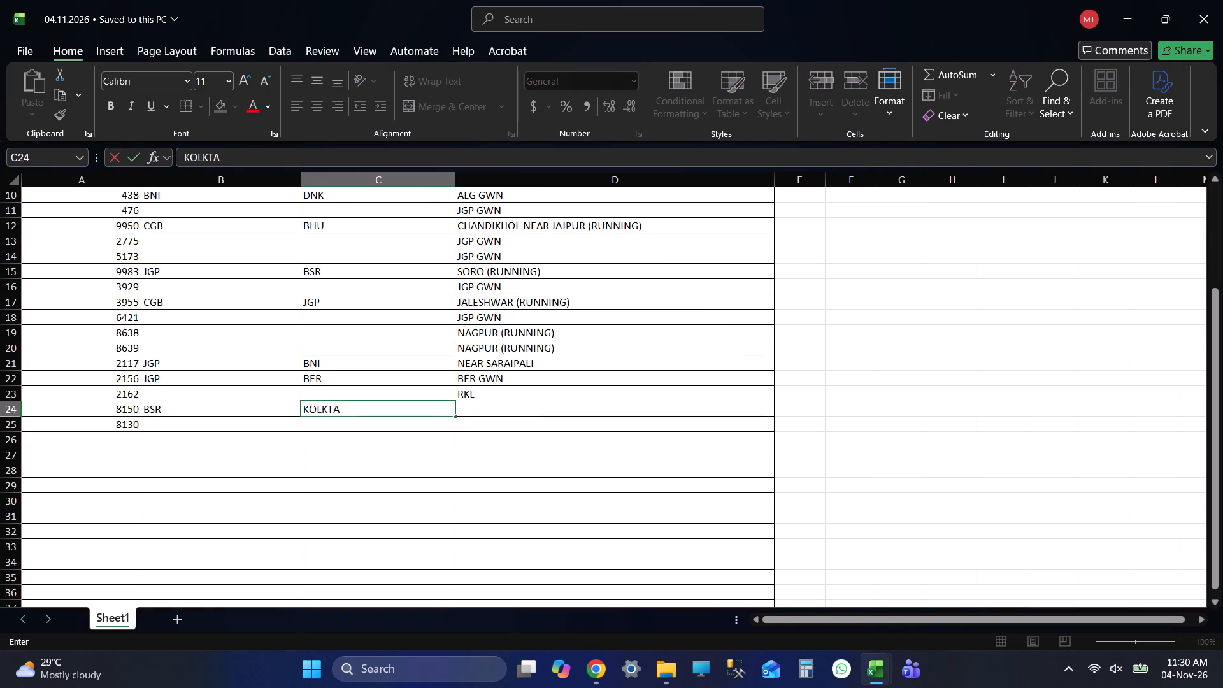
{"action": "key", "text": "BackSpace"}
{"action": "type", "text": "ATA"}
{"action": "key", "text": "Tab"}
{"action": "key", "text": "ctrl+s"}
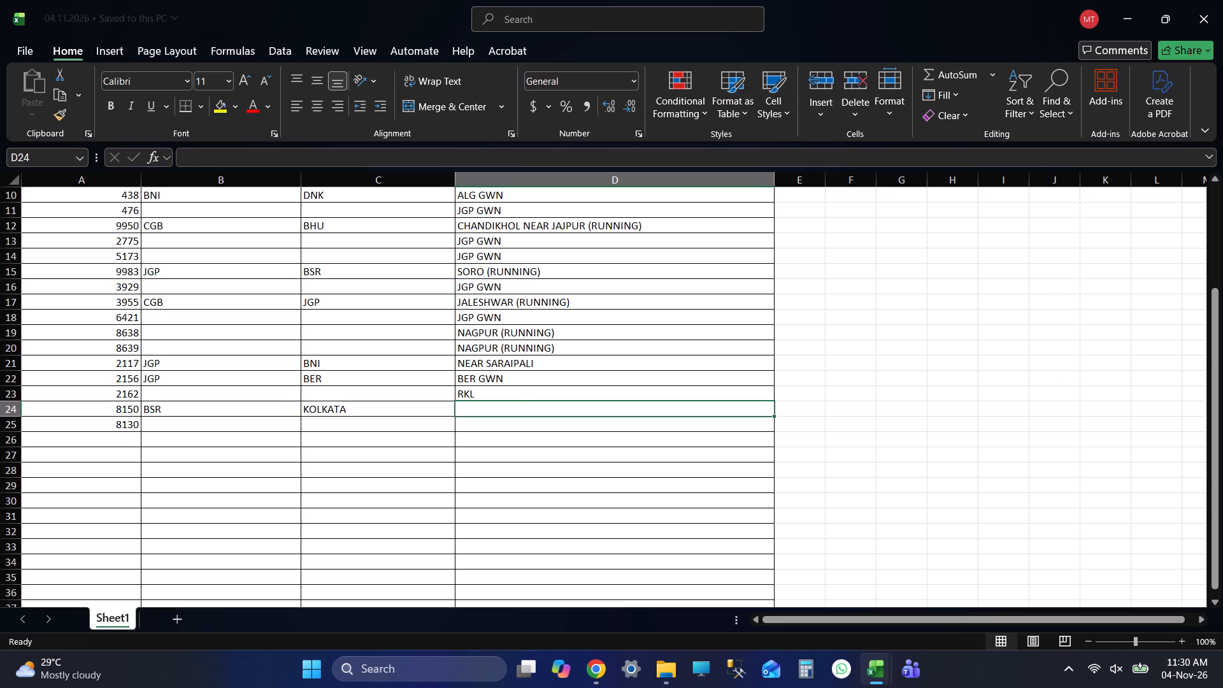
Enter KOLAGHAT as lorry 8150's current location in the 04.11.2026 workbook, and save.
{"action": "type", "text": "KOLAGHAT"}
{"action": "key", "text": "Return"}
{"action": "key", "text": "ctrl+s"}
{"action": "key", "text": "ctrl+s"}
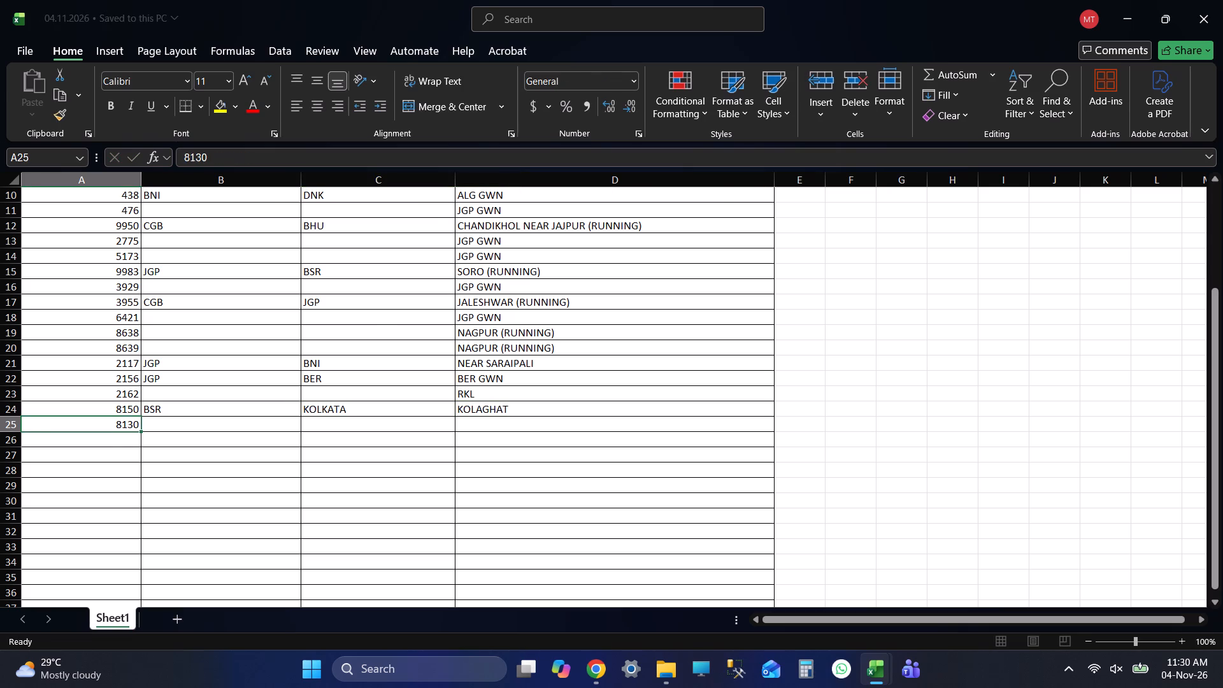
Look up lorry 8130 from the 04.11.2026 workbook on the Wheelseye dashboard and view its route history on the map.
{"action": "key", "text": "alt+Tab"}
{"action": "key", "text": "alt+Tab"}
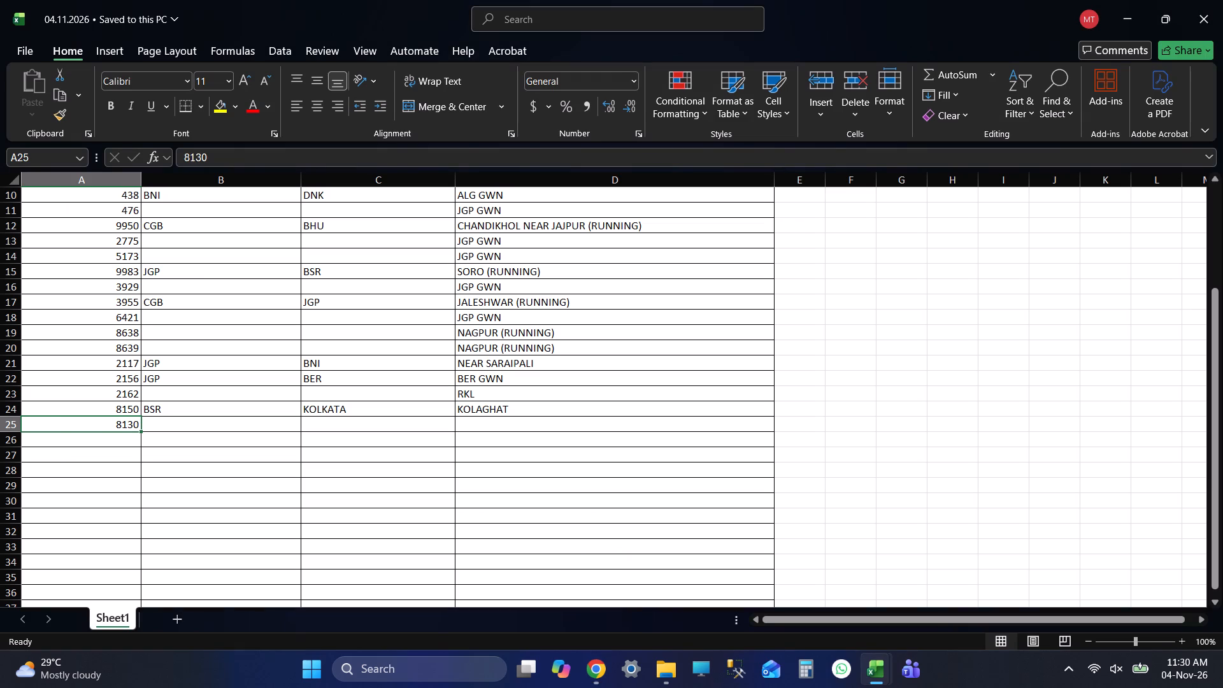
{"action": "key", "text": "ctrl+c"}
{"action": "key", "text": "alt+Tab"}
{"action": "left_click", "coordinate": [307, 100]}
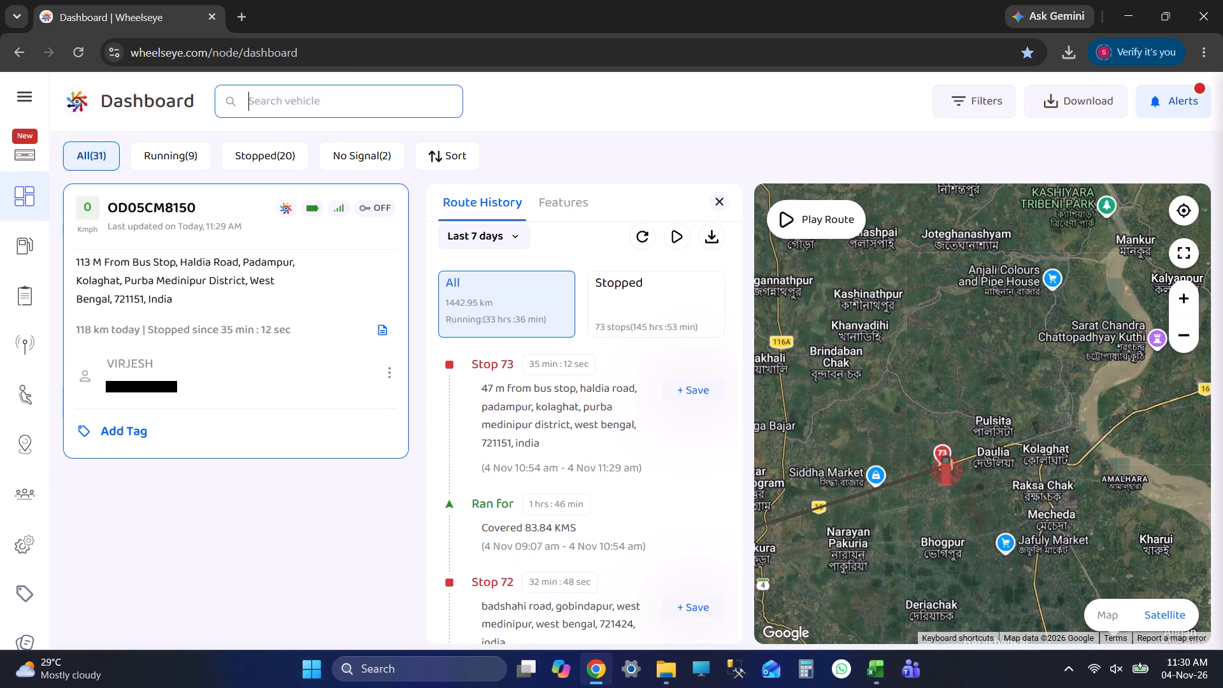
{"action": "key", "text": "ctrl+v"}
{"action": "key", "text": "Return"}
{"action": "left_click", "coordinate": [206, 329]}
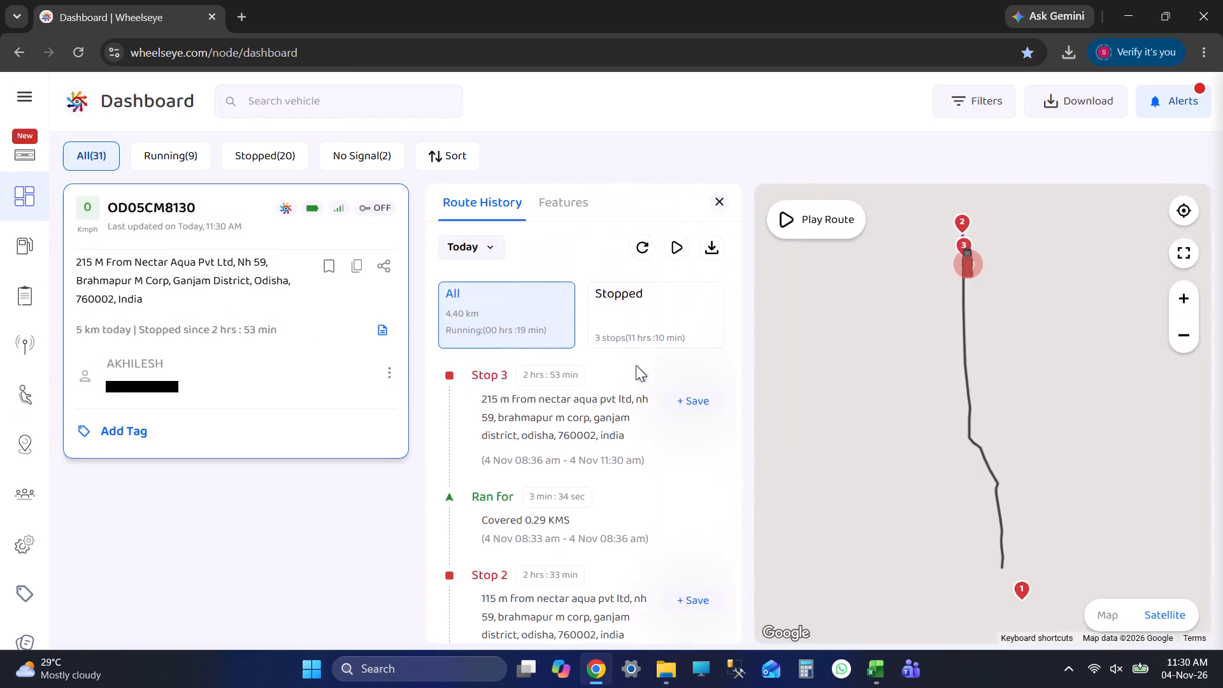
{"action": "left_click_drag", "start_coordinate": [931, 266], "coordinate": [920, 283]}
{"action": "scroll", "coordinate": [920, 287], "scroll_direction": "down", "scroll_amount": 4}
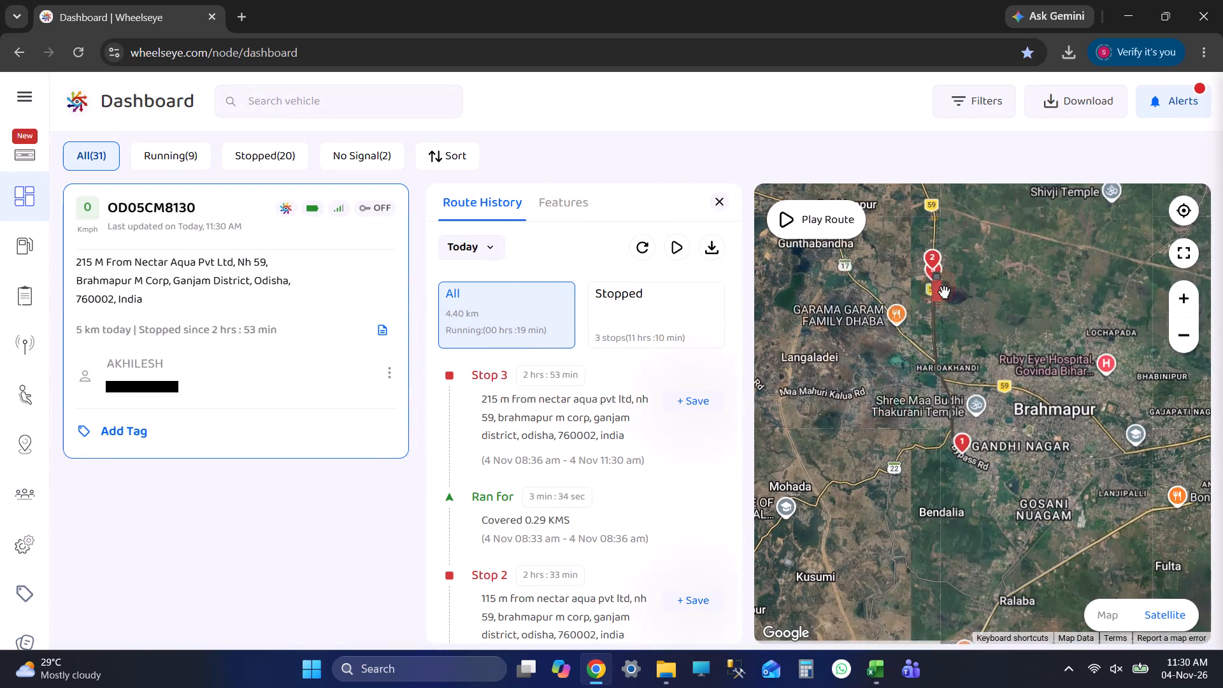
Extend lorry 8130's Wheelseye route history to the last 7 days and examine its stops from BER onward on the map.
{"action": "left_click_drag", "start_coordinate": [945, 264], "coordinate": [930, 312]}
{"action": "key", "text": "alt+Tab"}
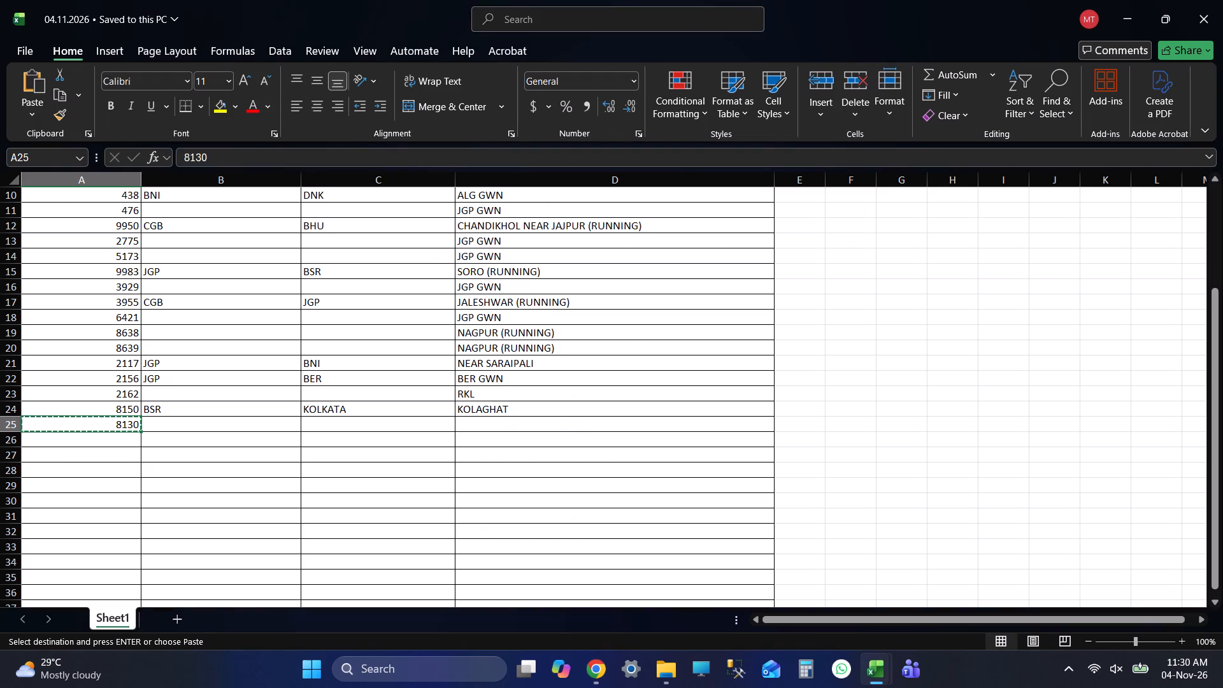
{"action": "key", "text": "Tab"}
{"action": "key", "text": "alt+Tab"}
{"action": "scroll", "coordinate": [950, 481], "scroll_direction": "up", "scroll_amount": 3}
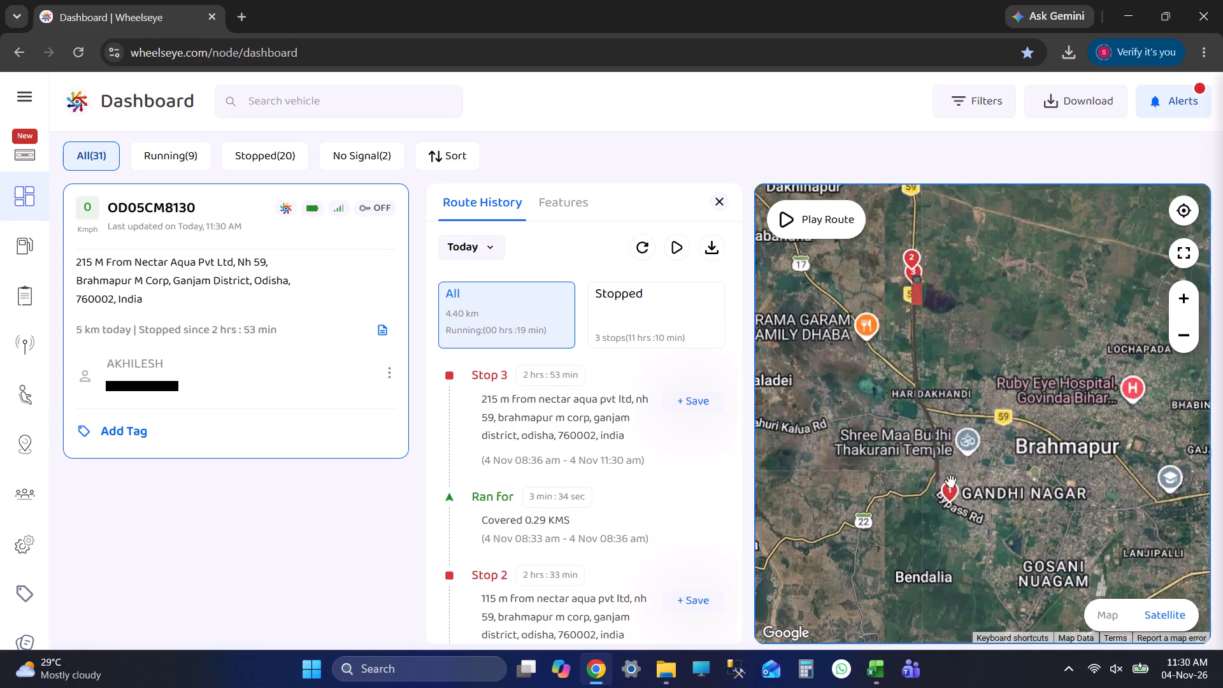
{"action": "scroll", "coordinate": [950, 481], "scroll_direction": "up", "scroll_amount": 13}
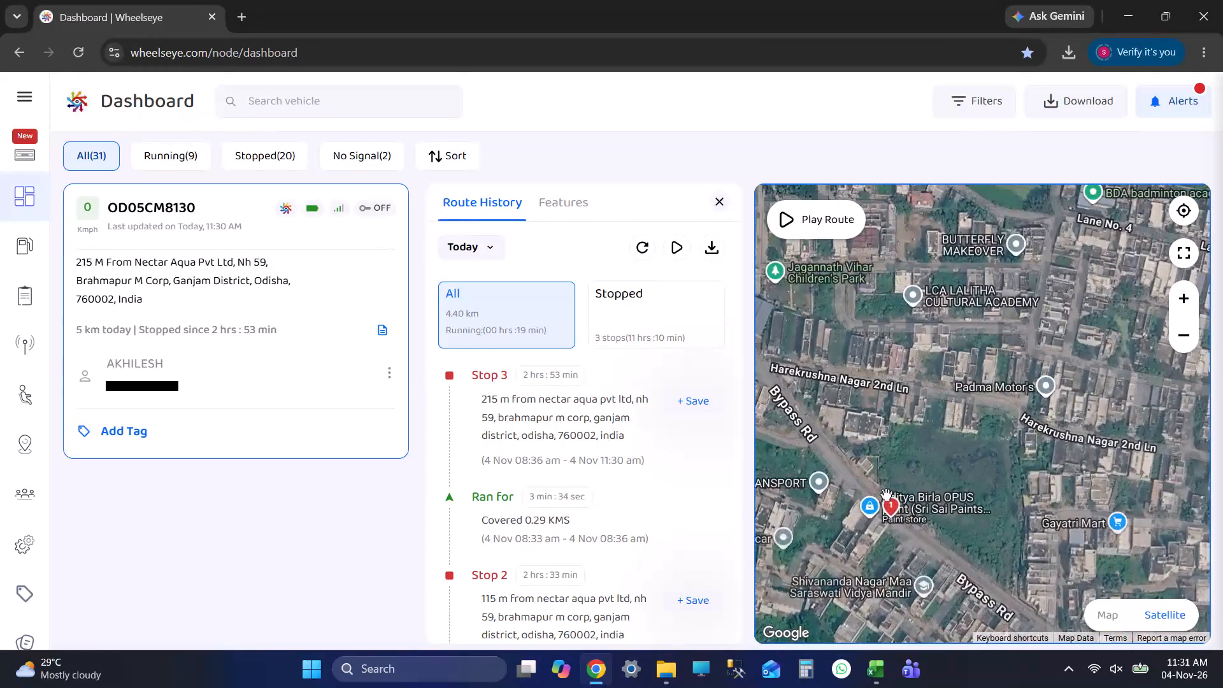
{"action": "left_click", "coordinate": [474, 240]}
{"action": "left_click", "coordinate": [497, 359]}
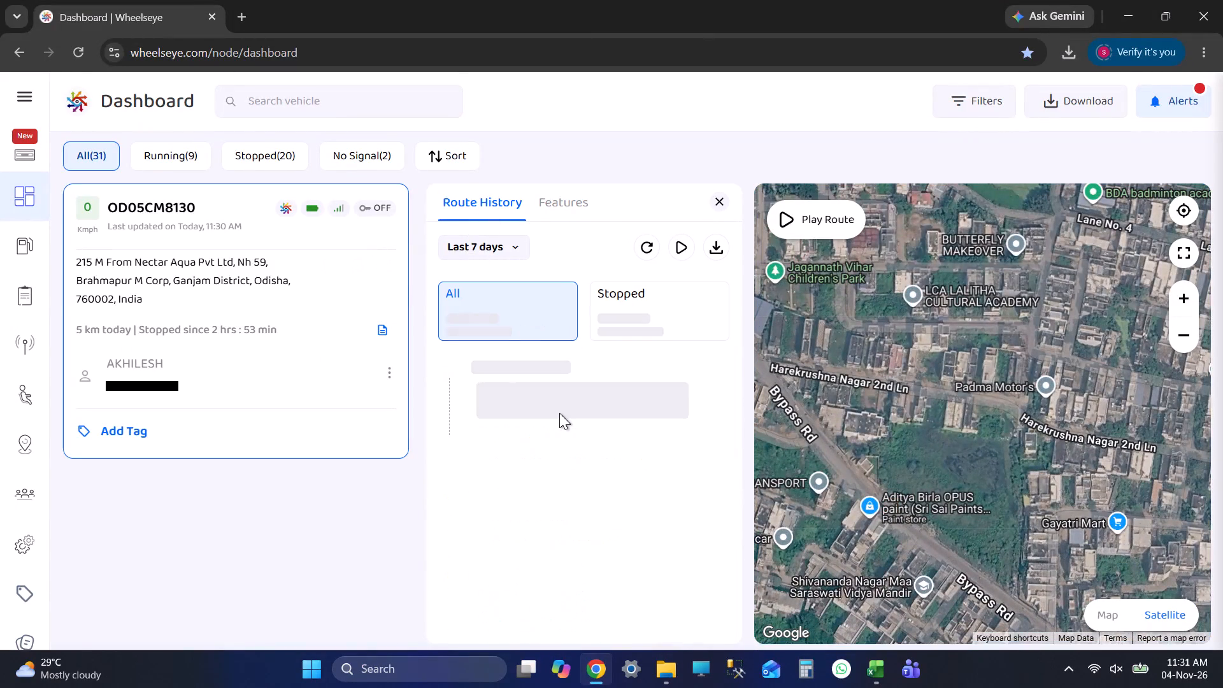
{"action": "scroll", "coordinate": [611, 458], "scroll_direction": "down", "scroll_amount": 7}
{"action": "scroll", "coordinate": [603, 405], "scroll_direction": "up", "scroll_amount": 2}
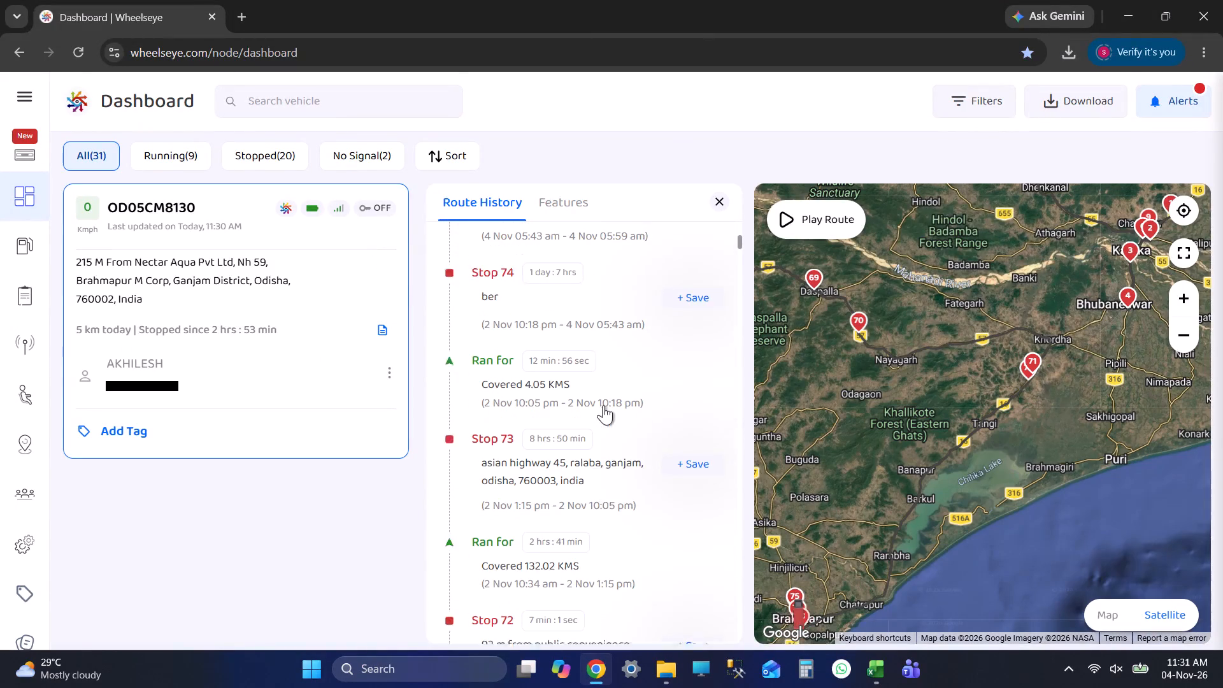
{"action": "left_click", "coordinate": [603, 405]}
{"action": "scroll", "coordinate": [603, 405], "scroll_direction": "up", "scroll_amount": 2}
{"action": "left_click", "coordinate": [602, 412]}
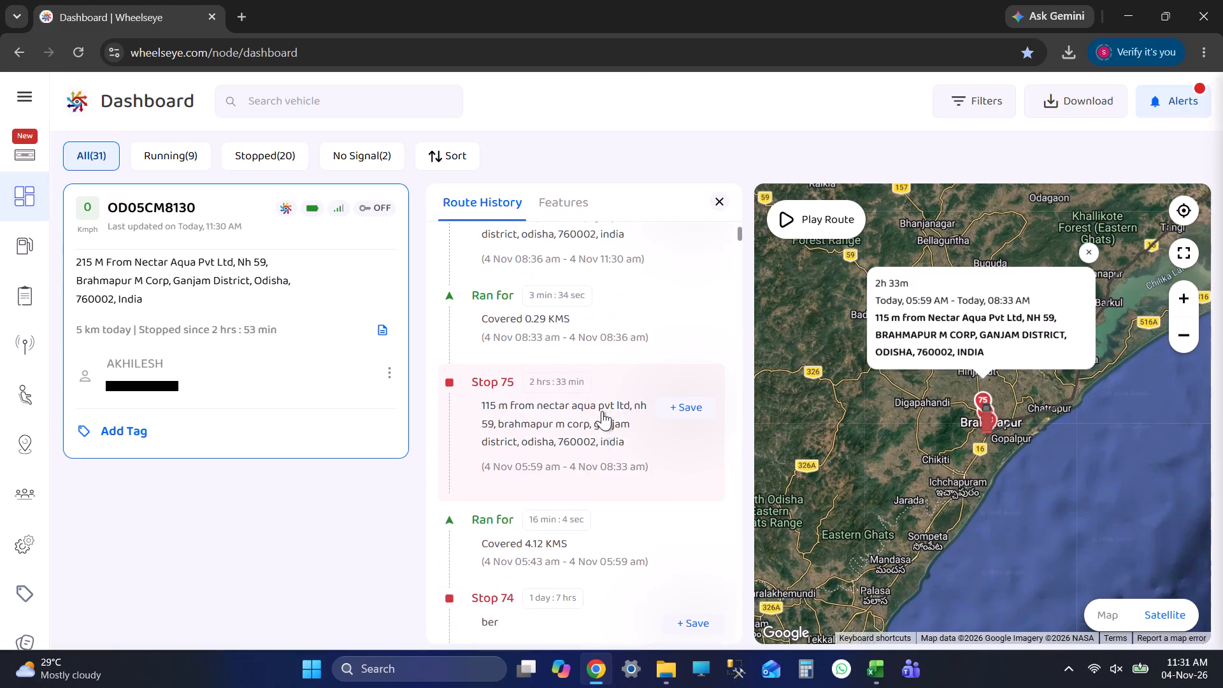
{"action": "scroll", "coordinate": [604, 422], "scroll_direction": "up", "scroll_amount": 1}
{"action": "scroll", "coordinate": [661, 474], "scroll_direction": "up", "scroll_amount": 4}
{"action": "left_click", "coordinate": [626, 426]}
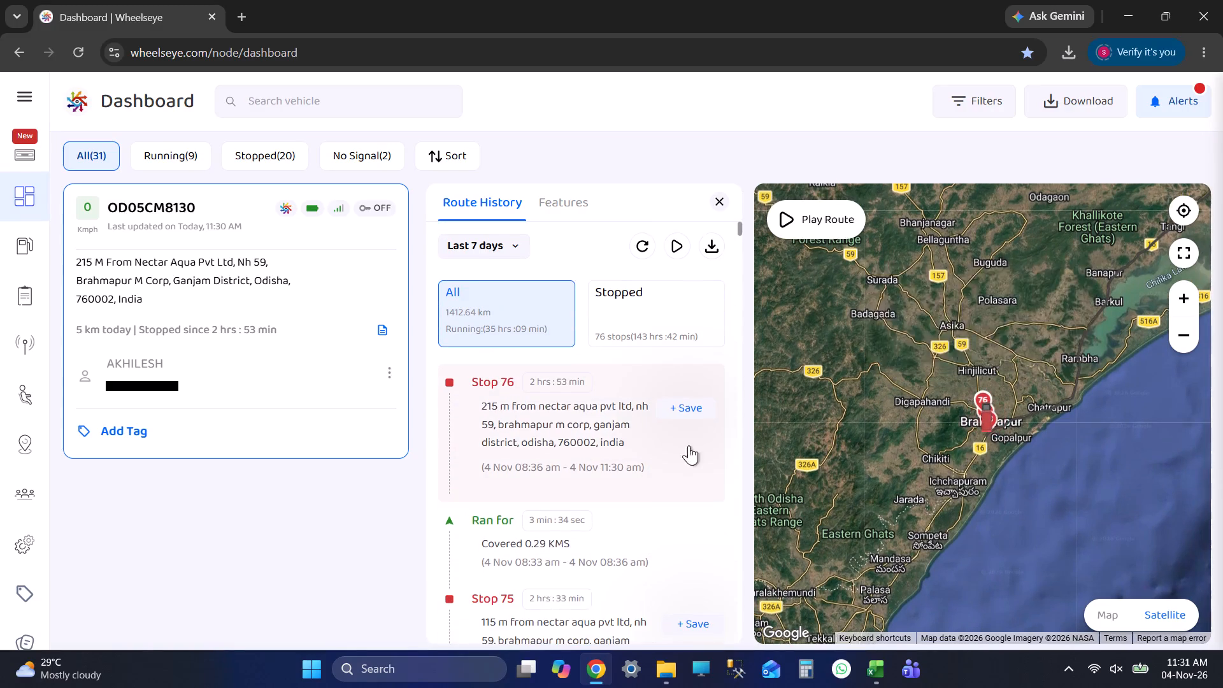
Enter BER as lorry 8130's trip origin and PARTY GWN UNLOADING as its destination in the 04.11.2026 workbook, and save.
{"action": "key", "text": "alt+Tab"}
{"action": "type", "text": "BER"}
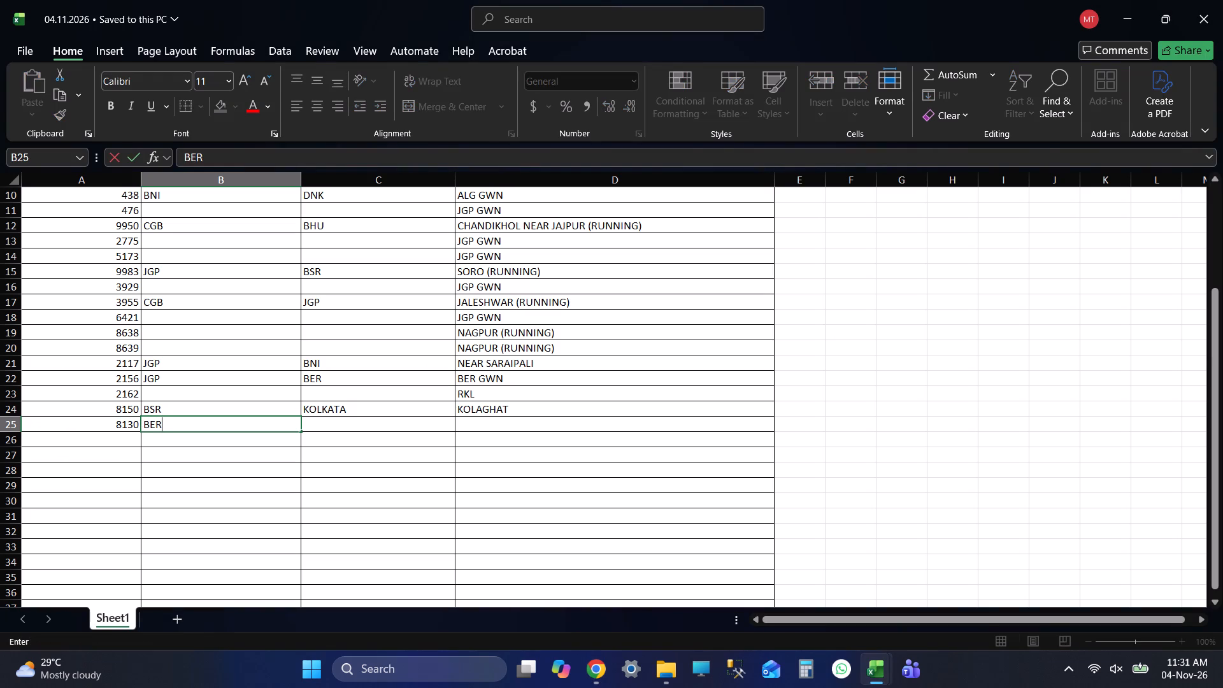
{"action": "key", "text": "Tab"}
{"action": "type", "text": "PARTY GWN"}
{"action": "key", "text": "space"}
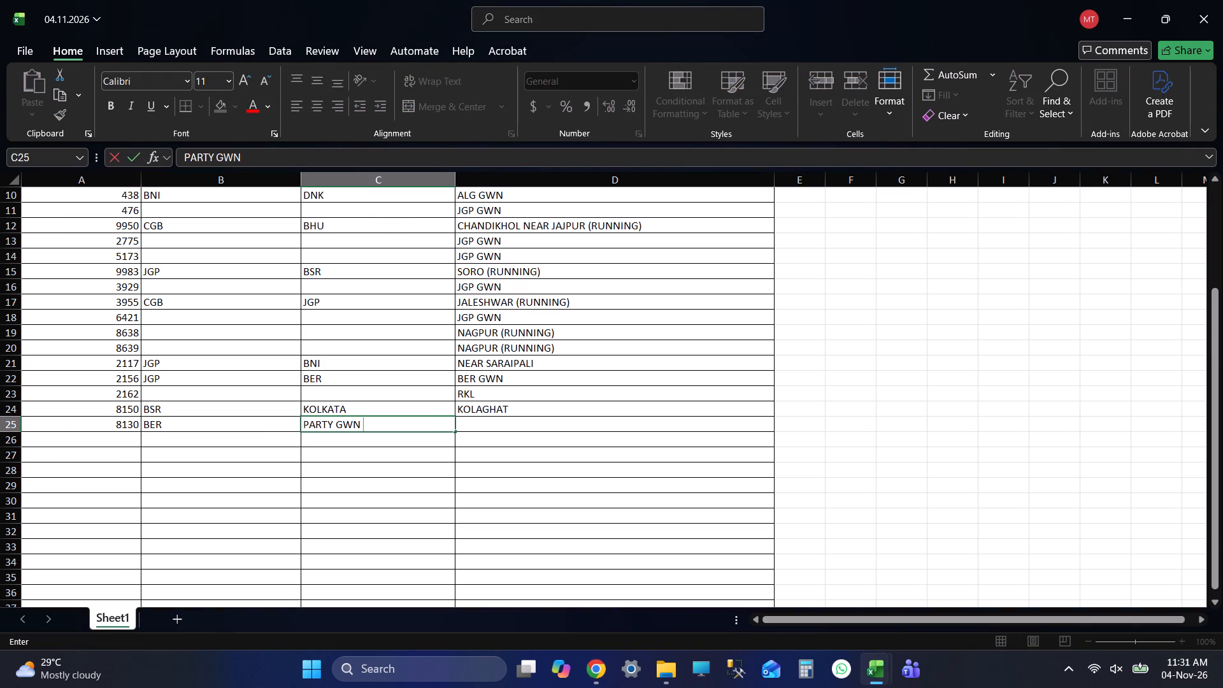
{"action": "type", "text": "UNLOADING"}
{"action": "key", "text": "Tab"}
{"action": "key", "text": "ctrl+s"}
{"action": "key", "text": "ctrl+s"}
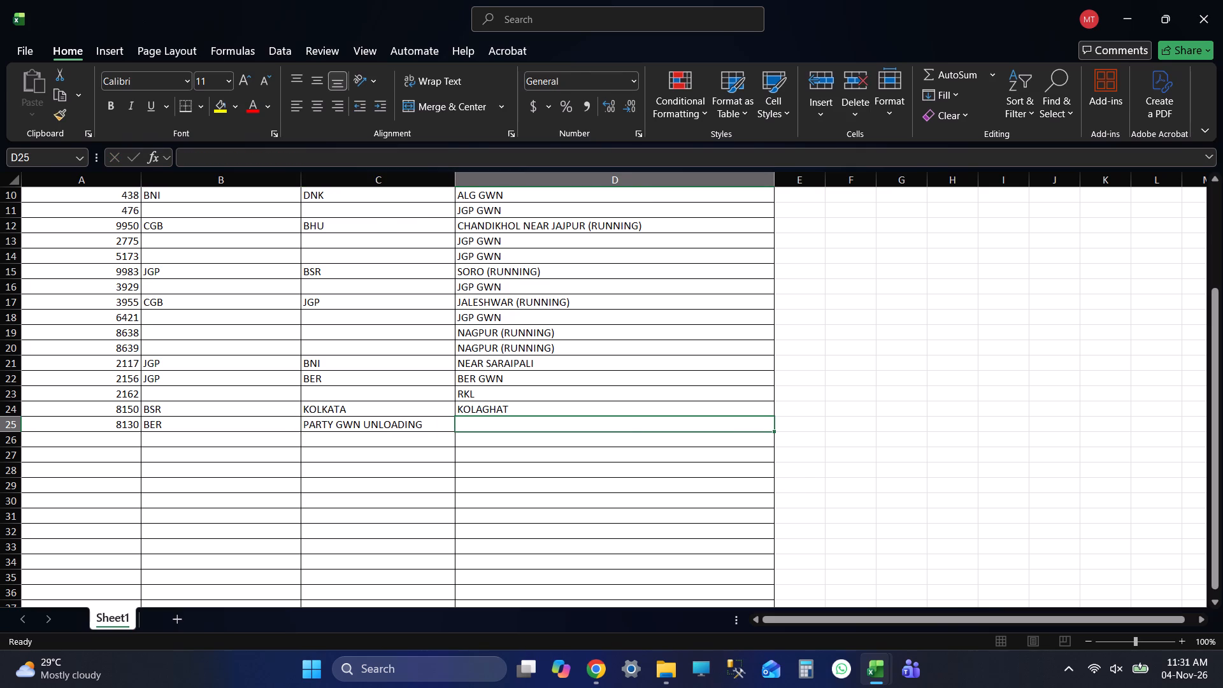
{"action": "key", "text": "ctrl+s"}
{"action": "key", "text": "ctrl+s"}
{"action": "key", "text": "Tab"}
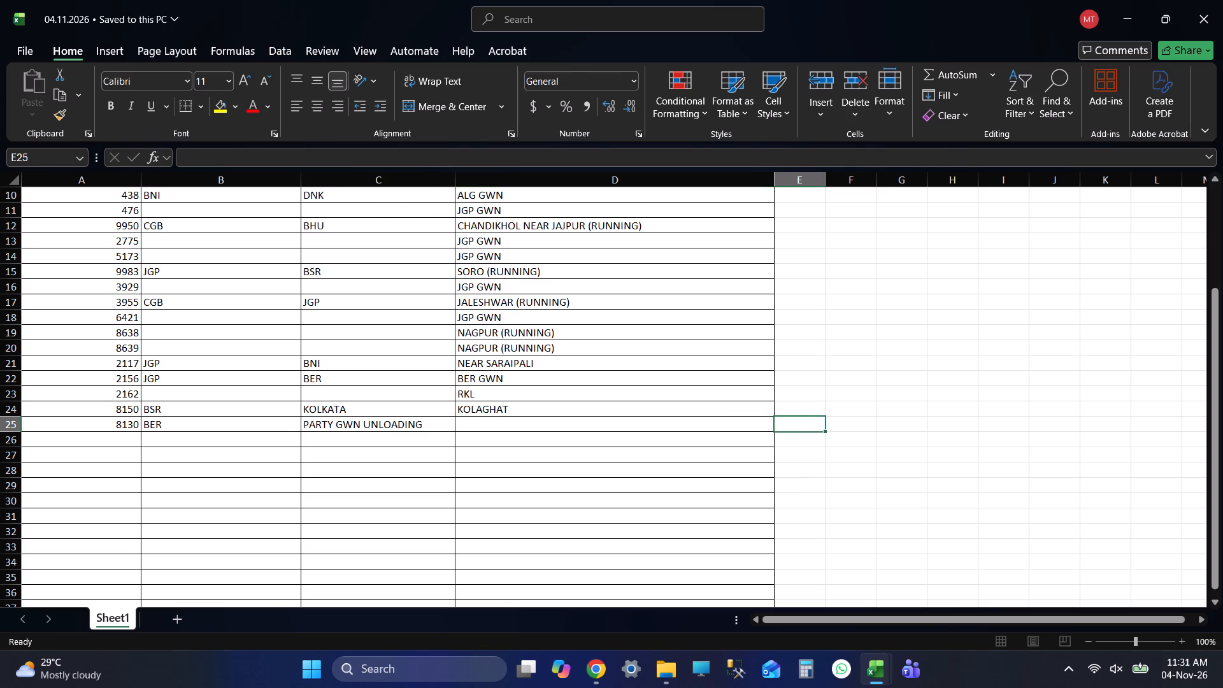
{"action": "key", "text": "shift+Tab"}
Examine the surroundings of lorry 8130's latest stop, Stop 76, on the Wheelseye map.
{"action": "key", "text": "alt+Tab"}
{"action": "scroll", "coordinate": [1008, 392], "scroll_direction": "down", "scroll_amount": 1}
{"action": "scroll", "coordinate": [1008, 392], "scroll_direction": "up", "scroll_amount": 7}
{"action": "scroll", "coordinate": [943, 431], "scroll_direction": "down", "scroll_amount": 1}
{"action": "scroll", "coordinate": [943, 431], "scroll_direction": "up", "scroll_amount": 7}
{"action": "scroll", "coordinate": [892, 504], "scroll_direction": "down", "scroll_amount": 1}
{"action": "scroll", "coordinate": [886, 506], "scroll_direction": "up", "scroll_amount": 8}
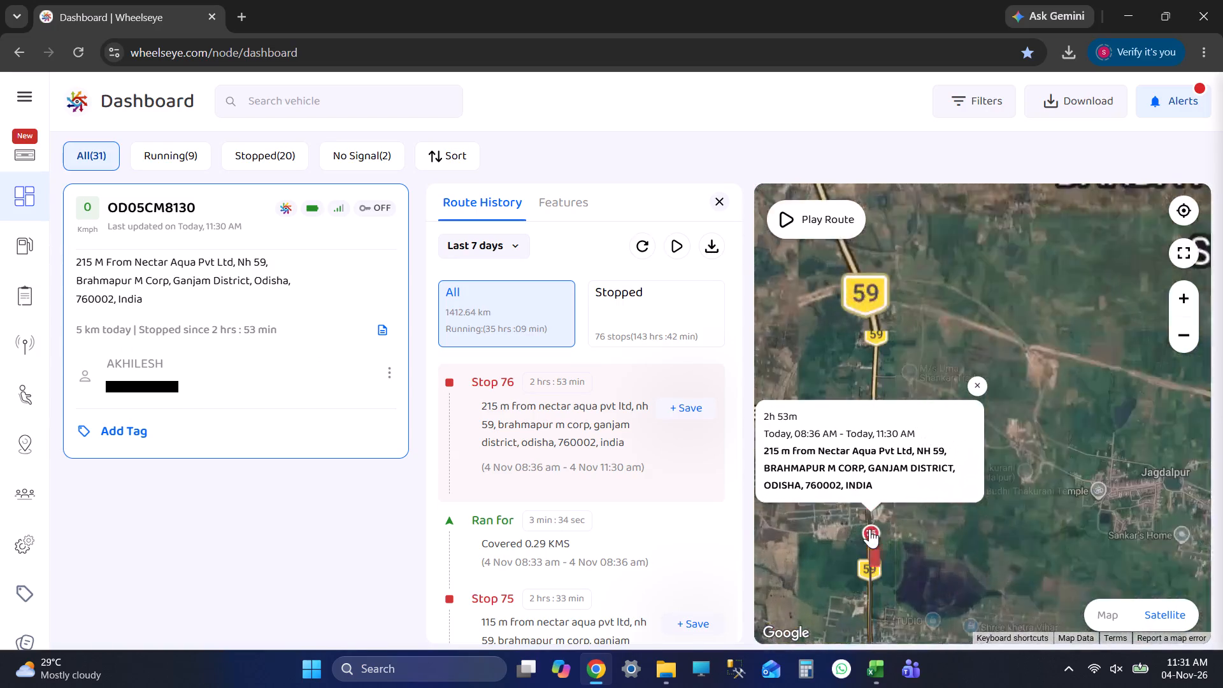
{"action": "scroll", "coordinate": [869, 529], "scroll_direction": "up", "scroll_amount": 2}
{"action": "left_click_drag", "start_coordinate": [888, 571], "coordinate": [944, 478]}
{"action": "scroll", "coordinate": [929, 478], "scroll_direction": "up", "scroll_amount": 5}
{"action": "scroll", "coordinate": [922, 478], "scroll_direction": "down", "scroll_amount": 1}
{"action": "scroll", "coordinate": [919, 478], "scroll_direction": "up", "scroll_amount": 5}
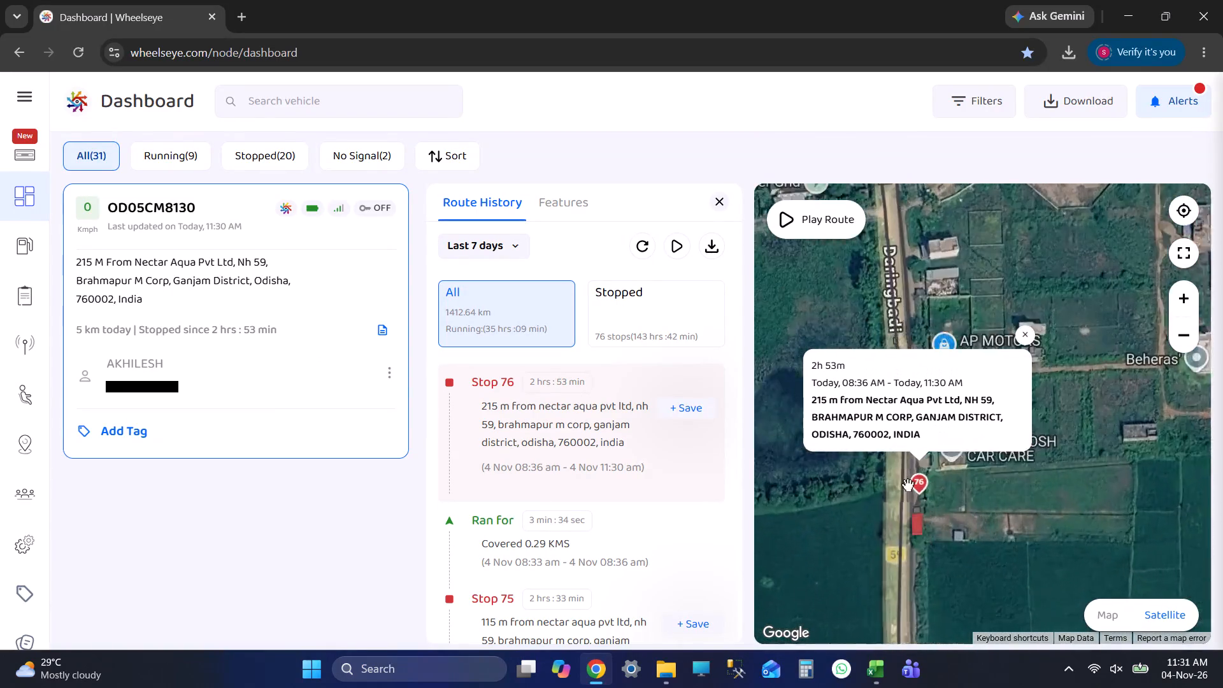
{"action": "scroll", "coordinate": [921, 496], "scroll_direction": "up", "scroll_amount": 4}
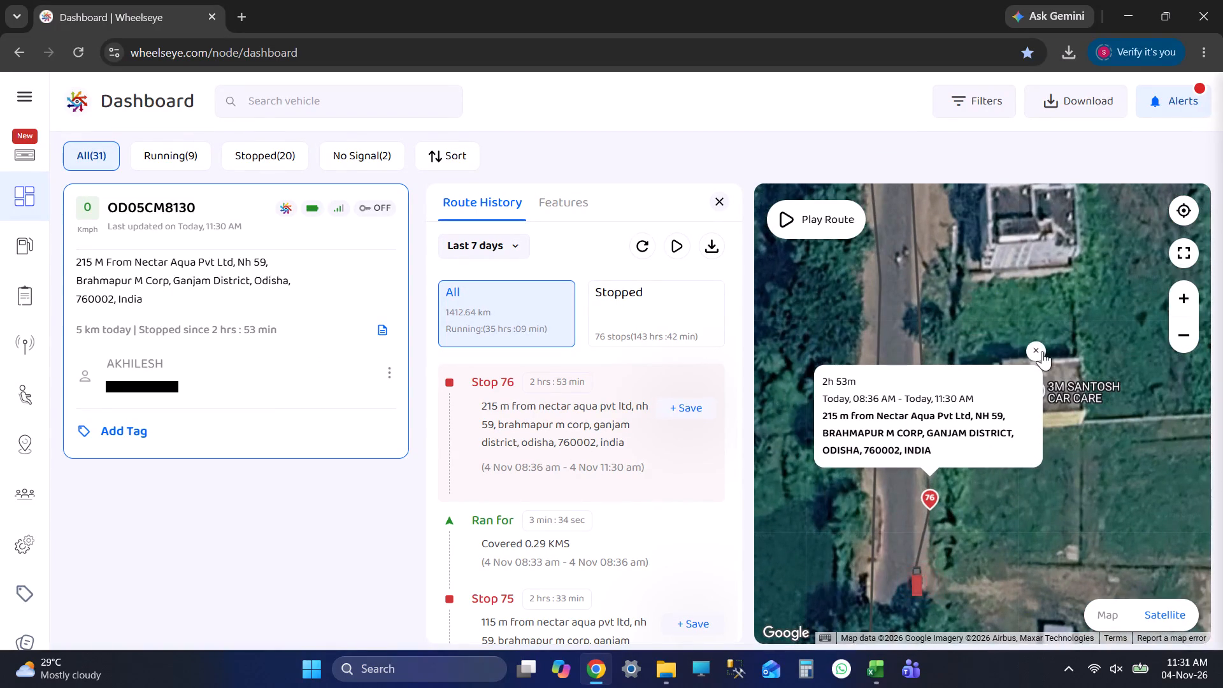
{"action": "left_click", "coordinate": [1042, 351]}
{"action": "scroll", "coordinate": [952, 380], "scroll_direction": "up", "scroll_amount": 1}
{"action": "scroll", "coordinate": [675, 447], "scroll_direction": "down", "scroll_amount": 2}
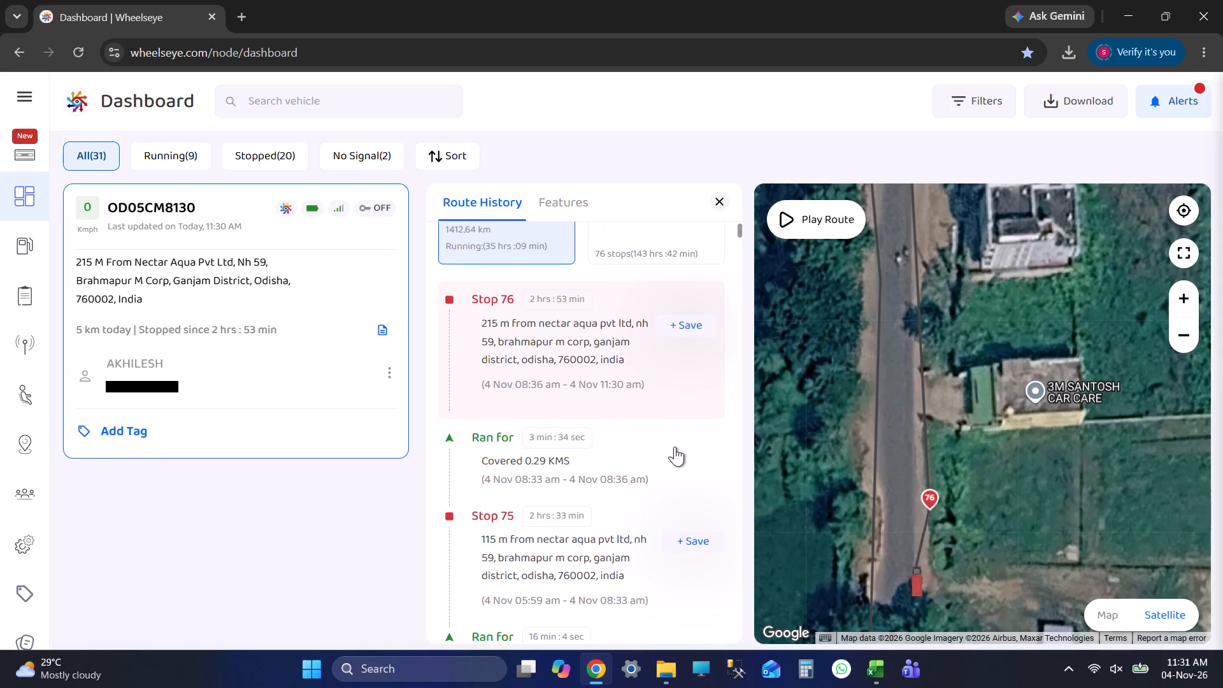
Examine the surroundings of lorry 8130's previous stop, Stop 75, on the Wheelseye map.
{"action": "left_click", "coordinate": [508, 505]}
{"action": "scroll", "coordinate": [915, 441], "scroll_direction": "down", "scroll_amount": 6}
{"action": "scroll", "coordinate": [915, 445], "scroll_direction": "up", "scroll_amount": 1}
{"action": "scroll", "coordinate": [915, 445], "scroll_direction": "down", "scroll_amount": 1}
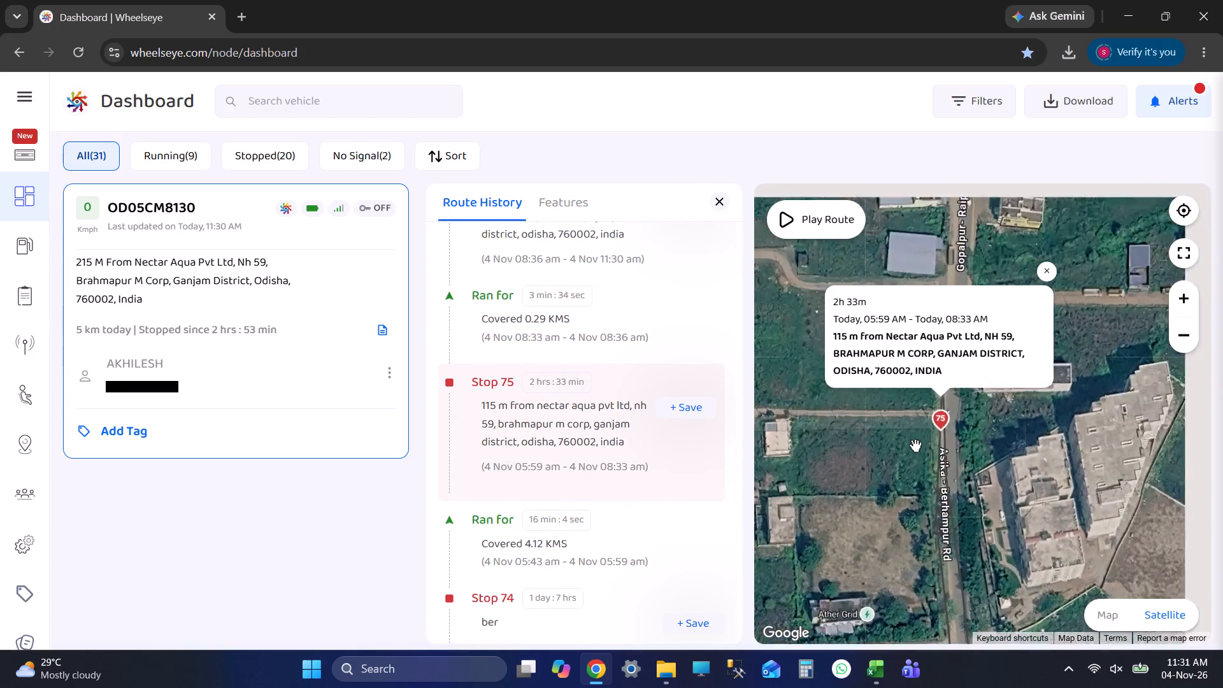
{"action": "key", "text": "alt+Tab"}
{"action": "key", "text": "ctrl+s"}
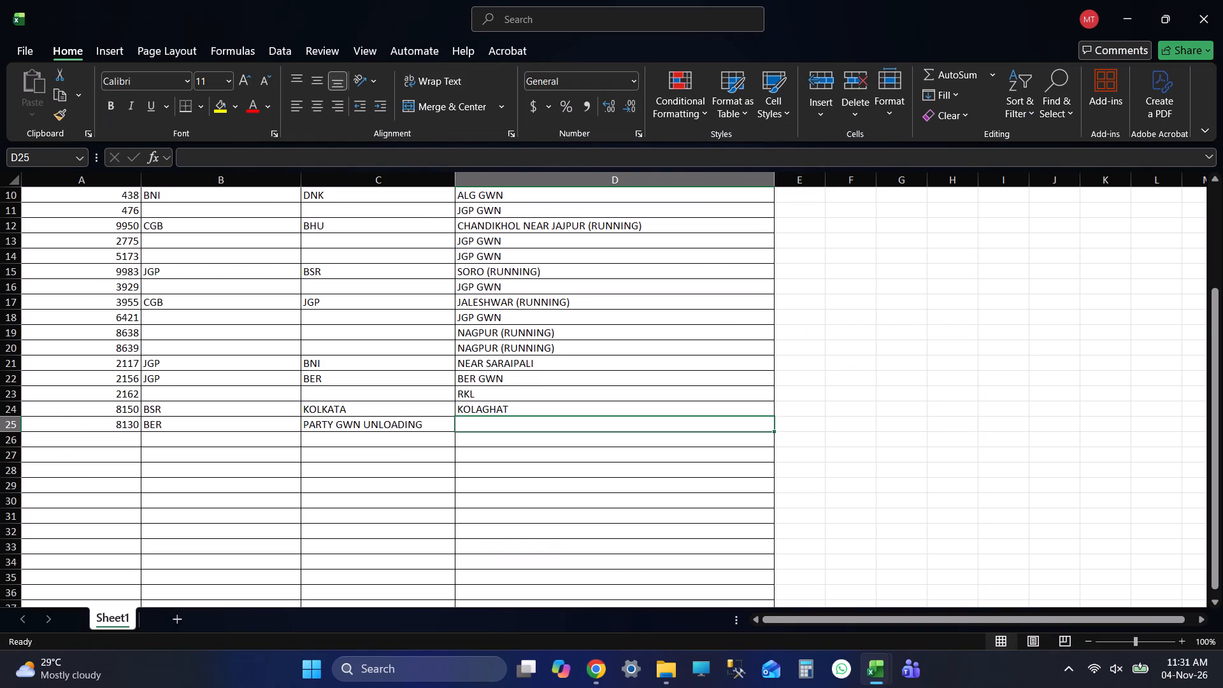
{"action": "key", "text": "alt+Tab"}
{"action": "scroll", "coordinate": [958, 429], "scroll_direction": "up", "scroll_amount": 6}
{"action": "scroll", "coordinate": [906, 452], "scroll_direction": "down", "scroll_amount": 2}
{"action": "scroll", "coordinate": [908, 462], "scroll_direction": "up", "scroll_amount": 1}
{"action": "scroll", "coordinate": [908, 463], "scroll_direction": "down", "scroll_amount": 3}
{"action": "scroll", "coordinate": [910, 478], "scroll_direction": "up", "scroll_amount": 1}
{"action": "scroll", "coordinate": [910, 478], "scroll_direction": "down", "scroll_amount": 3}
{"action": "scroll", "coordinate": [910, 478], "scroll_direction": "up", "scroll_amount": 1}
{"action": "scroll", "coordinate": [910, 478], "scroll_direction": "down", "scroll_amount": 1}
Change lorry 8130's trip destination to BER PARTY GWN UNLOADING in the 04.11.2026 workbook, and save.
{"action": "key", "text": "alt+Tab"}
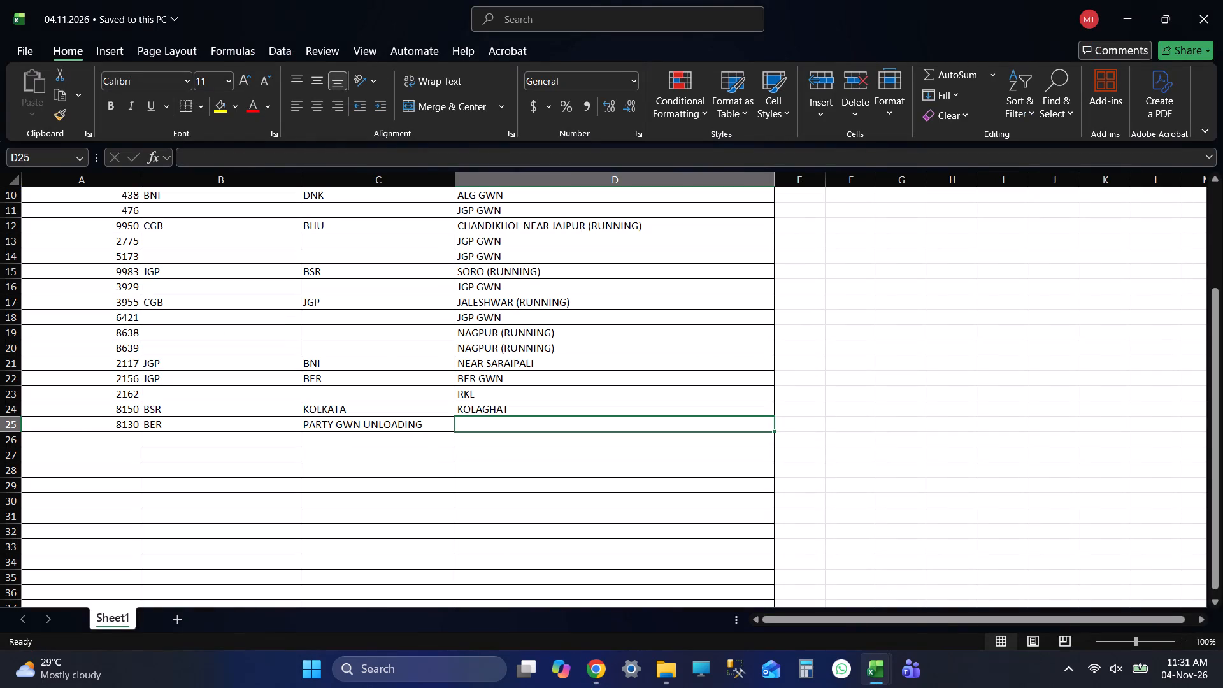
{"action": "key", "text": "ctrl+s"}
{"action": "key", "text": "ctrl+s"}
{"action": "key", "text": "alt+Tab"}
{"action": "key", "text": "alt+Tab"}
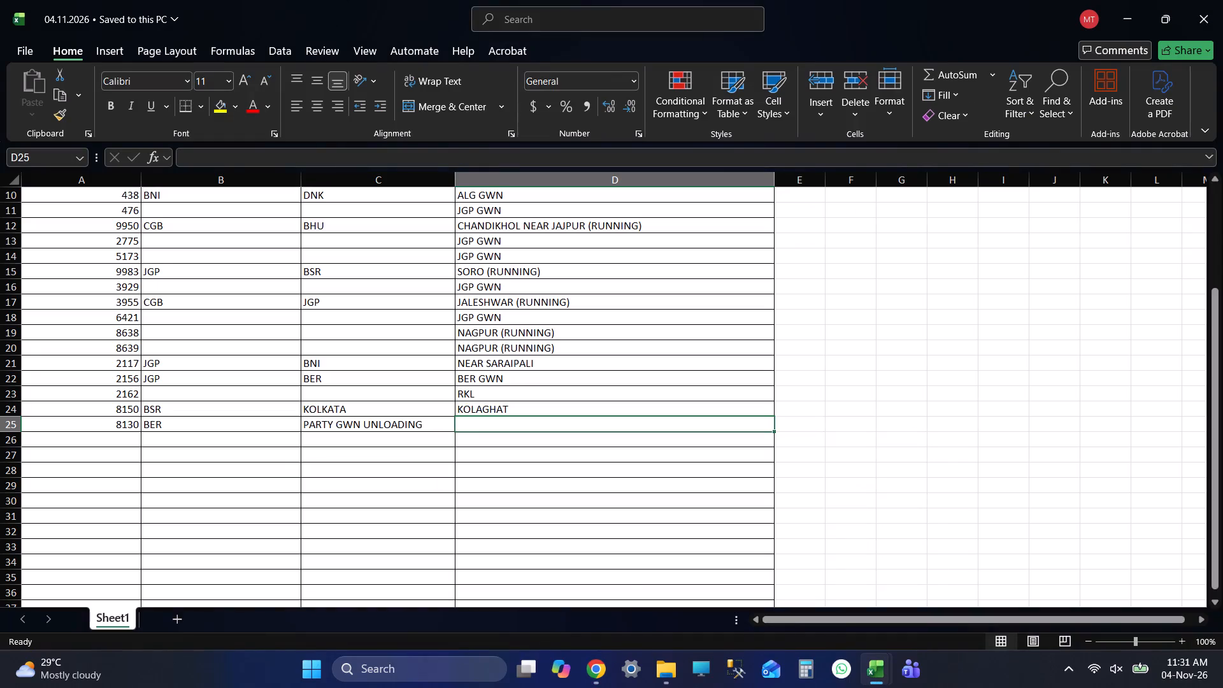
{"action": "double_click", "coordinate": [307, 422]}
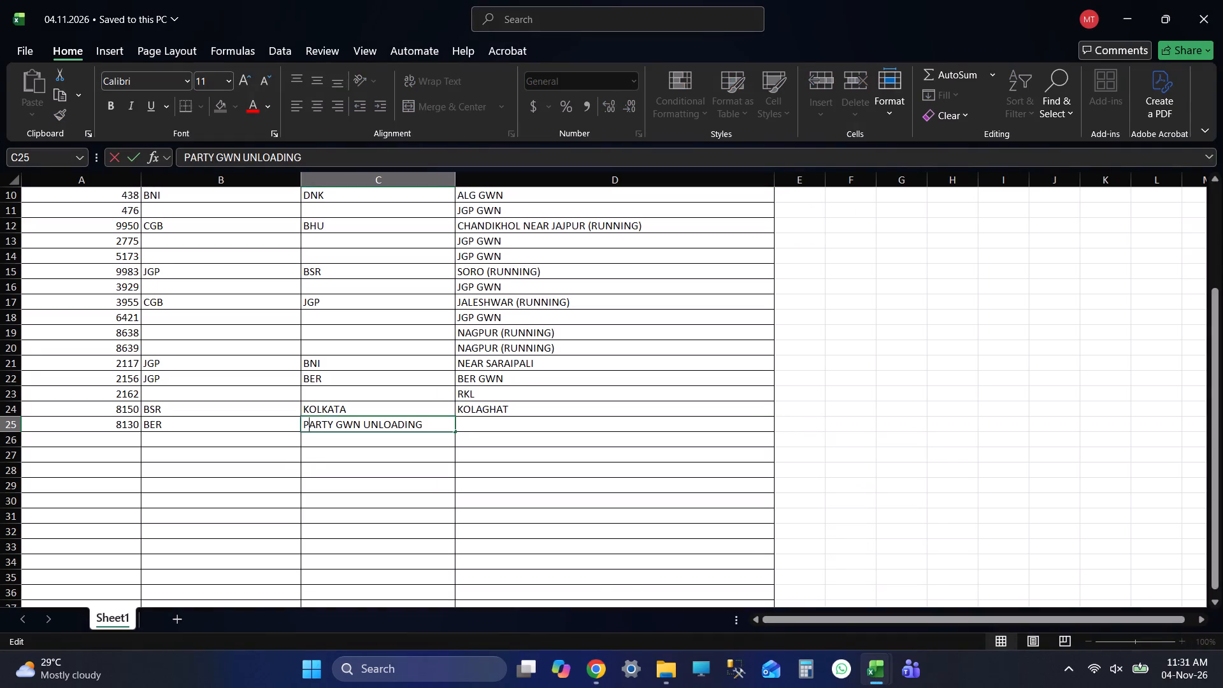
{"action": "left_click", "coordinate": [436, 423]}
{"action": "left_click", "coordinate": [302, 419]}
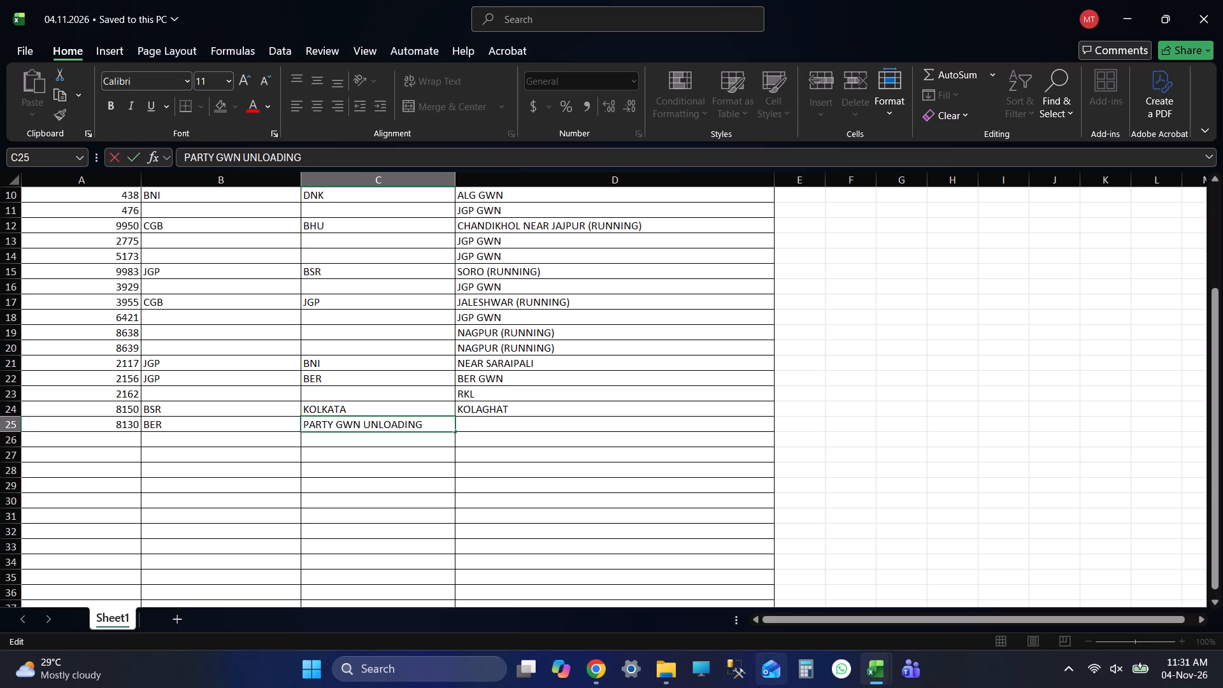
{"action": "type", "text": "BER"}
{"action": "key", "text": "space"}
{"action": "key", "text": "Tab"}
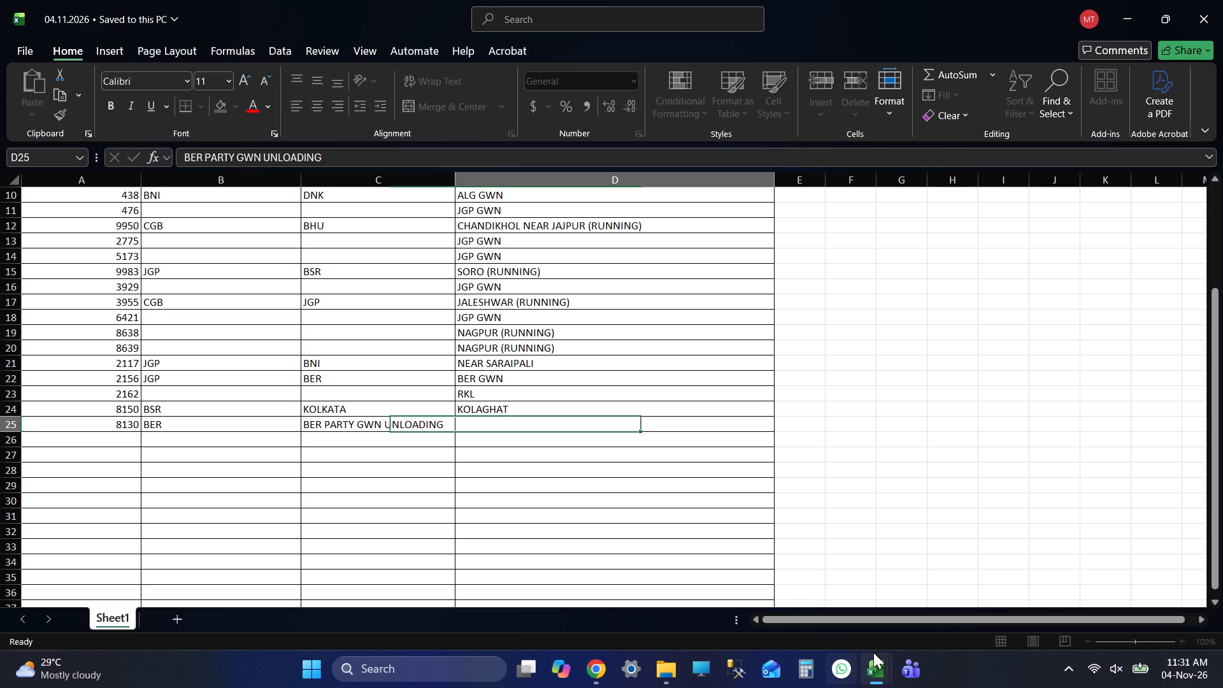
{"action": "key", "text": "ctrl+s"}
{"action": "key", "text": "ctrl+s"}
{"action": "key", "text": "ctrl+s"}
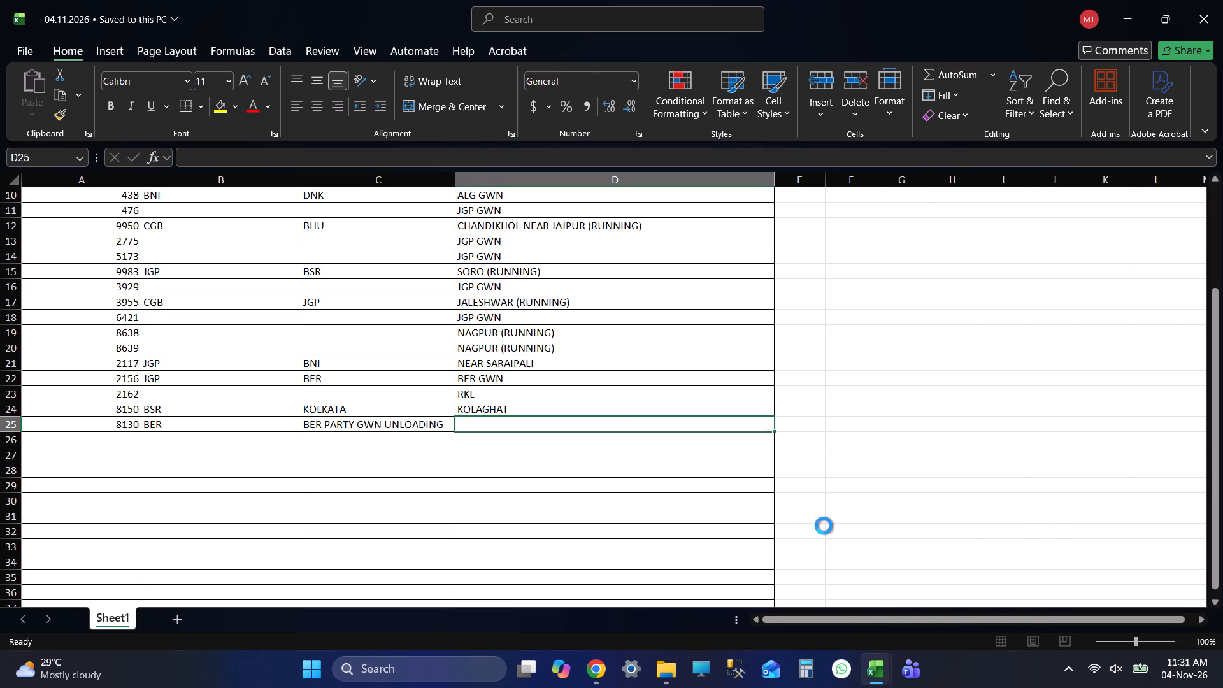
{"action": "key", "text": "ctrl+s"}
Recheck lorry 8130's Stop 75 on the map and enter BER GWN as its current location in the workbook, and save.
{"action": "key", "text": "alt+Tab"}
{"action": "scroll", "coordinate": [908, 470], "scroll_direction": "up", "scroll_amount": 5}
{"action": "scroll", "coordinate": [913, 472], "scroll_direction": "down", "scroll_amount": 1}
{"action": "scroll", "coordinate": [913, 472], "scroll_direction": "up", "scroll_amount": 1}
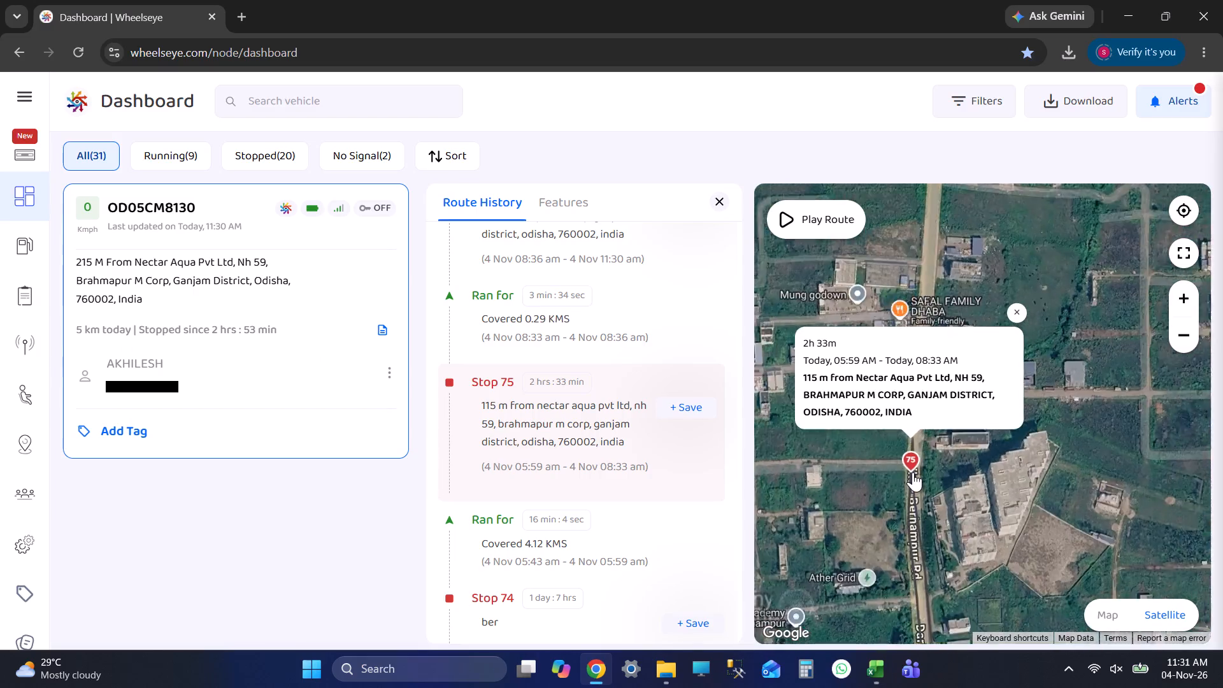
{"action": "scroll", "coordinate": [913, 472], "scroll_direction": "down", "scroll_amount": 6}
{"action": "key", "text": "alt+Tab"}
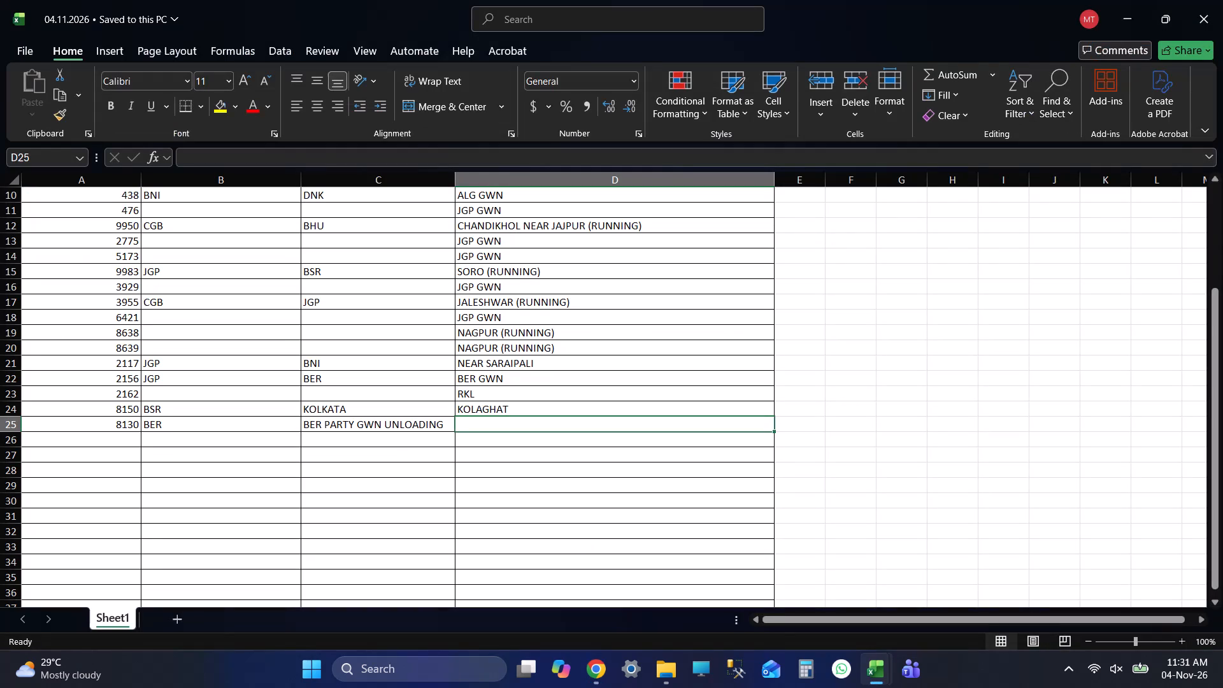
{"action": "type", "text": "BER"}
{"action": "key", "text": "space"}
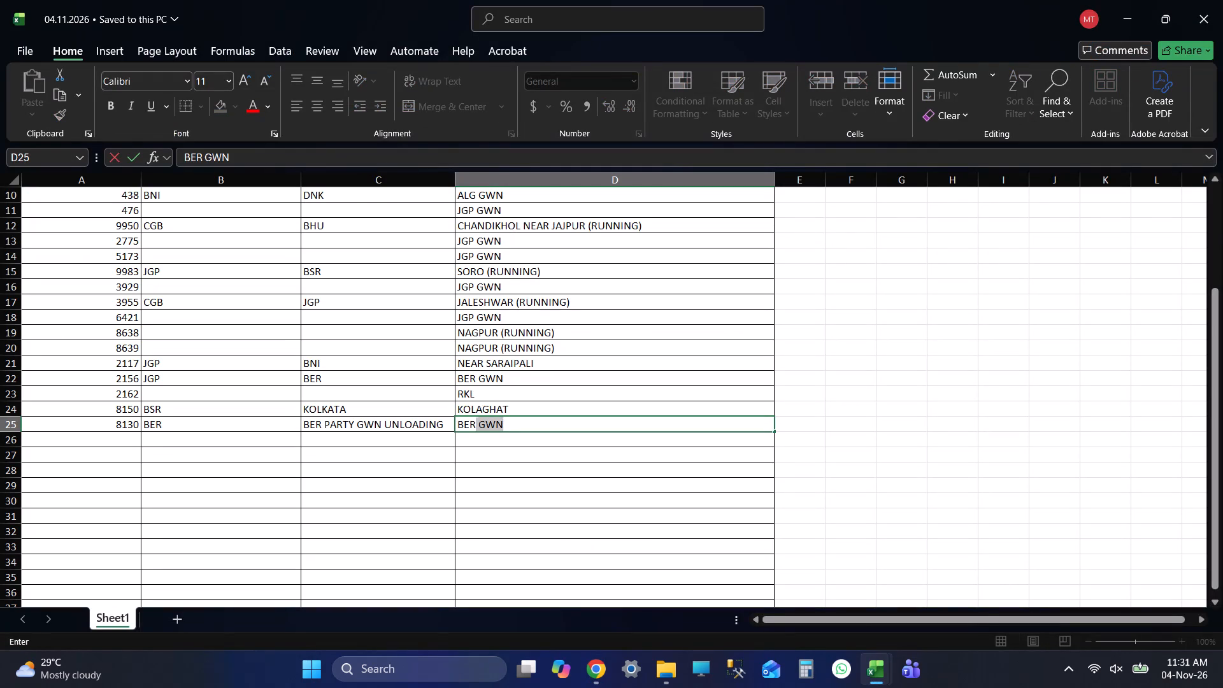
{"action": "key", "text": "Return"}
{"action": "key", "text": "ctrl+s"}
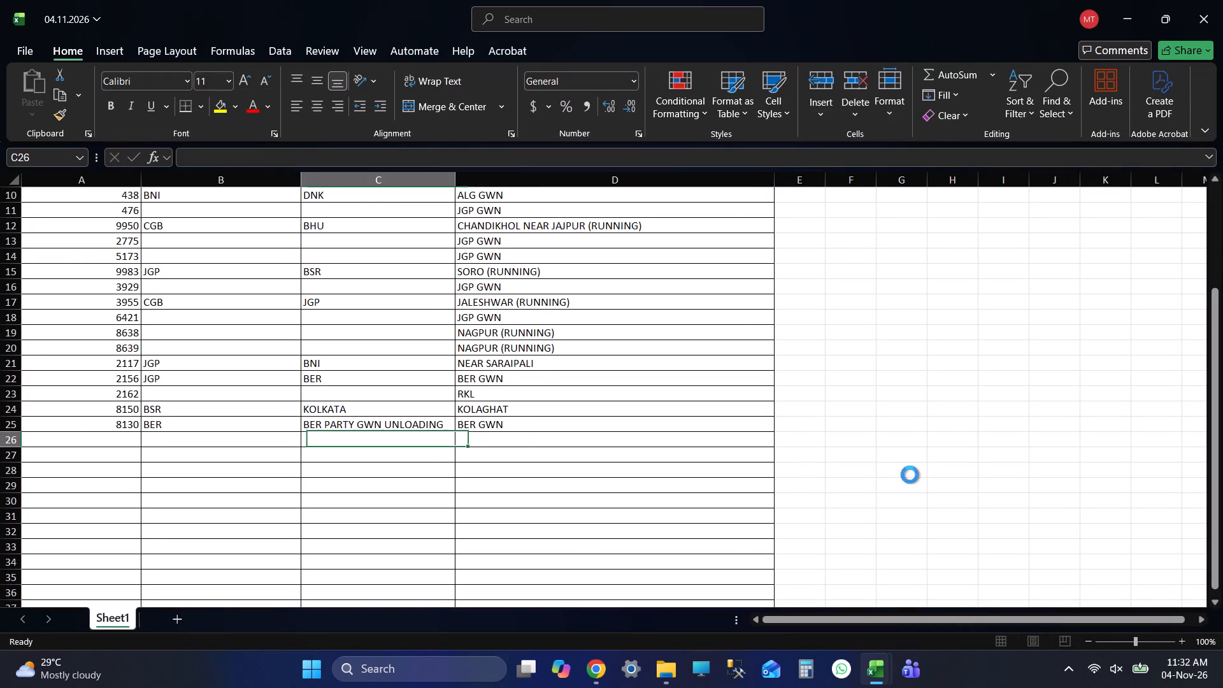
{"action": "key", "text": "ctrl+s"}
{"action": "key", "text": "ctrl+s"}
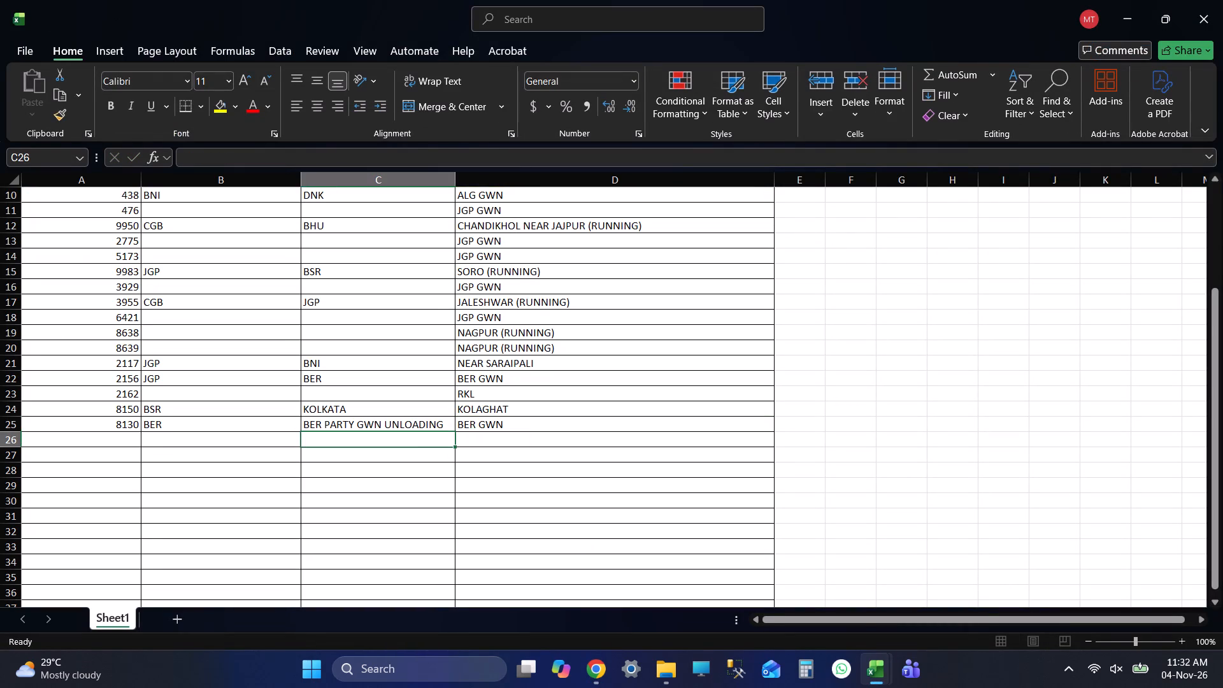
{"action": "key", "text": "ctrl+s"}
Set lorry 8130's current location to BER PARTY GWN in the 04.11.2026 workbook, and save.
{"action": "double_click", "coordinate": [512, 427]}
{"action": "key", "text": "BackSpace"}
{"action": "key", "text": "BackSpace"}
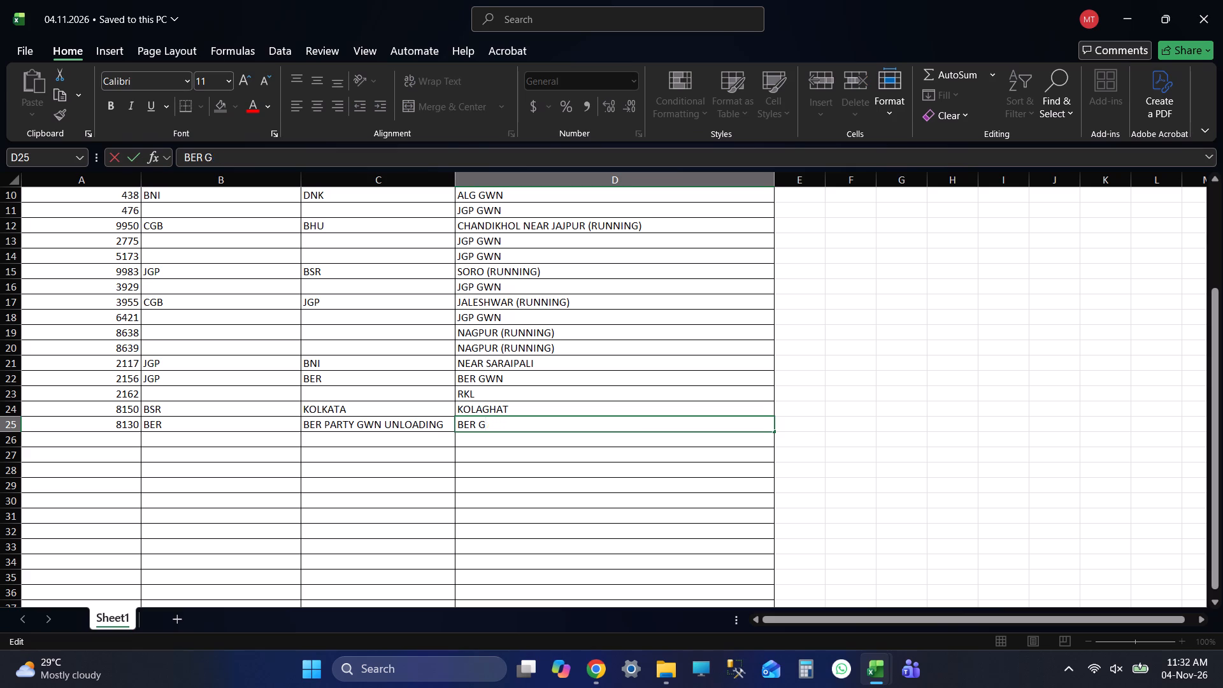
{"action": "key", "text": "BackSpace"}
{"action": "type", "text": "PARTY GWN"}
{"action": "key", "text": "Return"}
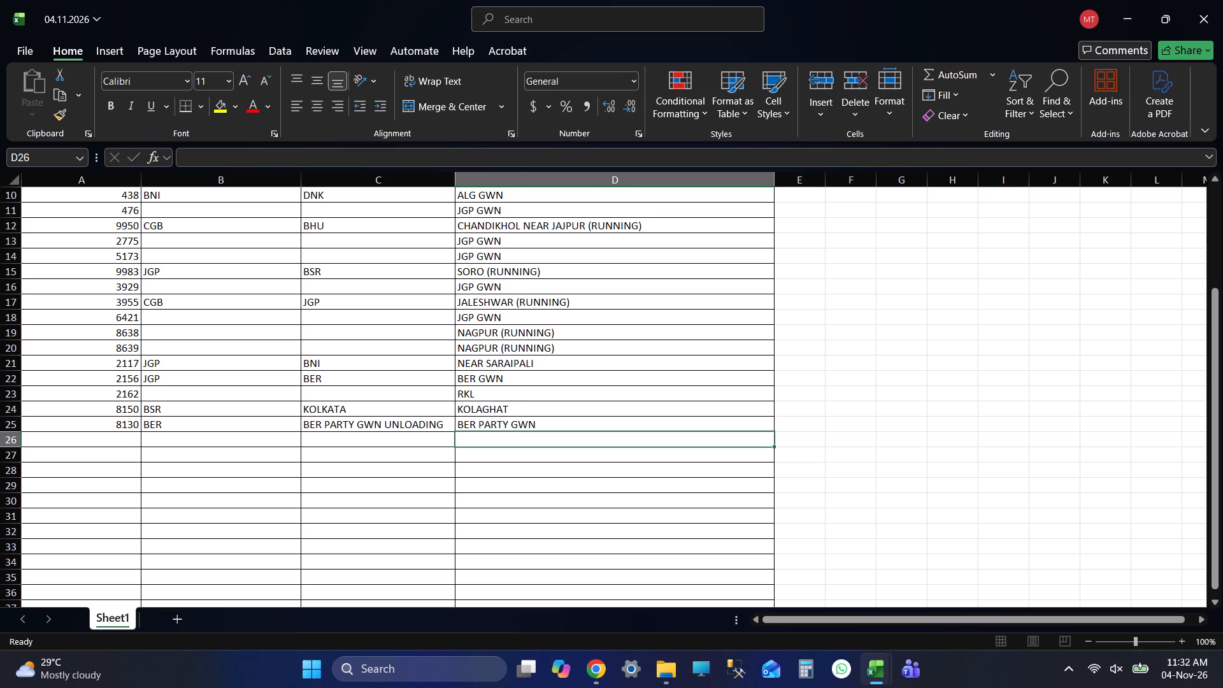
{"action": "key", "text": "ctrl+s"}
{"action": "key", "text": "ctrl+s"}
{"action": "key", "text": "ctrl+s"}
{"action": "key", "text": "ctrl+s"}
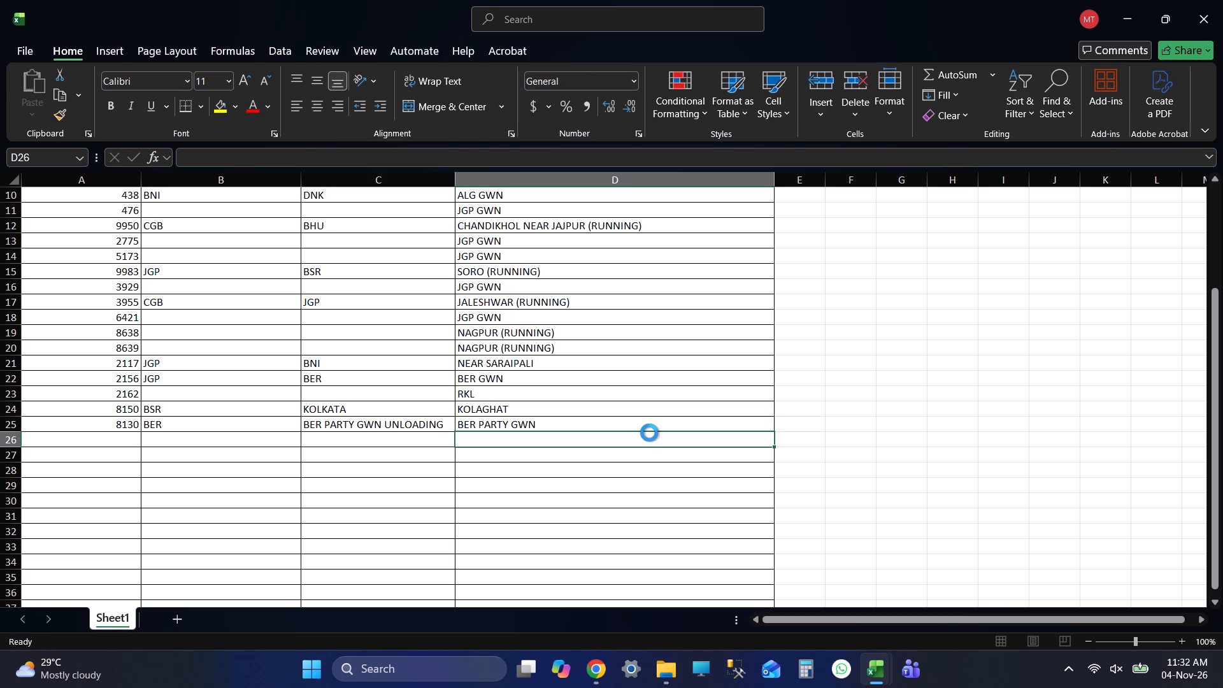
{"action": "key", "text": "ctrl+s"}
{"action": "key", "text": "ctrl+s"}
{"action": "key", "text": "ctrl+s"}
{"action": "key", "text": "ctrl+s"}
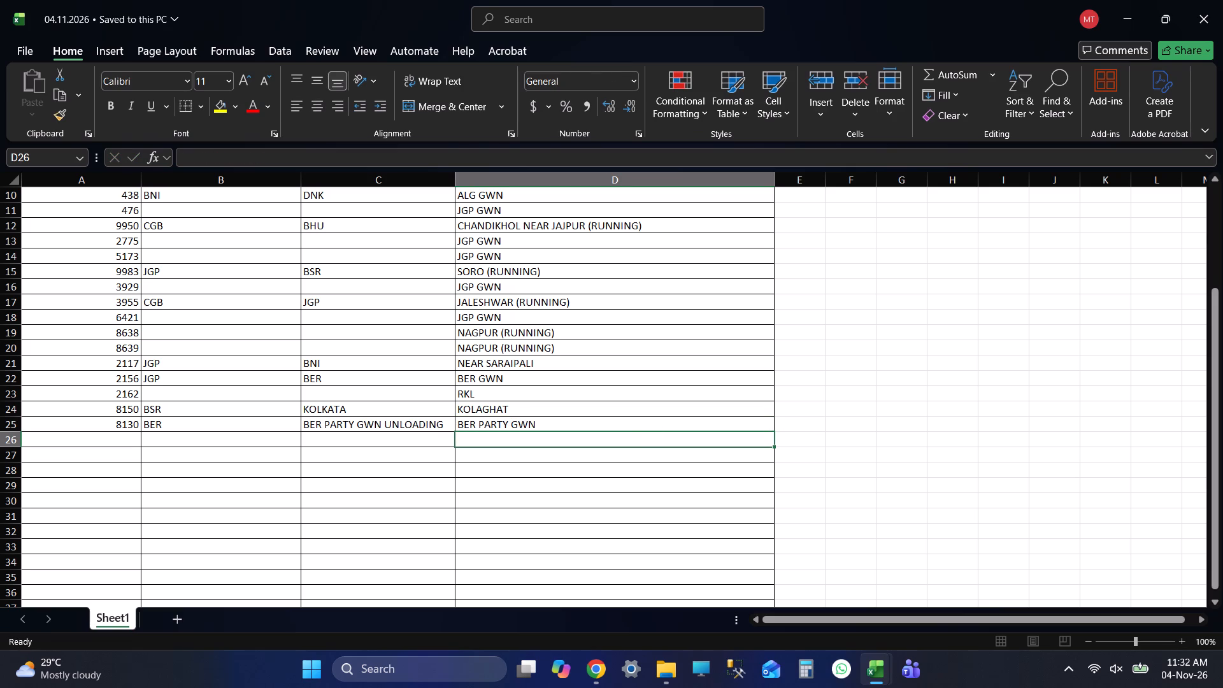
Change the date heading above the lorry table to 04.11.2026, and save the workbook.
{"action": "scroll", "coordinate": [559, 382], "scroll_direction": "up", "scroll_amount": 5}
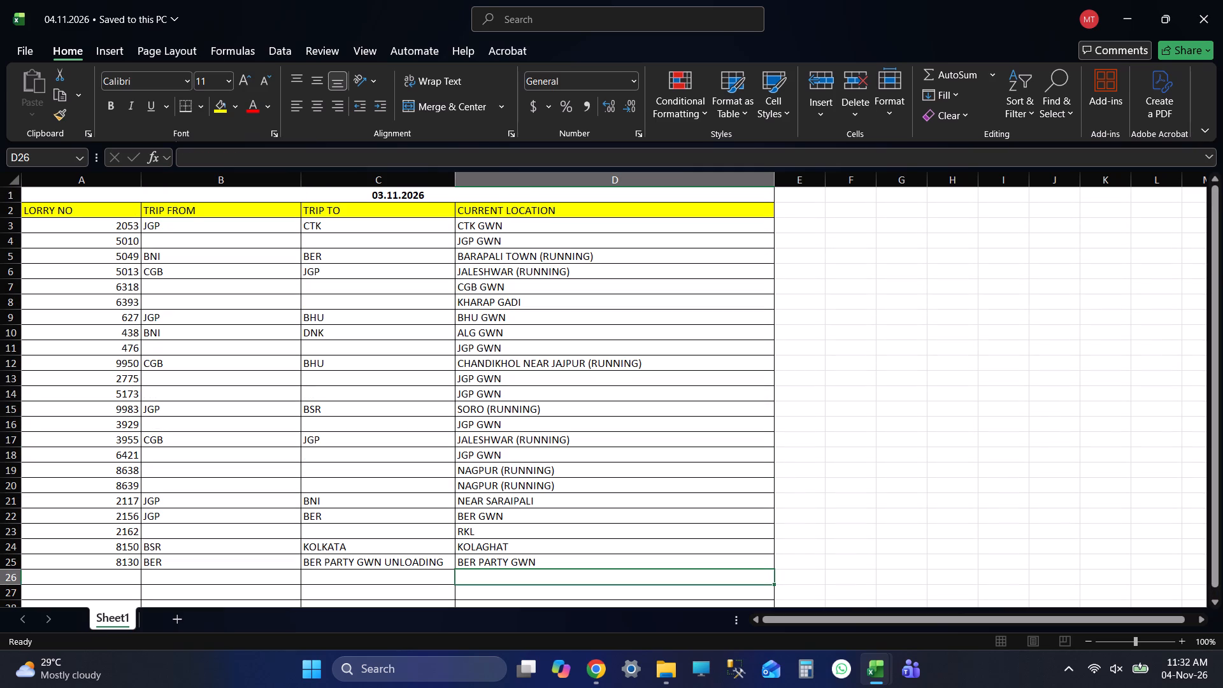
{"action": "double_click", "coordinate": [381, 194]}
{"action": "key", "text": "BackSpace"}
{"action": "key", "text": "4"}
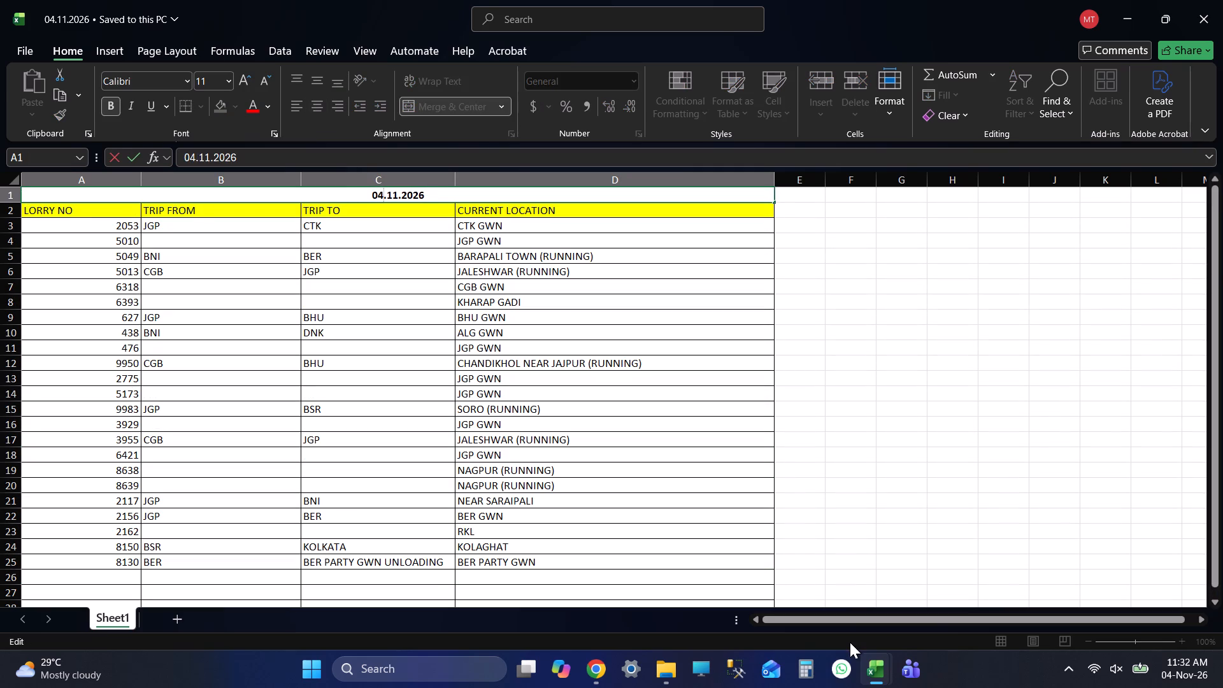
{"action": "key", "text": "Return"}
{"action": "key", "text": "ctrl+s"}
{"action": "key", "text": "ctrl+s"}
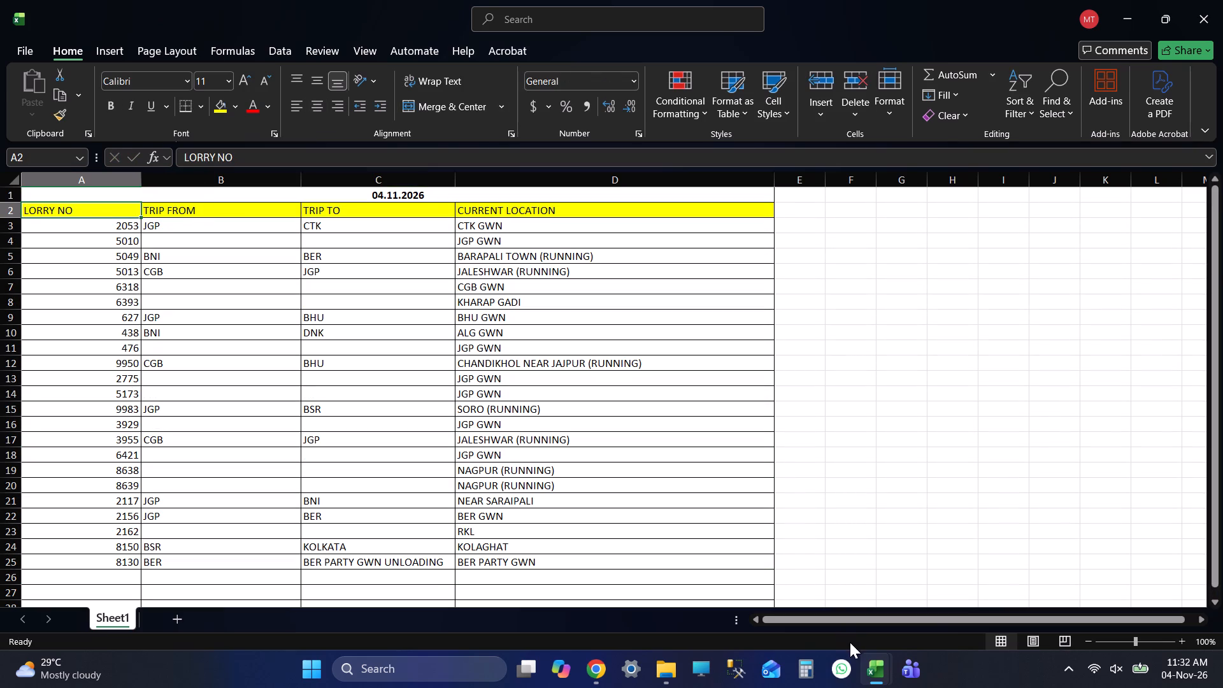
{"action": "key", "text": "ctrl+s"}
{"action": "key", "text": "ctrl+s"}
{"action": "key", "text": "ctrl+s"}
{"action": "key", "text": "ctrl+s"}
{"action": "key", "text": "ctrl+s"}
{"action": "key", "text": "ctrl+s"}
{"action": "key", "text": "ctrl+s"}
{"action": "key", "text": "ctrl+s"}
{"action": "key", "text": "ctrl+s"}
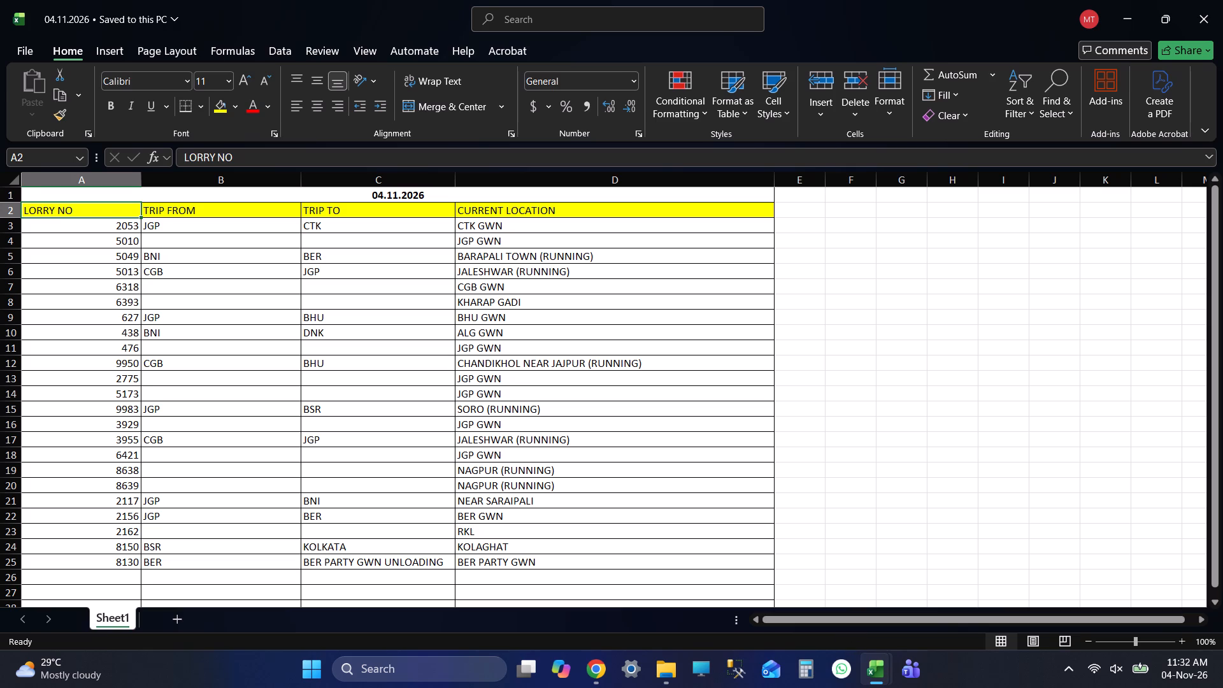
Copy the whole lorry table from the 04.11.2026 date heading through lorry 8130's row, covering all four columns.
{"action": "left_click_drag", "start_coordinate": [97, 195], "coordinate": [397, 538]}
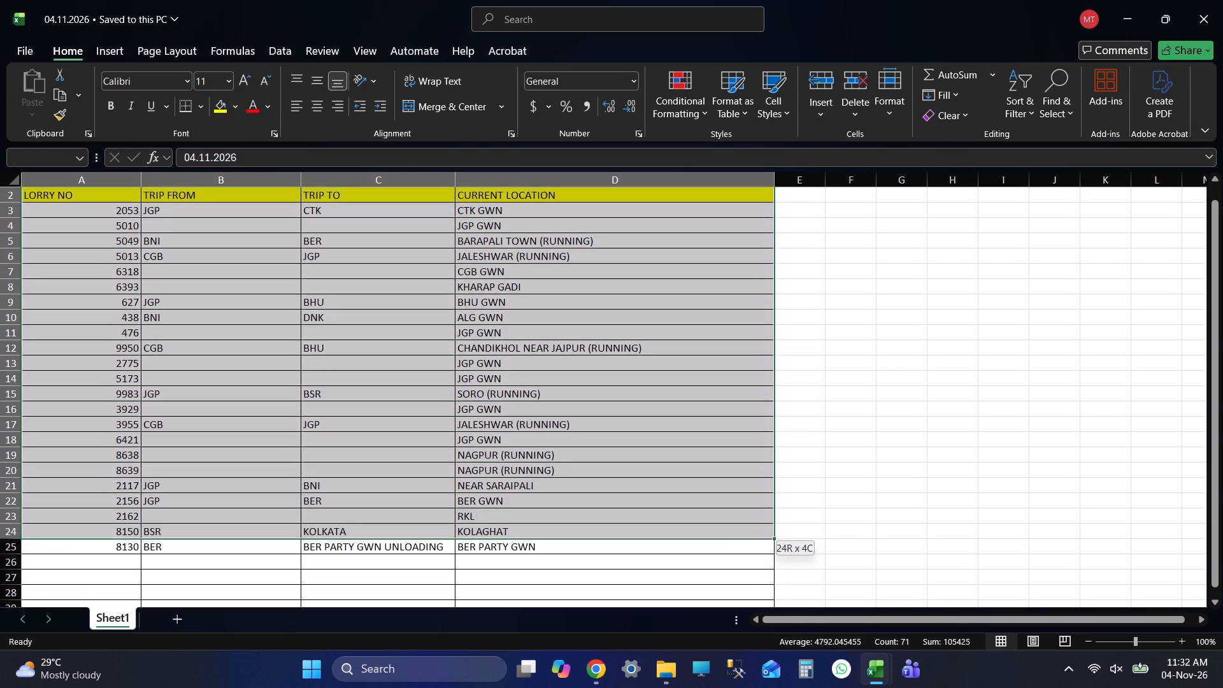
{"action": "left_click_drag", "start_coordinate": [397, 538], "coordinate": [398, 548]}
{"action": "scroll", "coordinate": [569, 443], "scroll_direction": "up", "scroll_amount": 2}
{"action": "scroll", "coordinate": [569, 443], "scroll_direction": "down", "scroll_amount": 1}
{"action": "scroll", "coordinate": [569, 443], "scroll_direction": "up", "scroll_amount": 4}
{"action": "scroll", "coordinate": [568, 443], "scroll_direction": "down", "scroll_amount": 1}
{"action": "scroll", "coordinate": [568, 443], "scroll_direction": "up", "scroll_amount": 4}
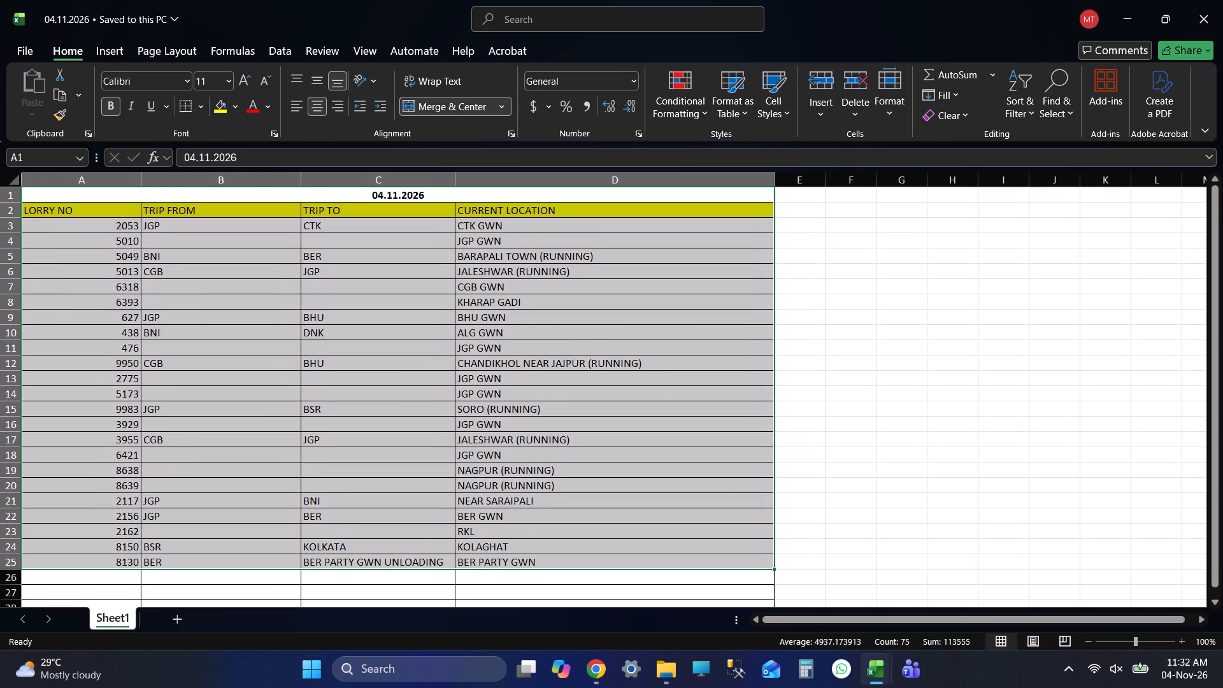
{"action": "scroll", "coordinate": [568, 443], "scroll_direction": "up", "scroll_amount": 3}
{"action": "scroll", "coordinate": [568, 443], "scroll_direction": "down", "scroll_amount": 1}
{"action": "scroll", "coordinate": [568, 443], "scroll_direction": "up", "scroll_amount": 20}
{"action": "scroll", "coordinate": [568, 443], "scroll_direction": "up", "scroll_amount": 15}
{"action": "scroll", "coordinate": [568, 443], "scroll_direction": "down", "scroll_amount": 1}
{"action": "scroll", "coordinate": [568, 443], "scroll_direction": "up", "scroll_amount": 2}
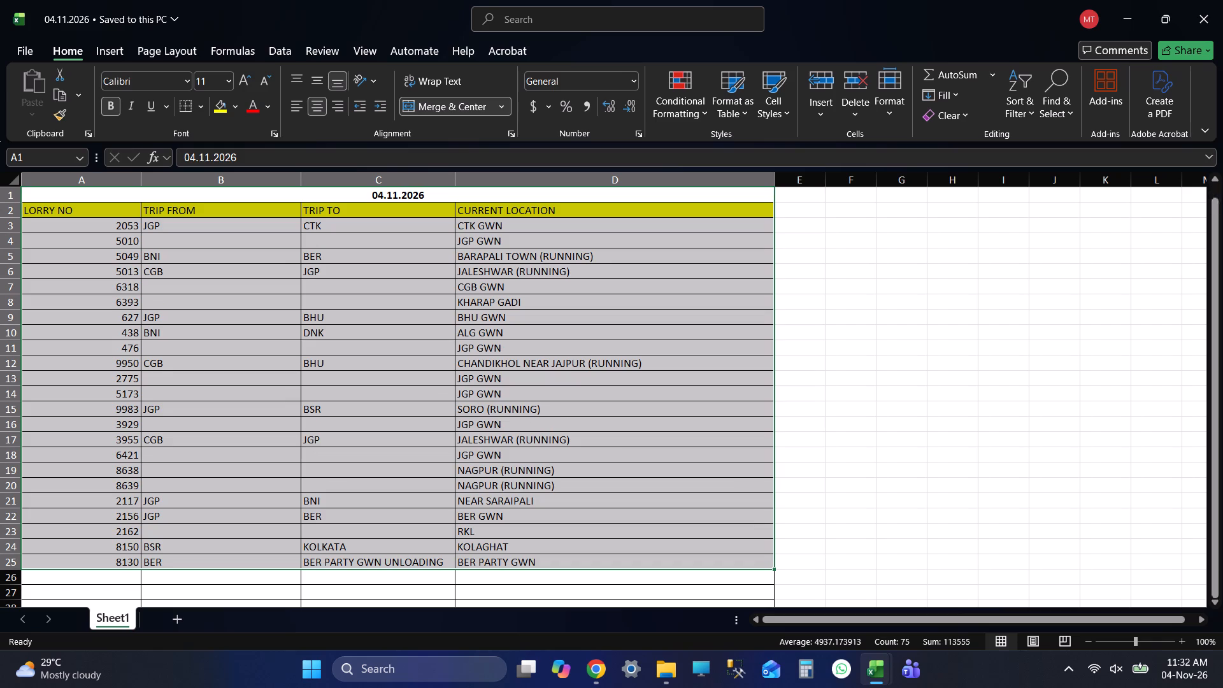
{"action": "scroll", "coordinate": [568, 443], "scroll_direction": "up", "scroll_amount": 3}
{"action": "scroll", "coordinate": [568, 443], "scroll_direction": "down", "scroll_amount": 1}
{"action": "scroll", "coordinate": [568, 443], "scroll_direction": "up", "scroll_amount": 6}
{"action": "key", "text": "ctrl+c"}
{"action": "key", "text": "ctrl+c"}
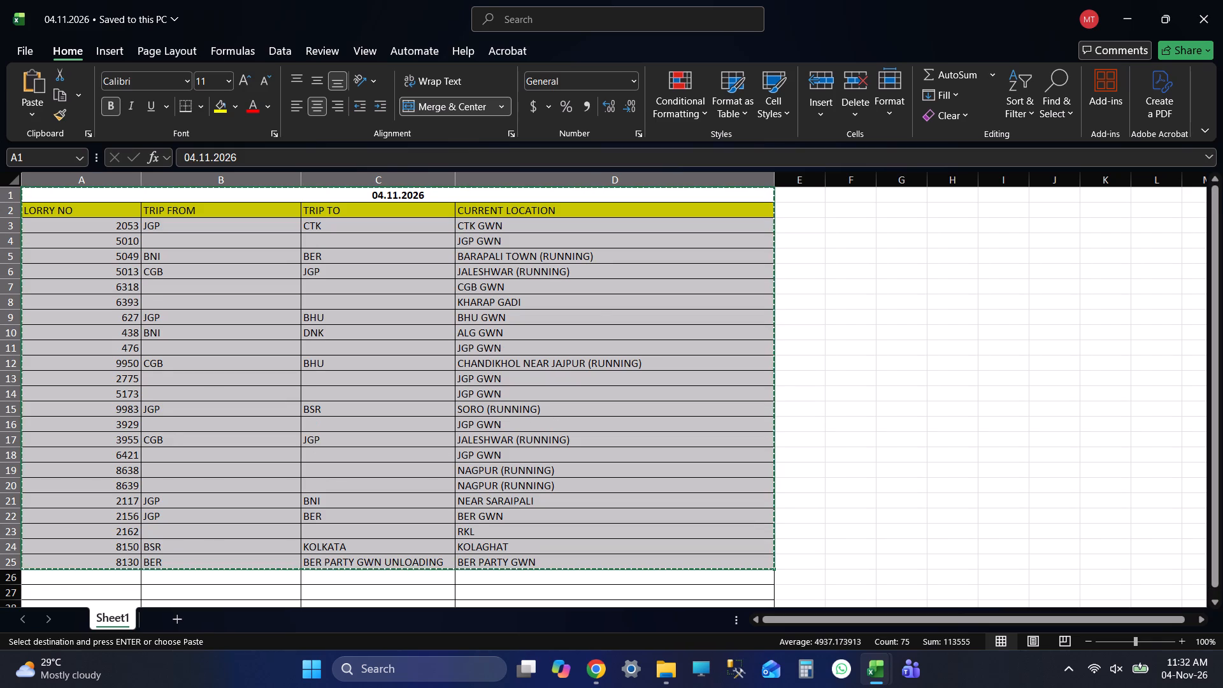
{"action": "key", "text": "ctrl+c"}
{"action": "key", "text": "ctrl+c"}
{"action": "key", "text": "ctrl+c"}
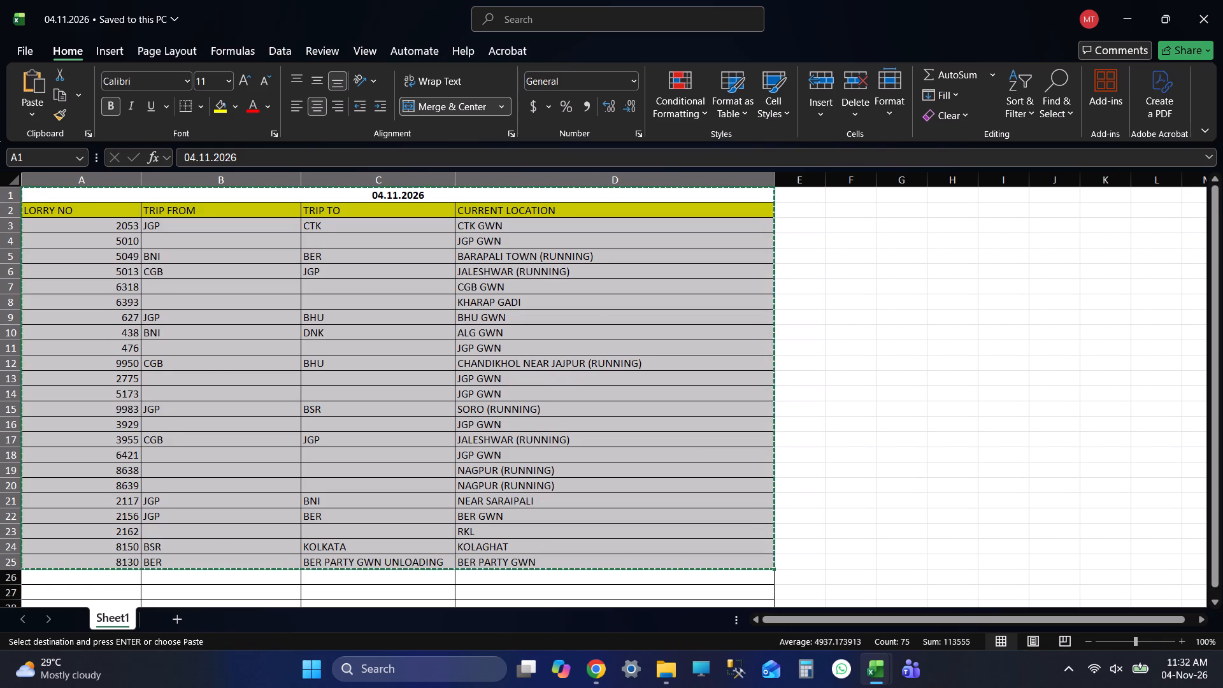
Switch to Google Chrome, open a new tab and start entering an address beginning with W.
{"action": "key", "text": "alt+Tab"}
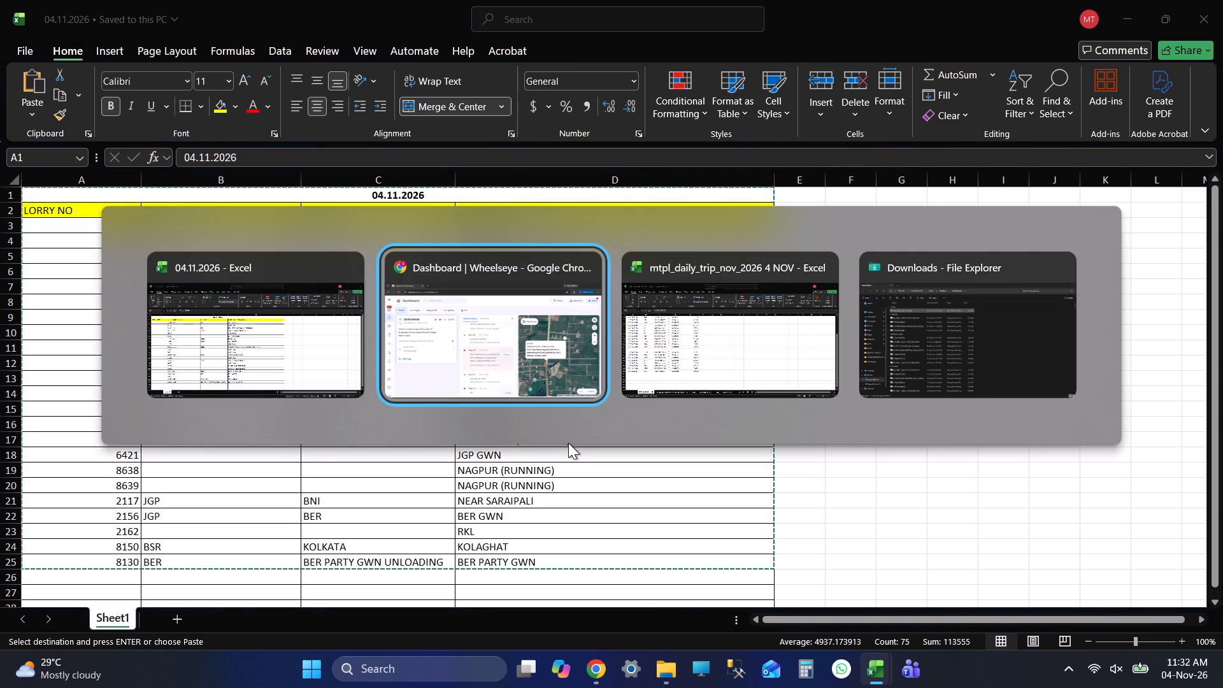
{"action": "left_click", "coordinate": [248, 7]}
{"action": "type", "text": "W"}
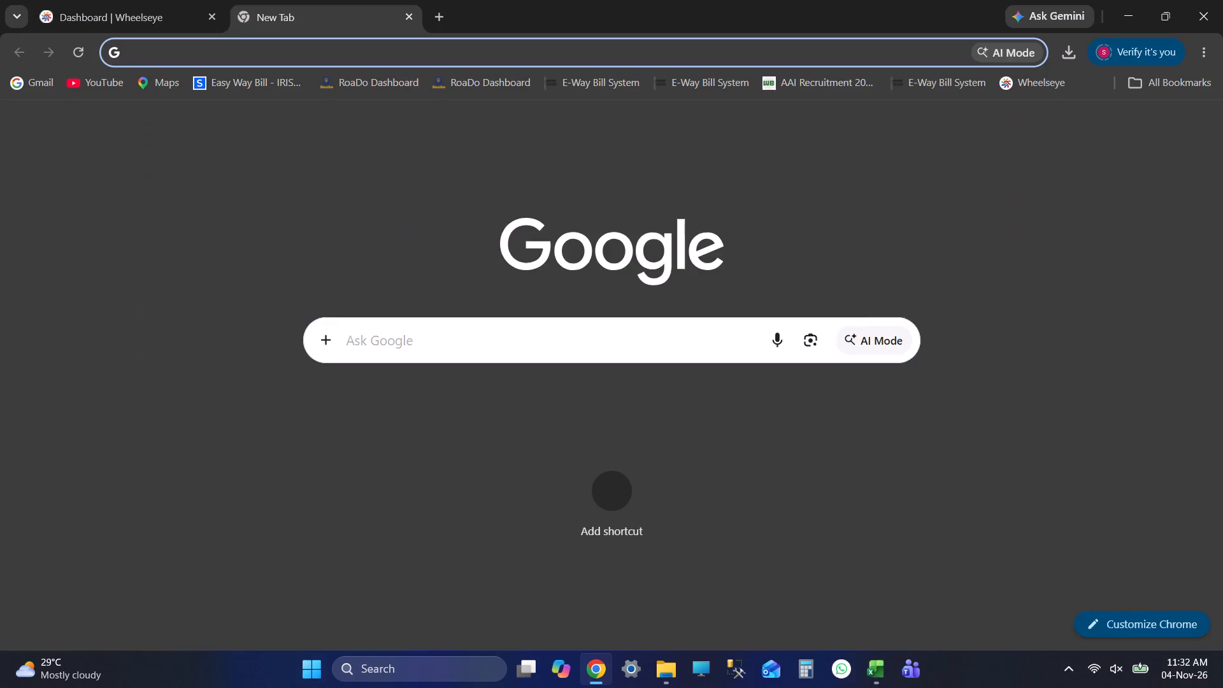